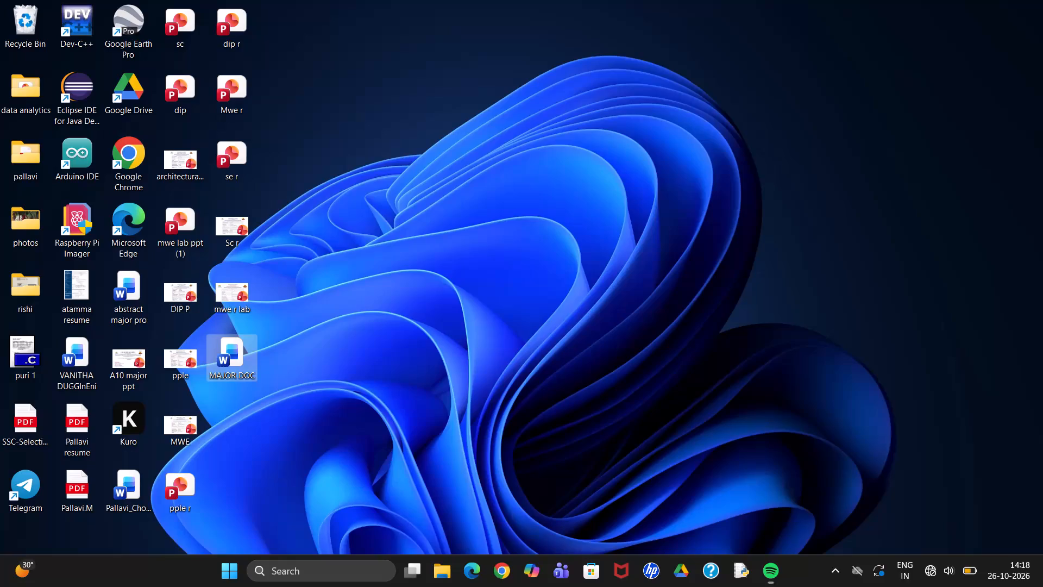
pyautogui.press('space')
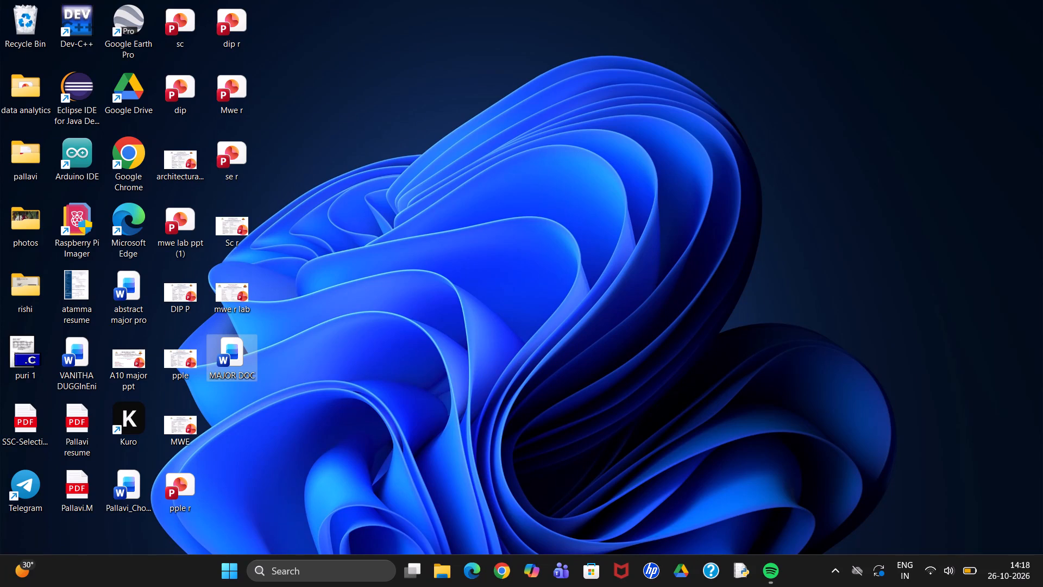
# Look through the available Wi-Fi networks, turn Wi-Fi off and on again, and connect to the A35 phone hotspot.
pyautogui.click(925, 575)
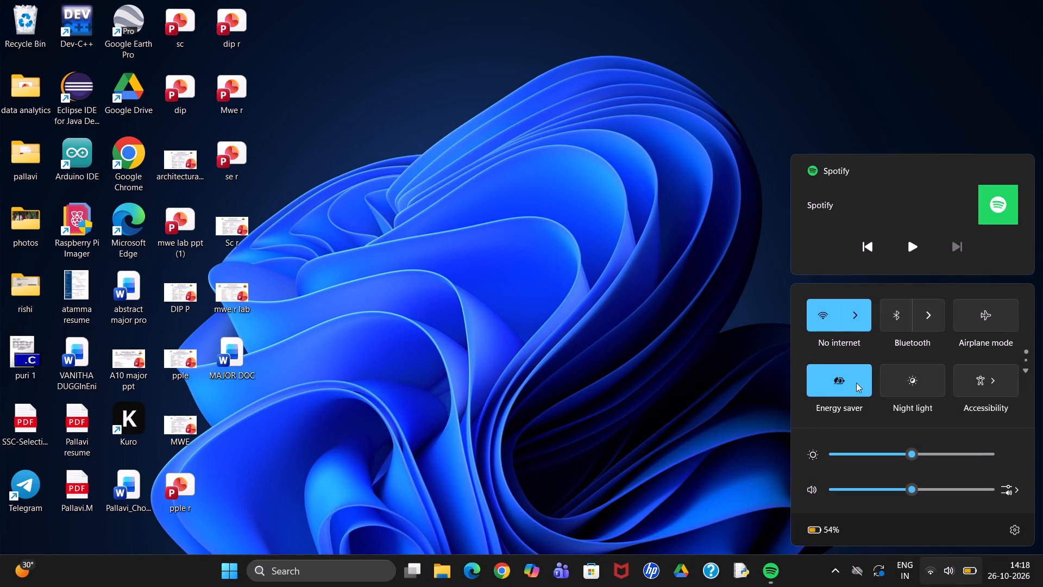
pyautogui.click(856, 328)
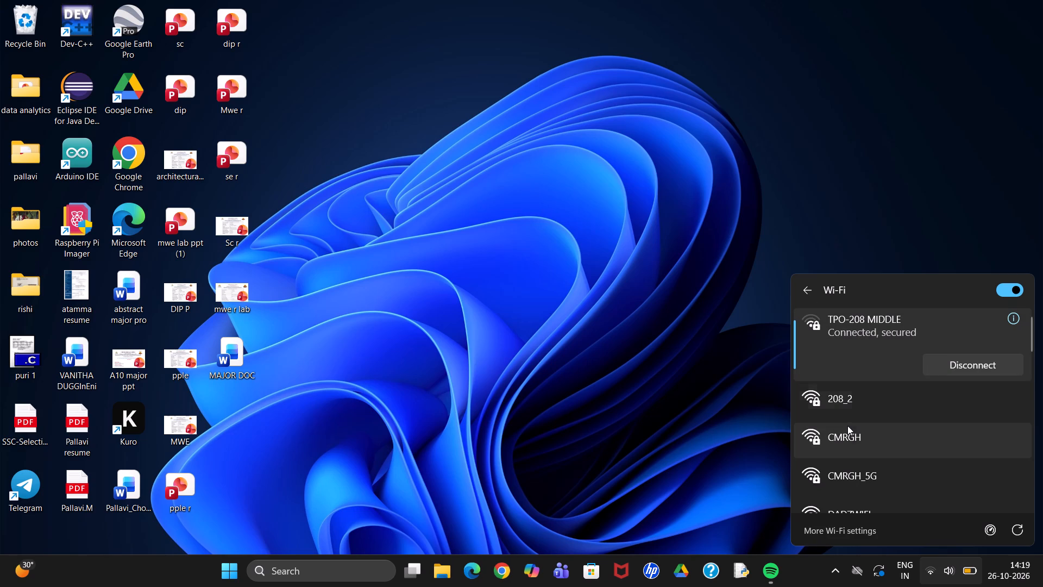
pyautogui.scroll(-2, 847, 426)
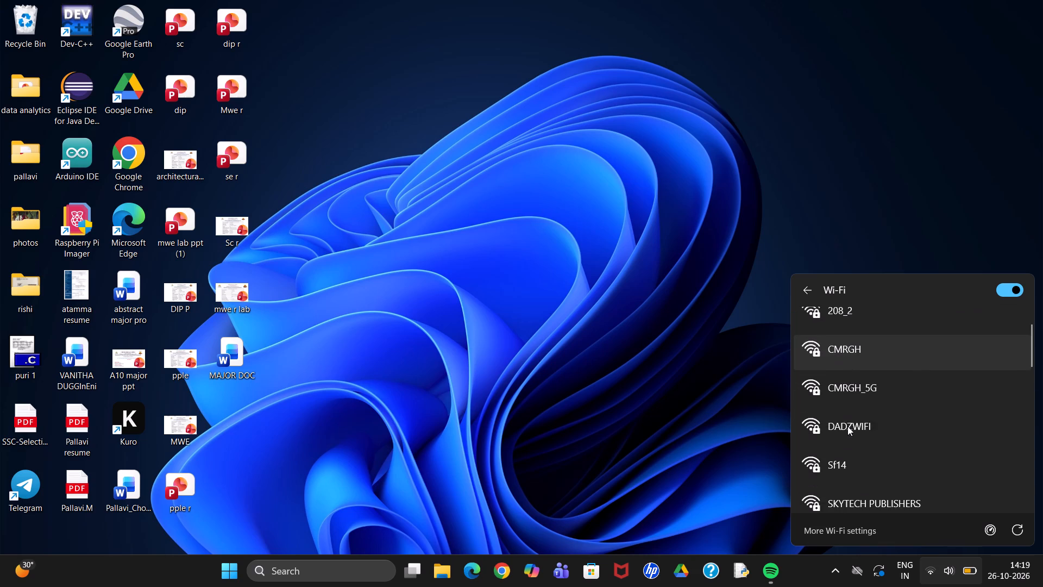
pyautogui.scroll(-6, 847, 426)
pyautogui.scroll(3, 847, 426)
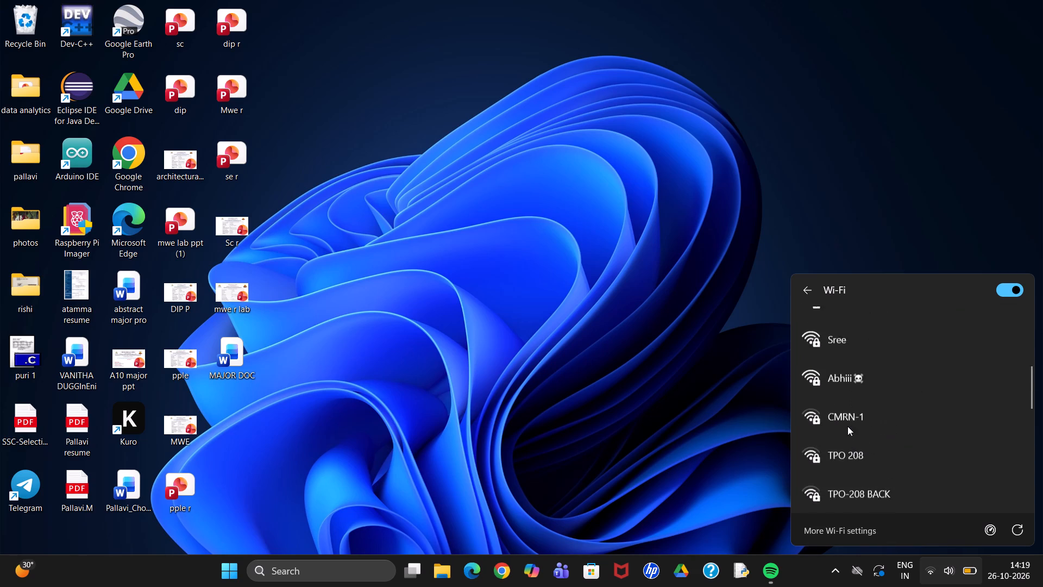
pyautogui.scroll(5, 847, 426)
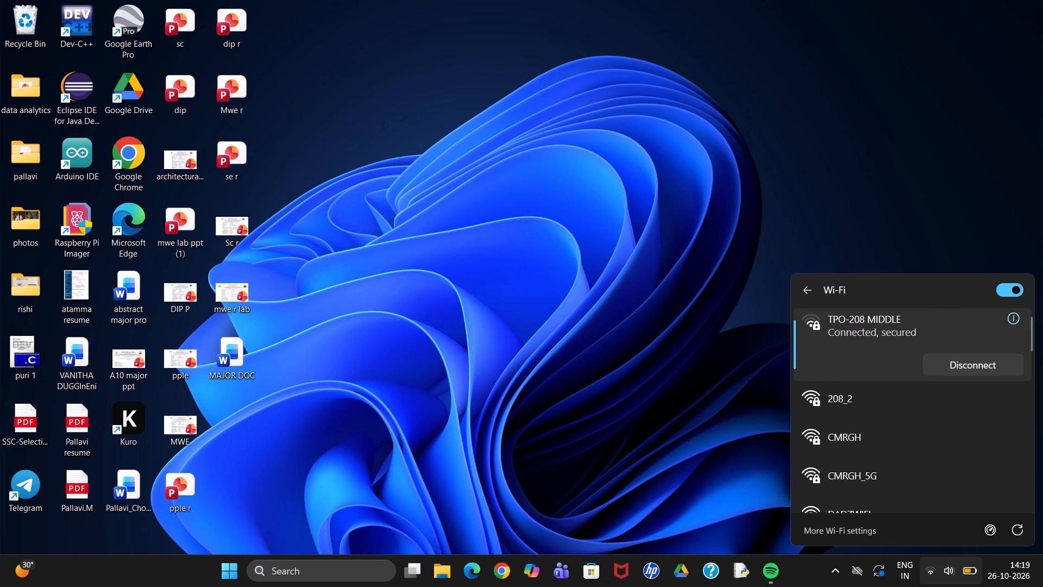
pyautogui.click(1002, 294)
pyautogui.click(1002, 294)
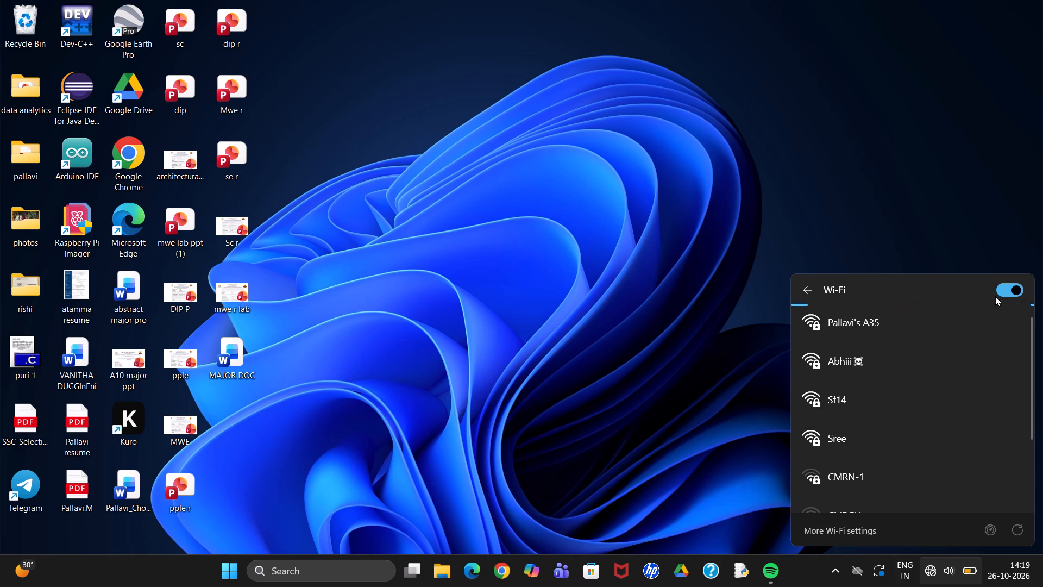
pyautogui.scroll(1, 901, 370)
pyautogui.click(916, 336)
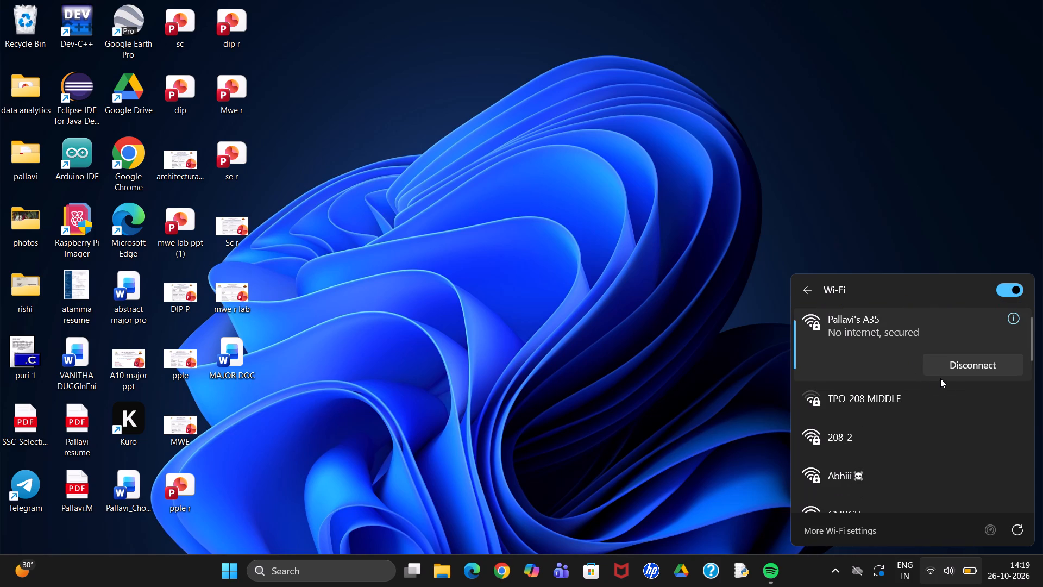
pyautogui.click(752, 355)
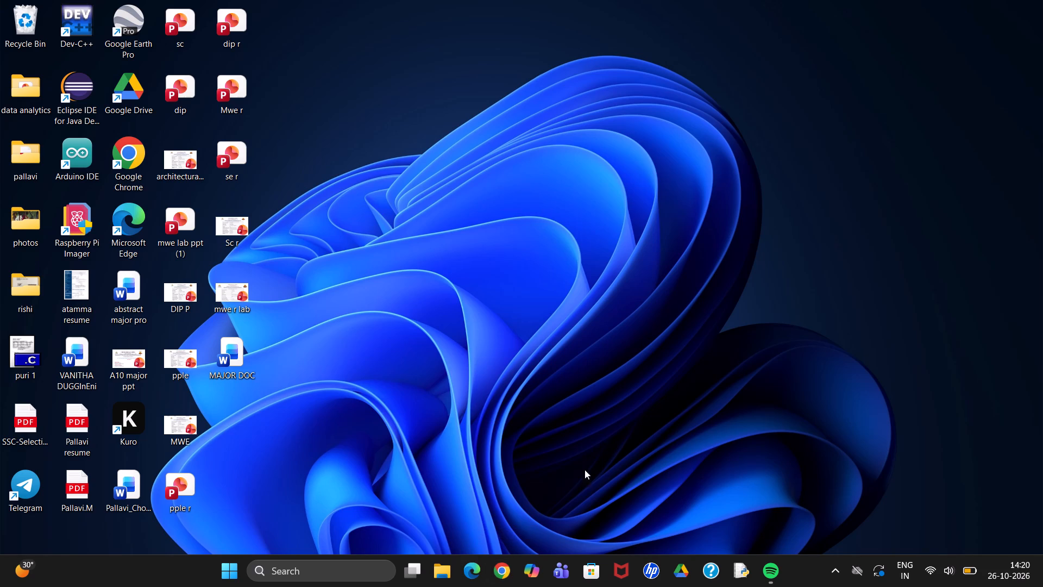
# Open the MAJOR DOC Word document from the desktop.
pyautogui.doubleClick(244, 361)
pyautogui.click(244, 361)
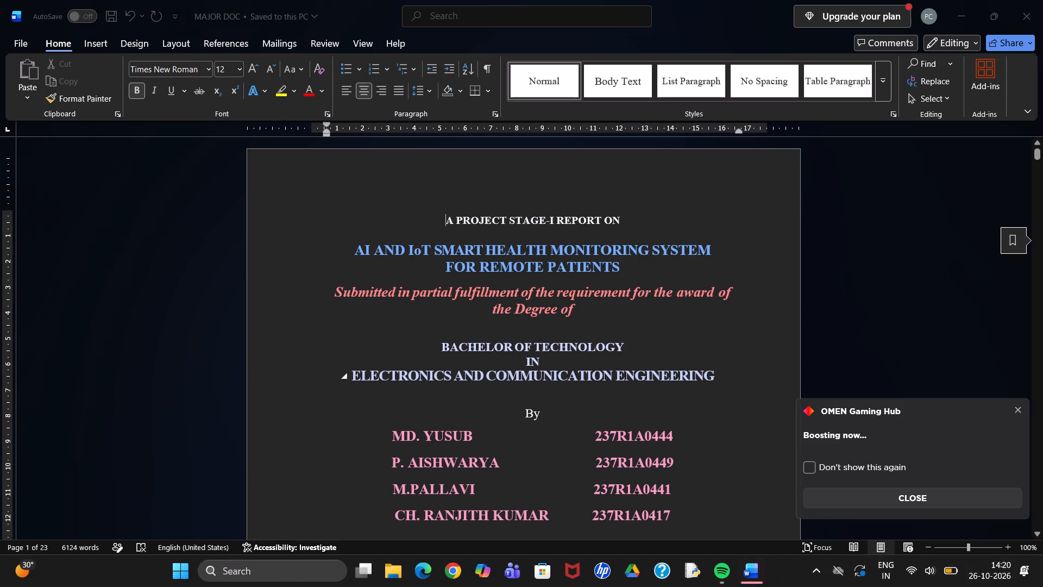
# Dismiss the OMEN Gaming Hub notification covering the report.
pyautogui.click(1011, 416)
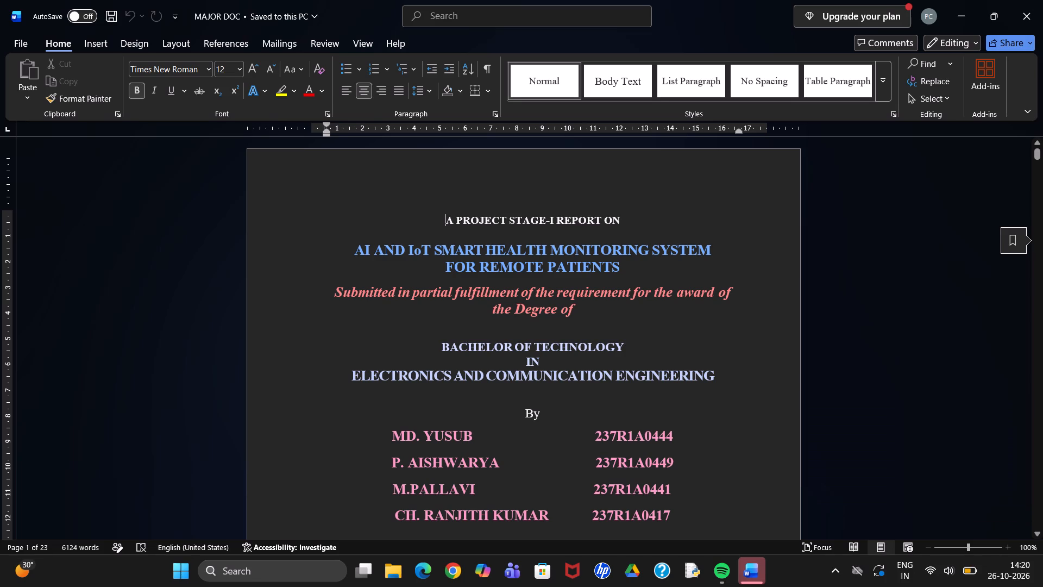
# Review the report from the title page through the certificate, abstract, contents and figure list to the Chapter 1 introduction.
pyautogui.scroll(-1, 746, 379)
pyautogui.scroll(1, 746, 379)
pyautogui.scroll(-1, 746, 379)
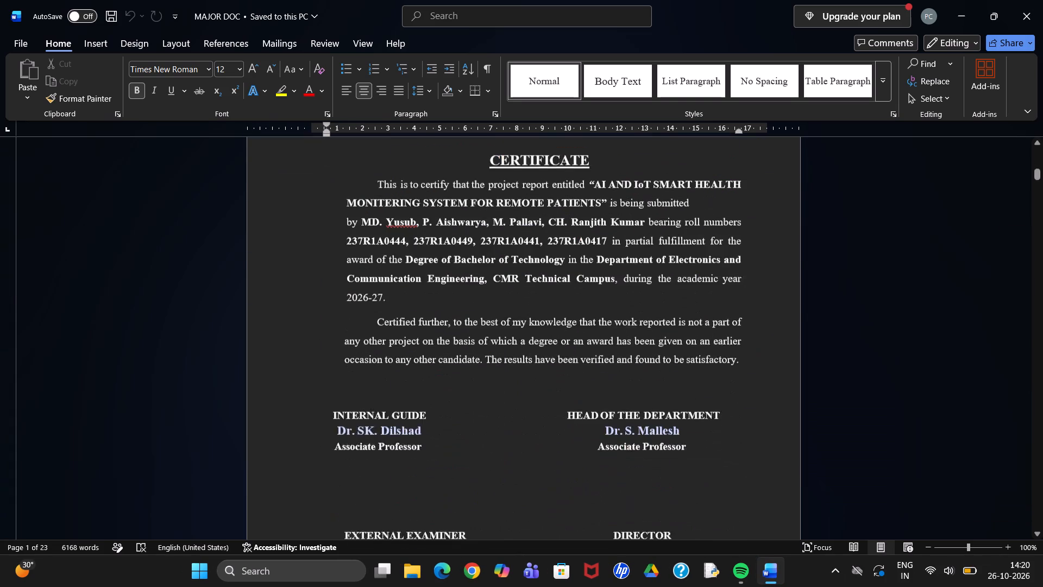
pyautogui.scroll(-2, 746, 379)
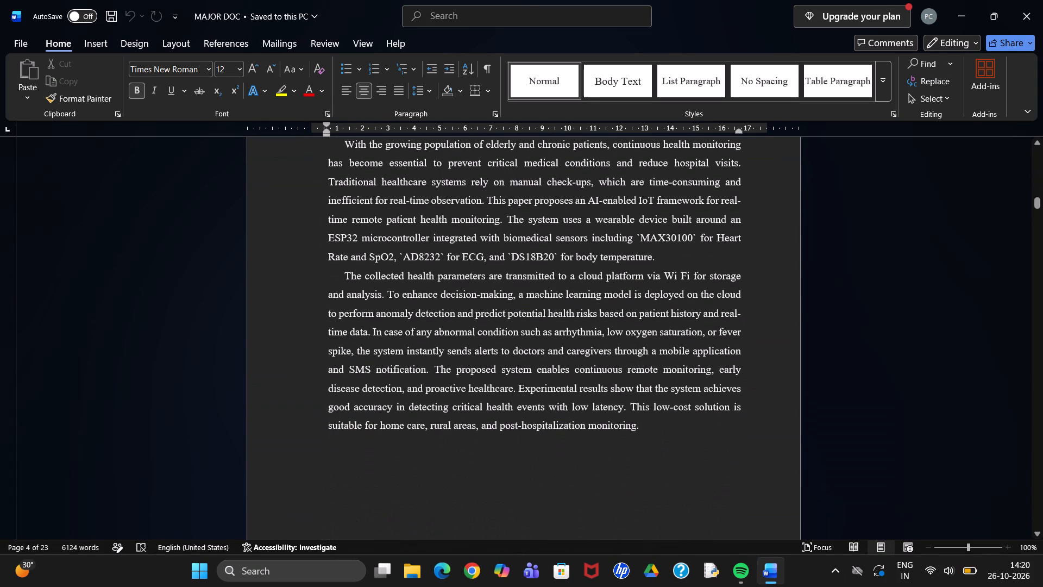
pyautogui.rightClick(746, 379)
pyautogui.scroll(-1, 680, 363)
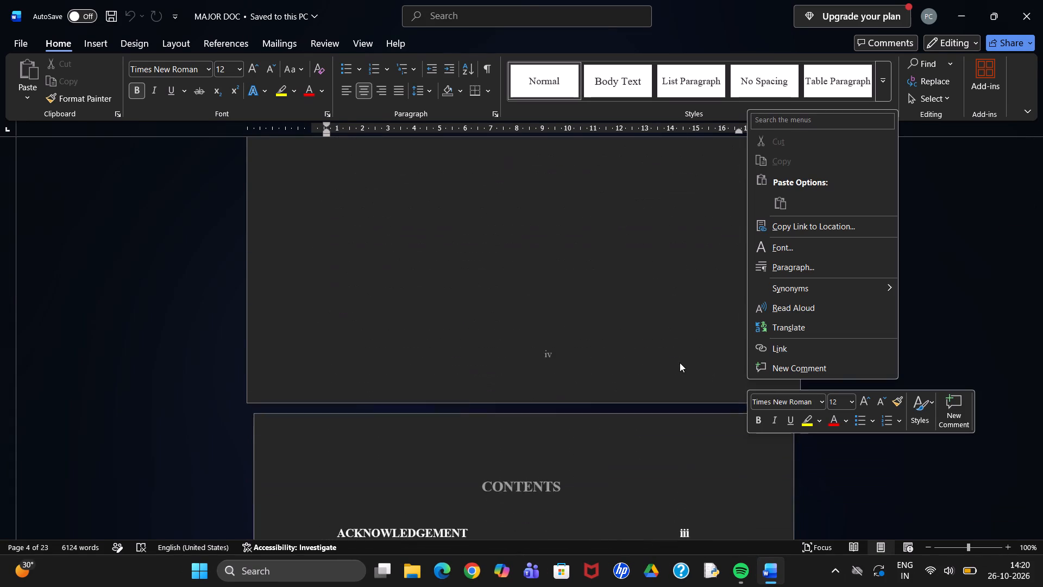
pyautogui.scroll(-2, 680, 363)
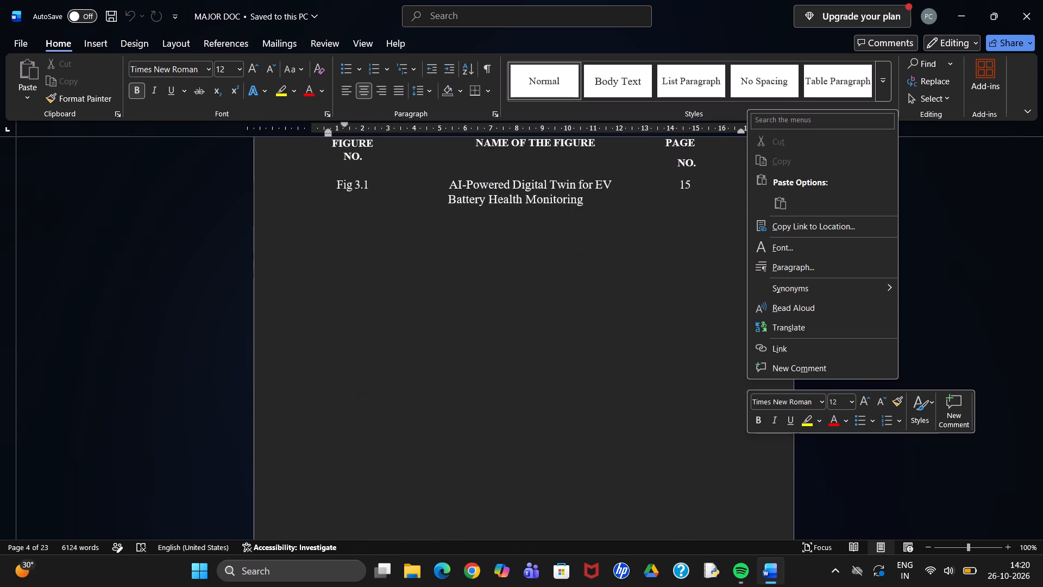
pyautogui.scroll(-1, 680, 363)
pyautogui.scroll(1, 680, 363)
pyautogui.rightClick(680, 363)
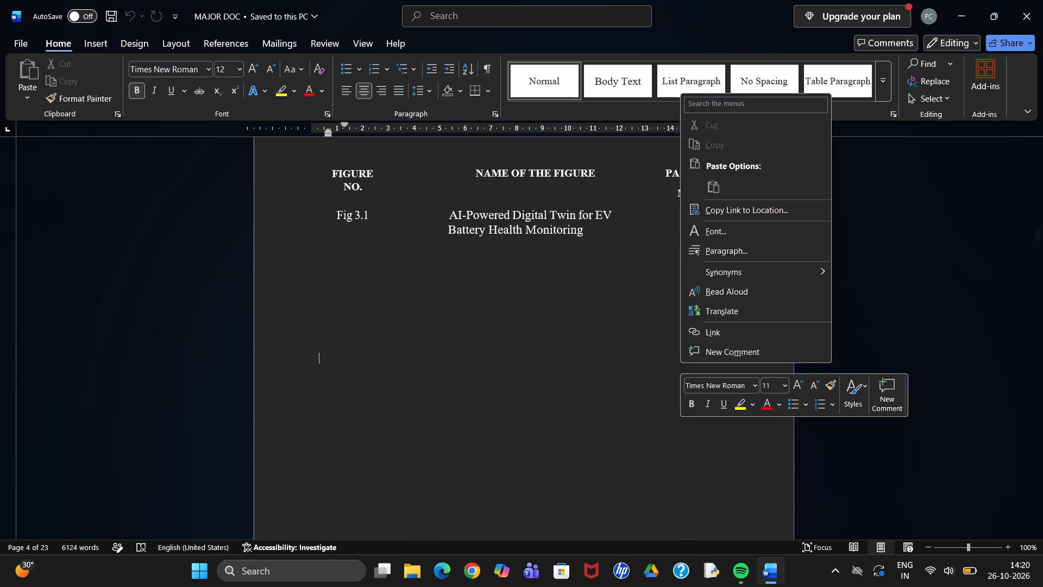
pyautogui.click(638, 344)
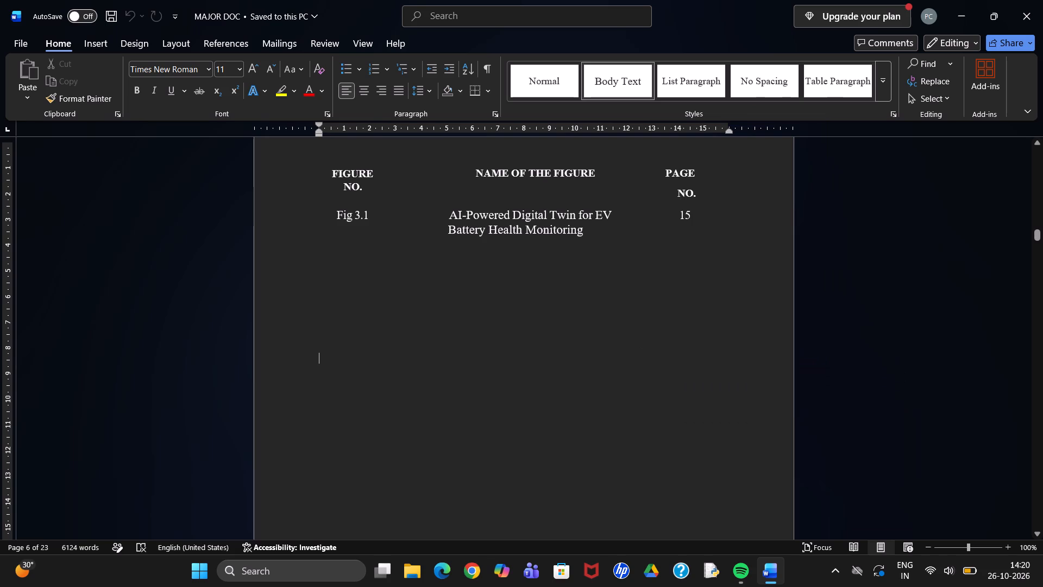
pyautogui.scroll(-3, 638, 344)
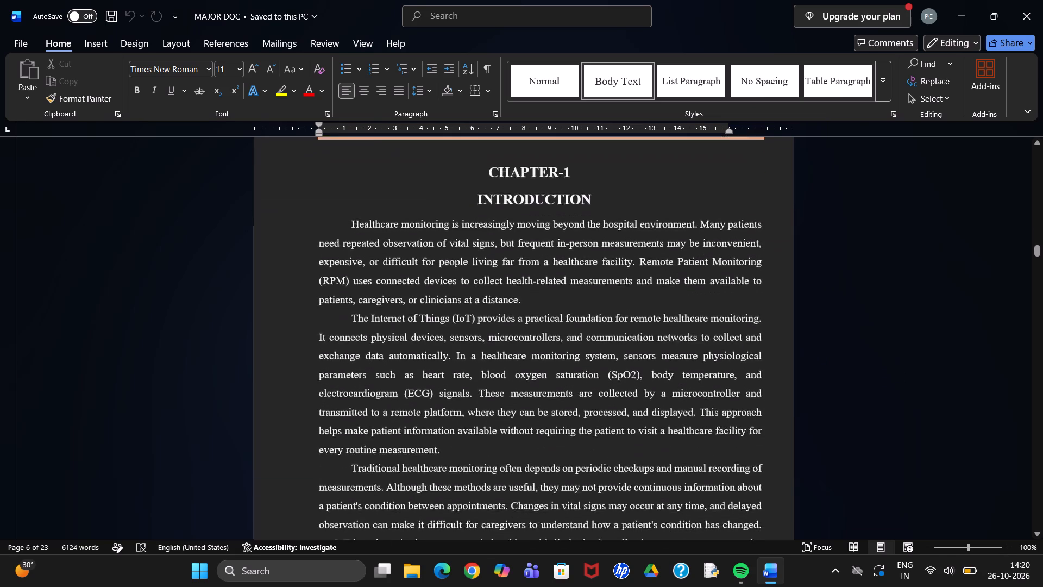
pyautogui.scroll(-1, 638, 344)
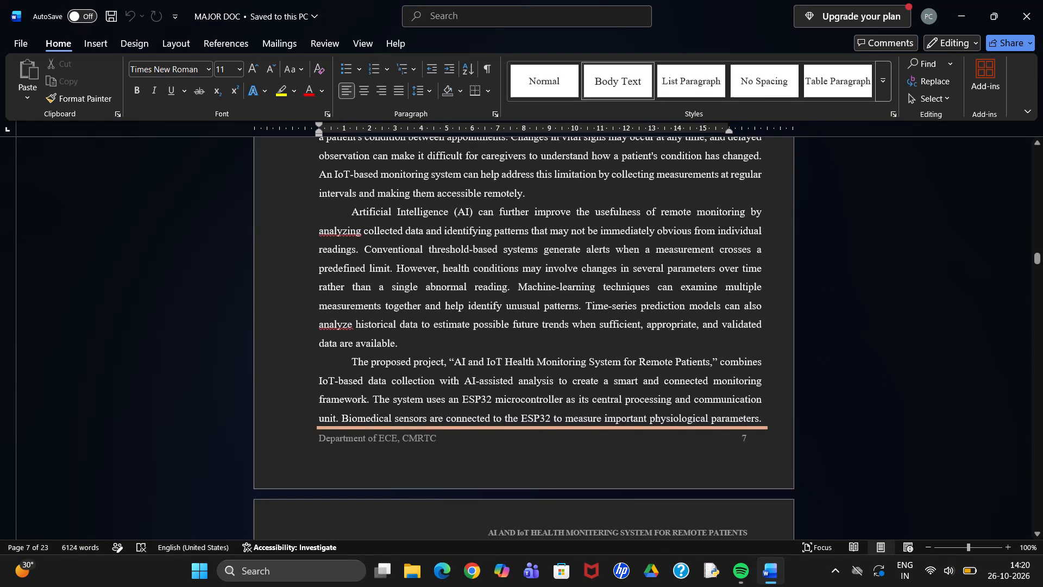
pyautogui.scroll(-1, 638, 344)
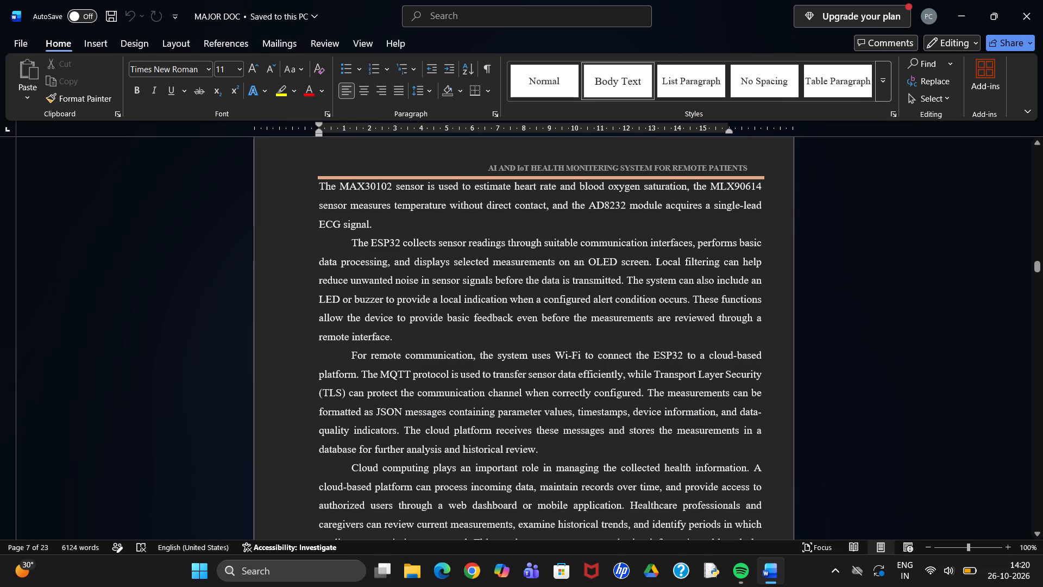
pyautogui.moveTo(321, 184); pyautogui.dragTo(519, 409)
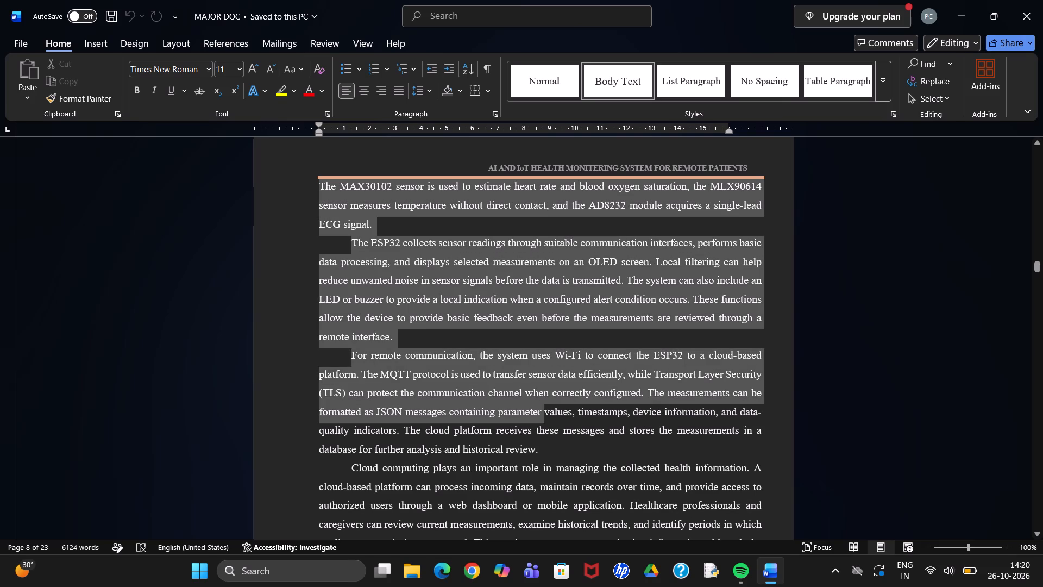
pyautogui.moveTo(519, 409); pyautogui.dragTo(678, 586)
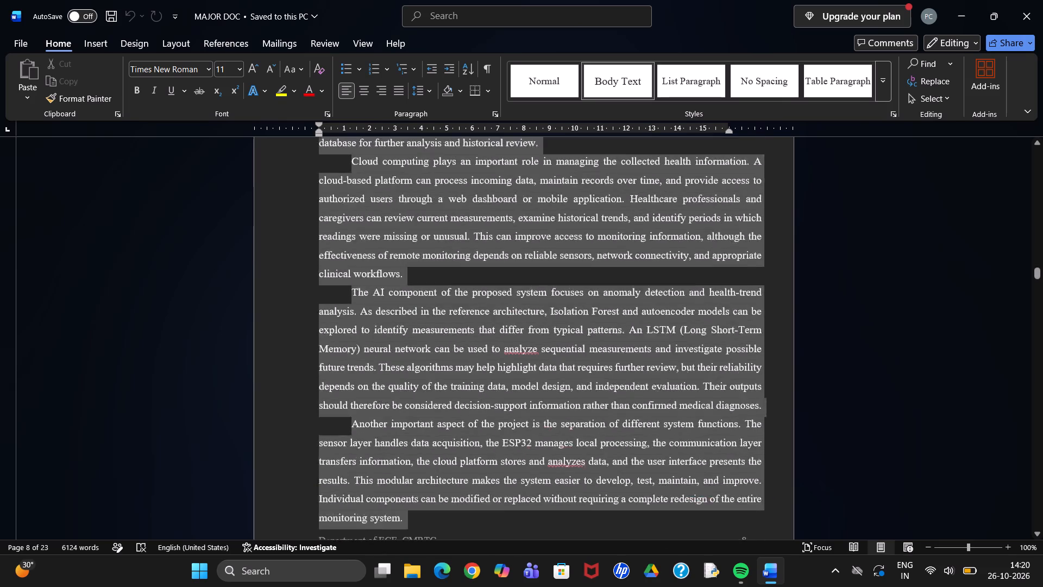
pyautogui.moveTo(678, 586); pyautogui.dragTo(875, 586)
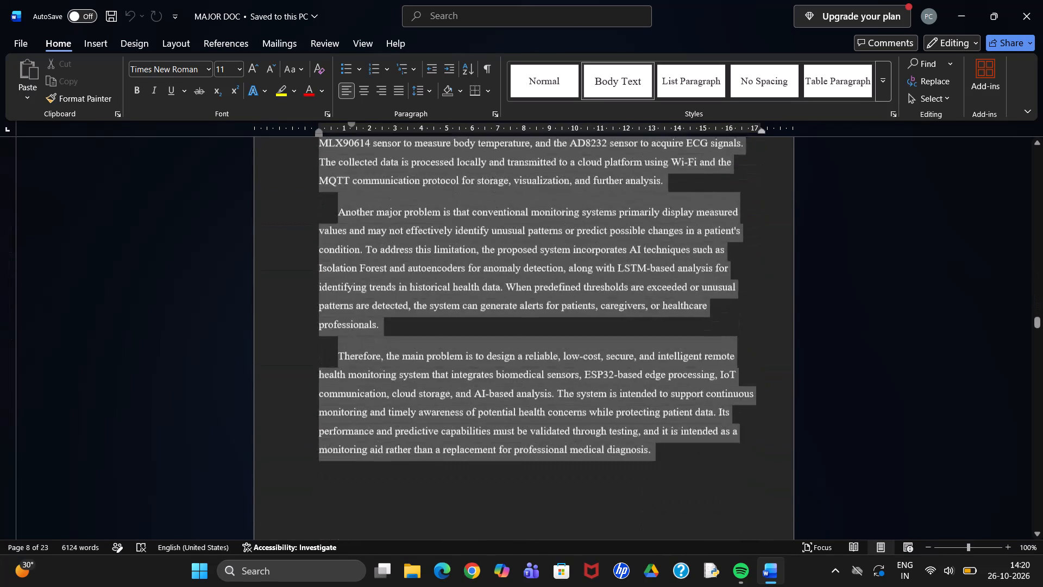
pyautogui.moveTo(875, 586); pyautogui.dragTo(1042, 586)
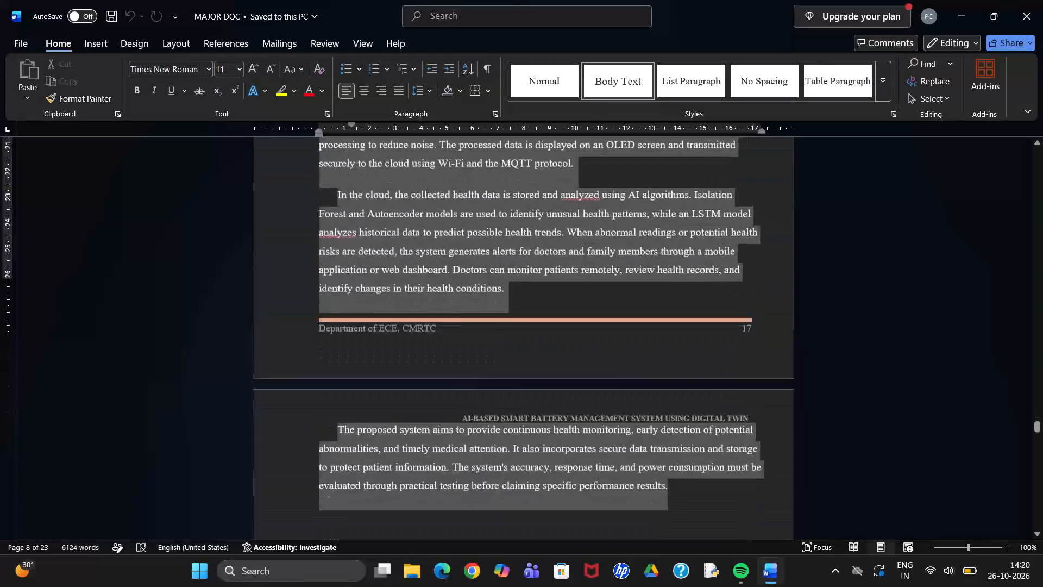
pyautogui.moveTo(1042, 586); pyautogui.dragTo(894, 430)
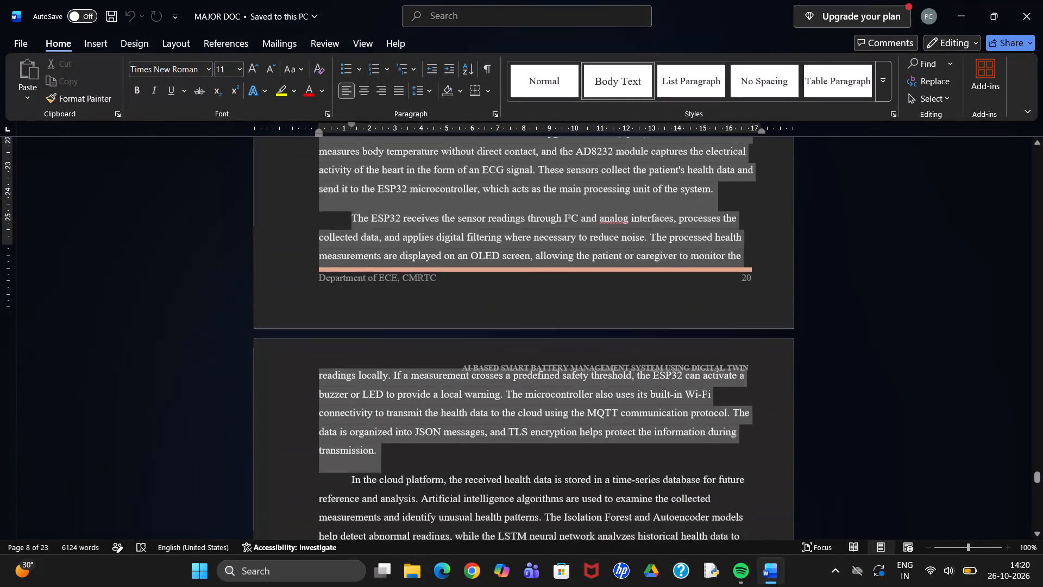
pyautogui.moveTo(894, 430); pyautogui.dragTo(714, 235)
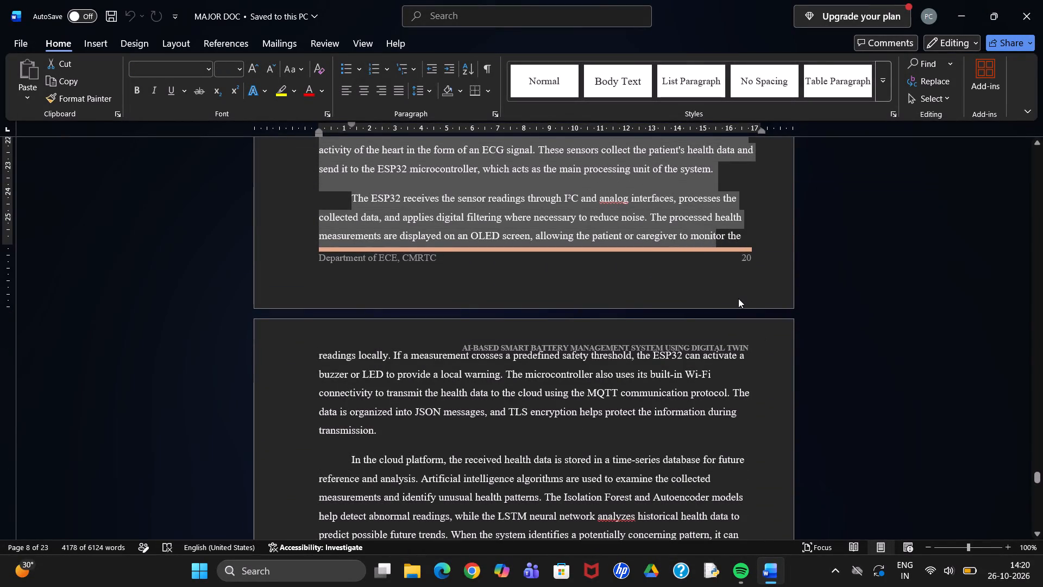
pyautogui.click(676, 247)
# Return to the report's title page and look through the front matter and Chapter 1 introduction up to the MAX30102 sensor paragraph.
pyautogui.scroll(6, 667, 289)
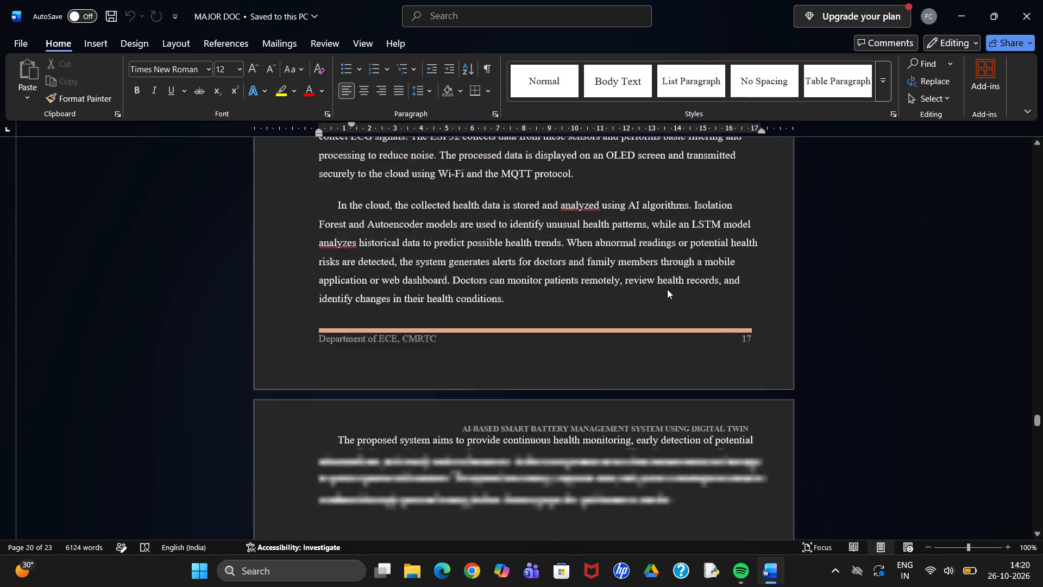
pyautogui.scroll(6, 667, 289)
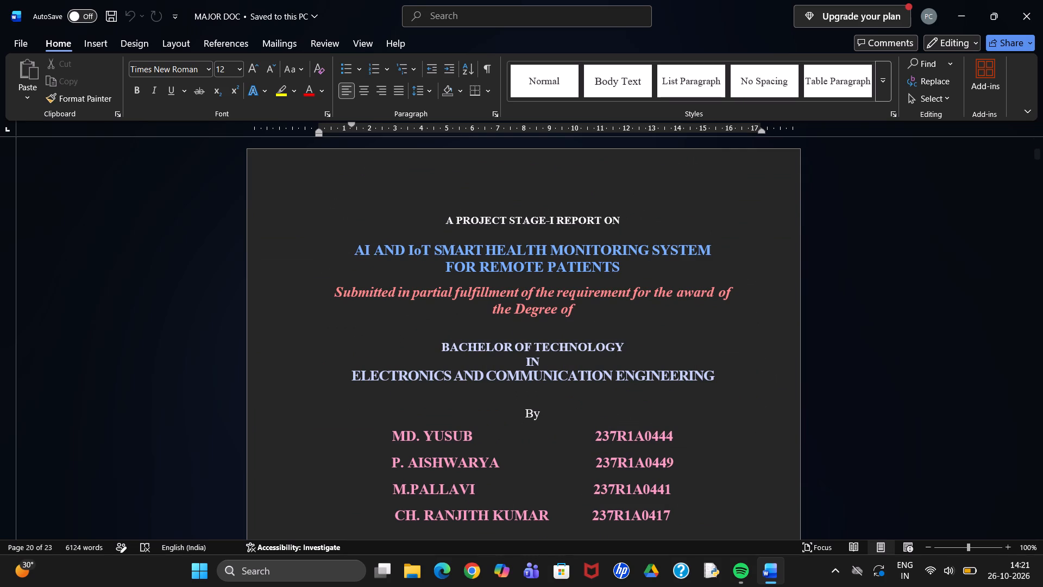
pyautogui.hscroll(1, 667, 289)
pyautogui.scroll(-2, 667, 289)
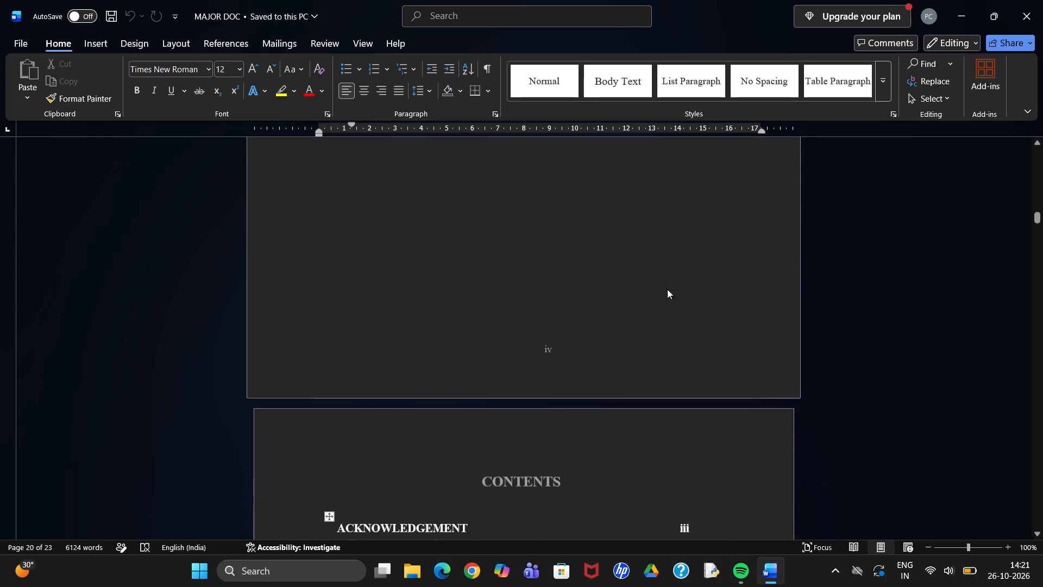
pyautogui.scroll(-2, 667, 289)
pyautogui.scroll(1, 667, 289)
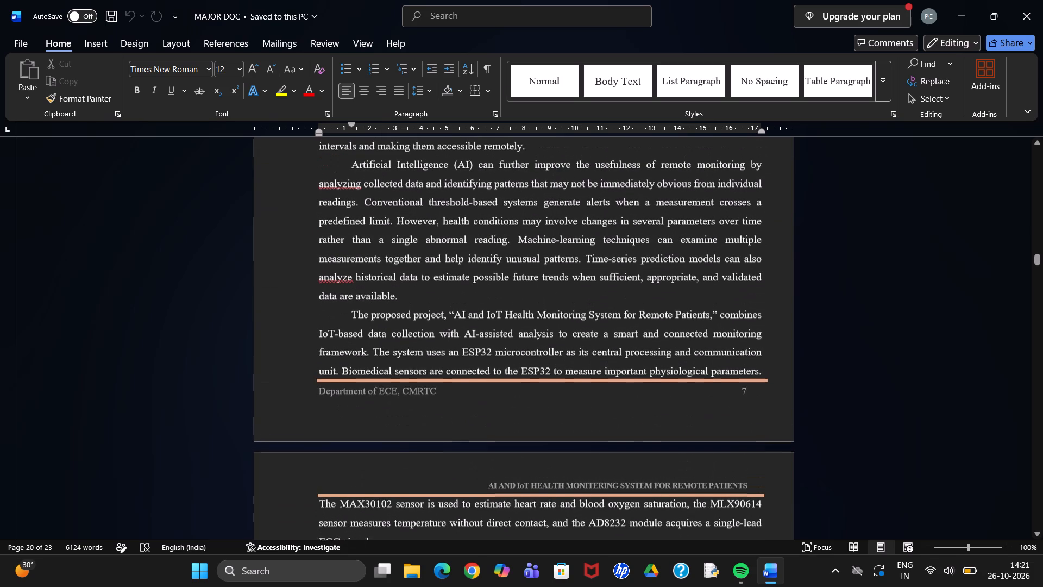
pyautogui.scroll(-1, 609, 312)
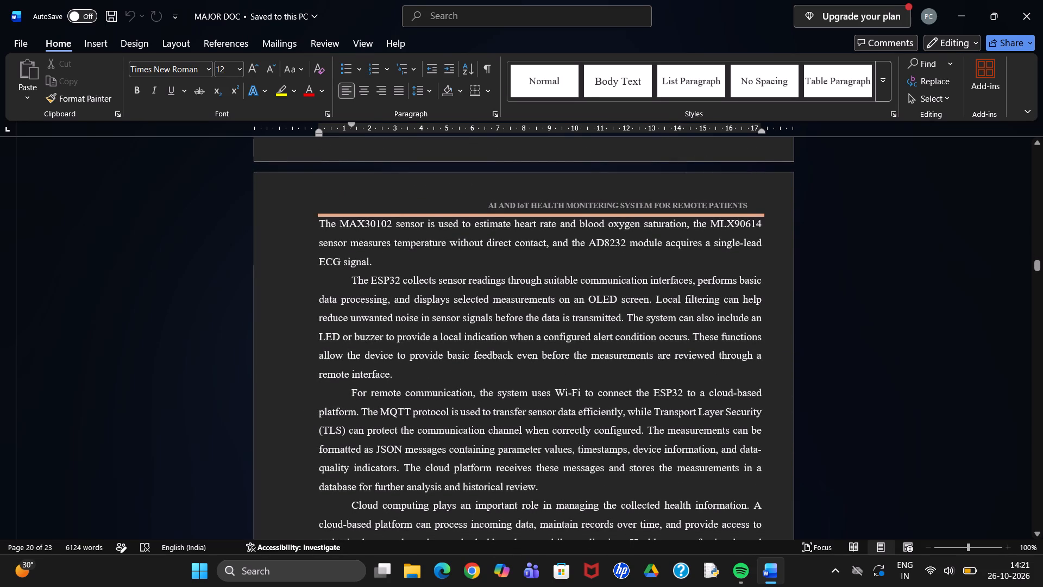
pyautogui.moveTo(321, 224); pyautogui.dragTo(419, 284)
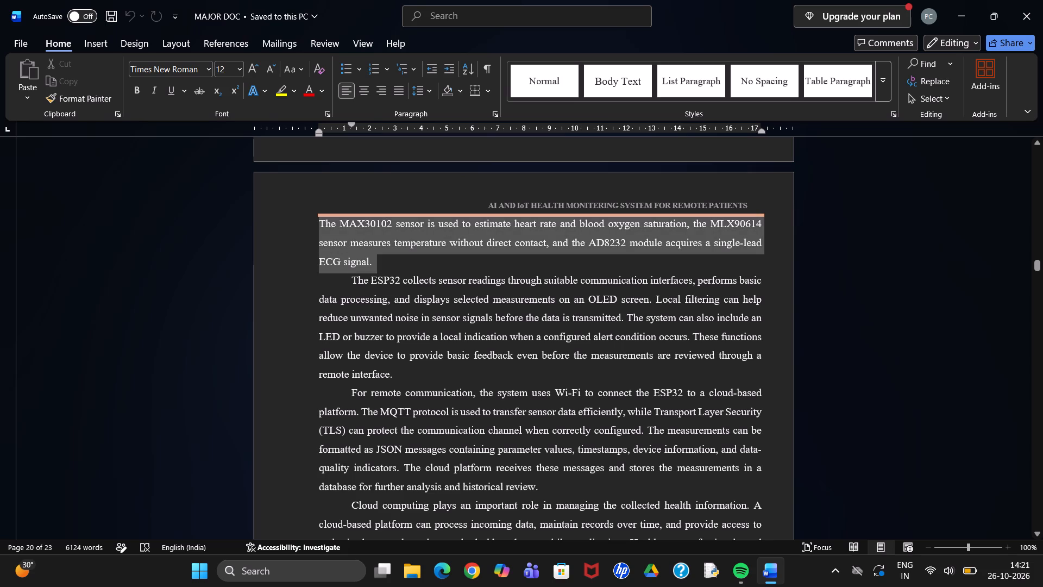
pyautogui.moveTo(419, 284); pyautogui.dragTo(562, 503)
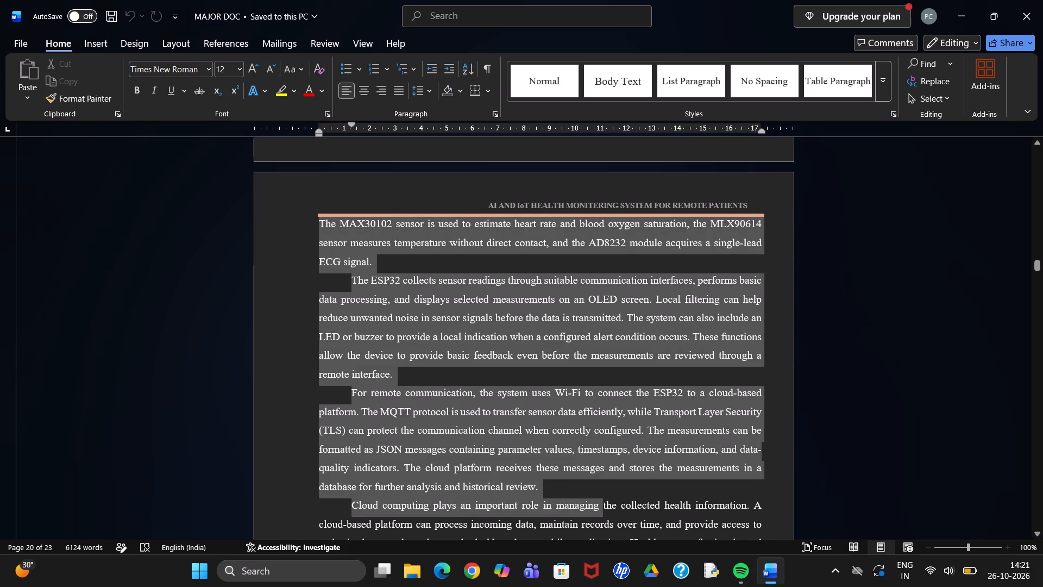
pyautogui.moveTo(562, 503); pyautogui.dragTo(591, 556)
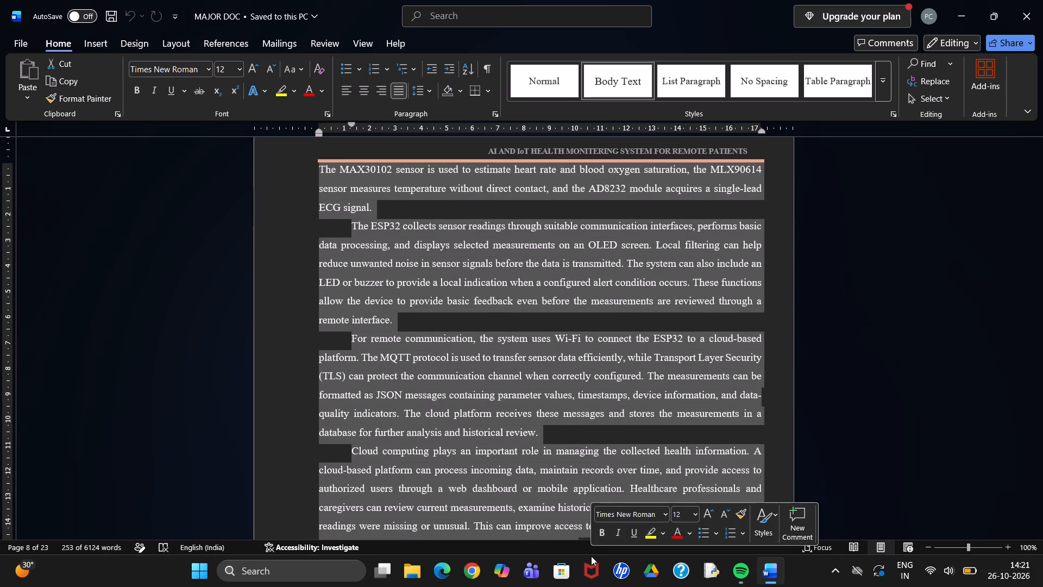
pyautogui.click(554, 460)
# Justify the Chapter 1 text from the "Security and privacy" paragraph on page 9 to the end of section 1.5 on page 14.
pyautogui.scroll(-3, 558, 395)
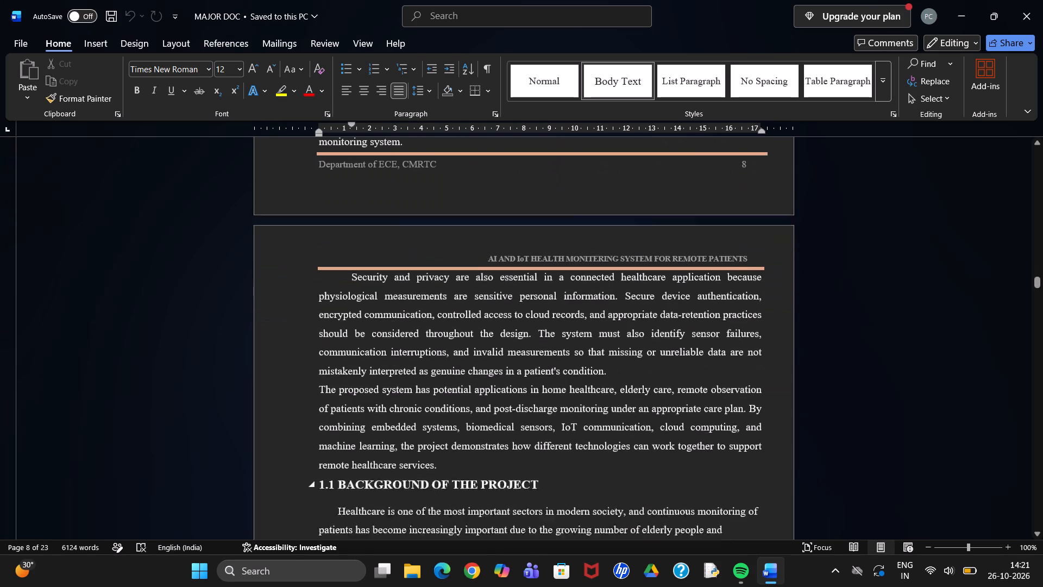
pyautogui.scroll(-1, 558, 395)
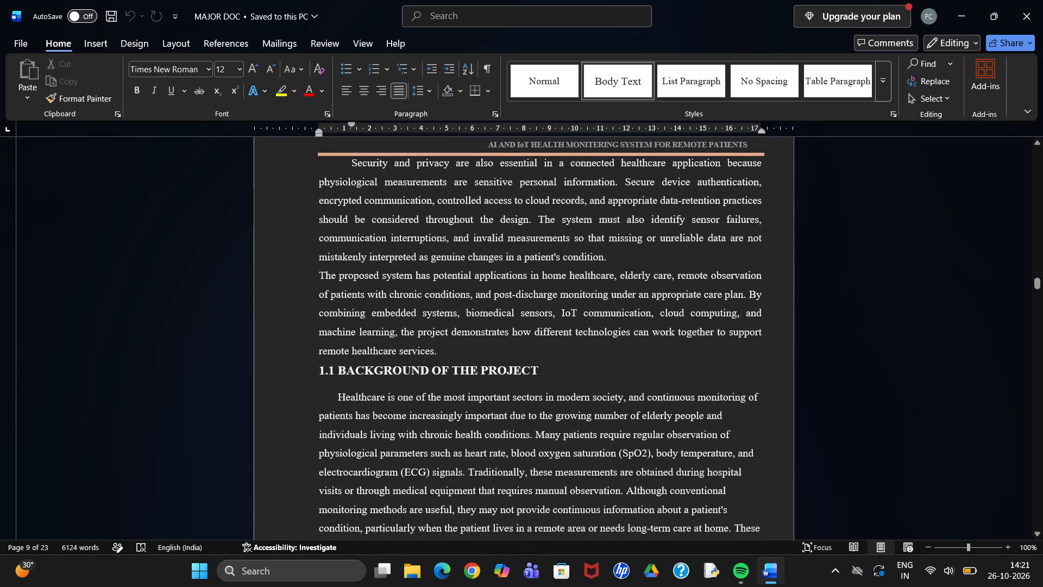
pyautogui.moveTo(350, 163); pyautogui.dragTo(536, 358)
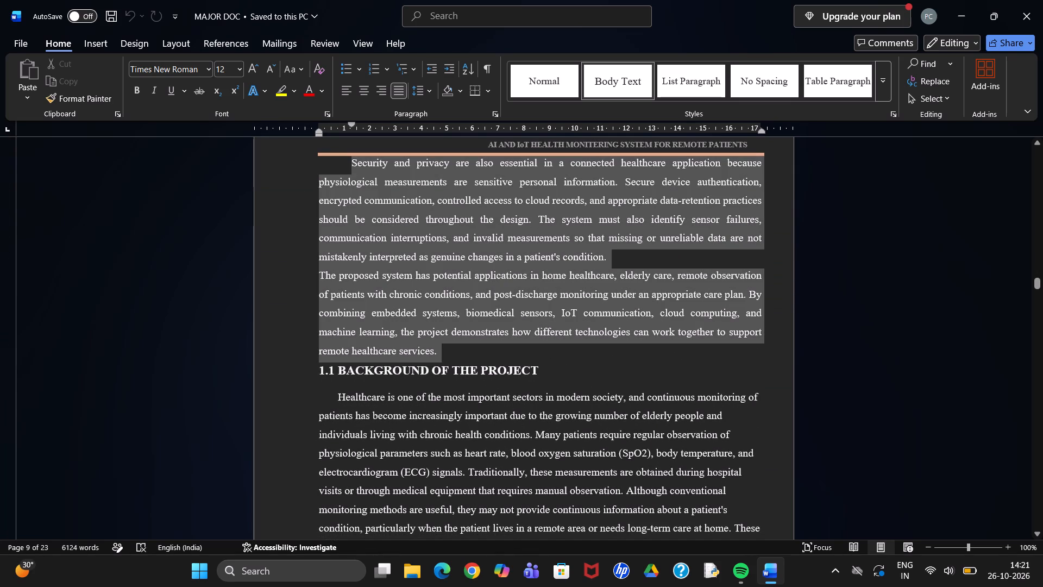
pyautogui.moveTo(536, 358); pyautogui.dragTo(719, 398)
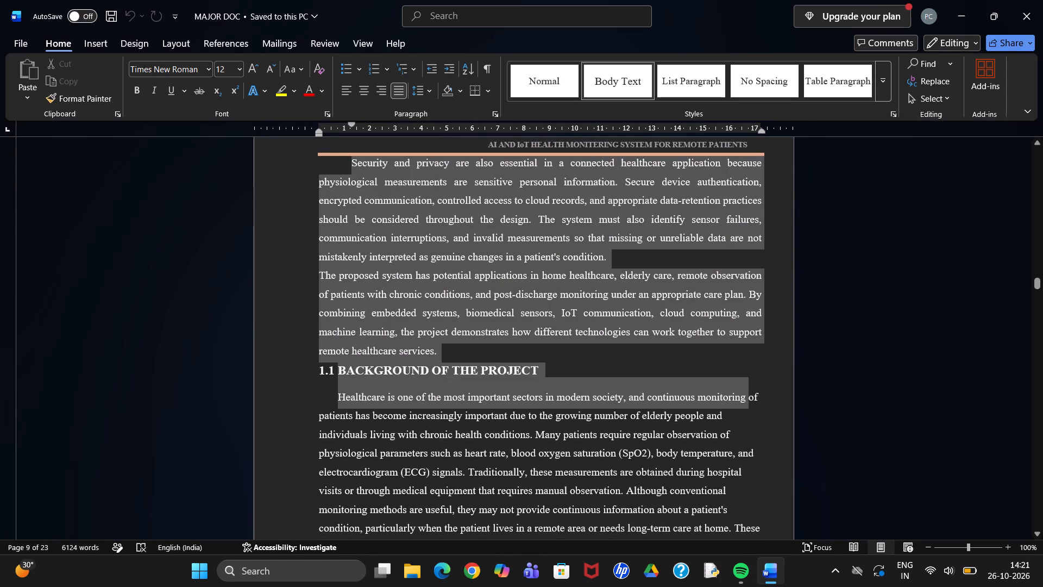
pyautogui.moveTo(719, 398); pyautogui.dragTo(749, 452)
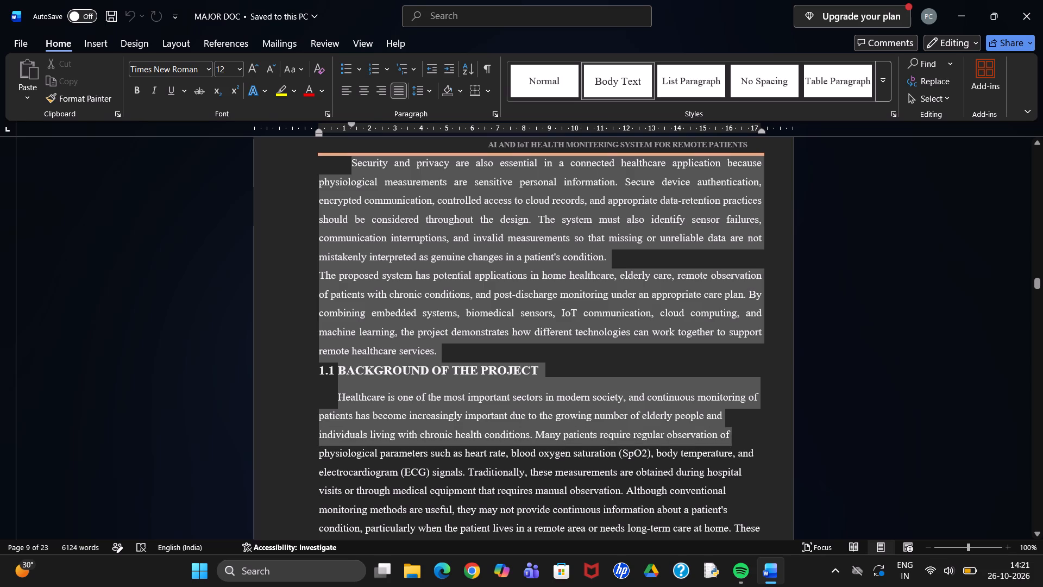
pyautogui.moveTo(749, 452); pyautogui.dragTo(782, 564)
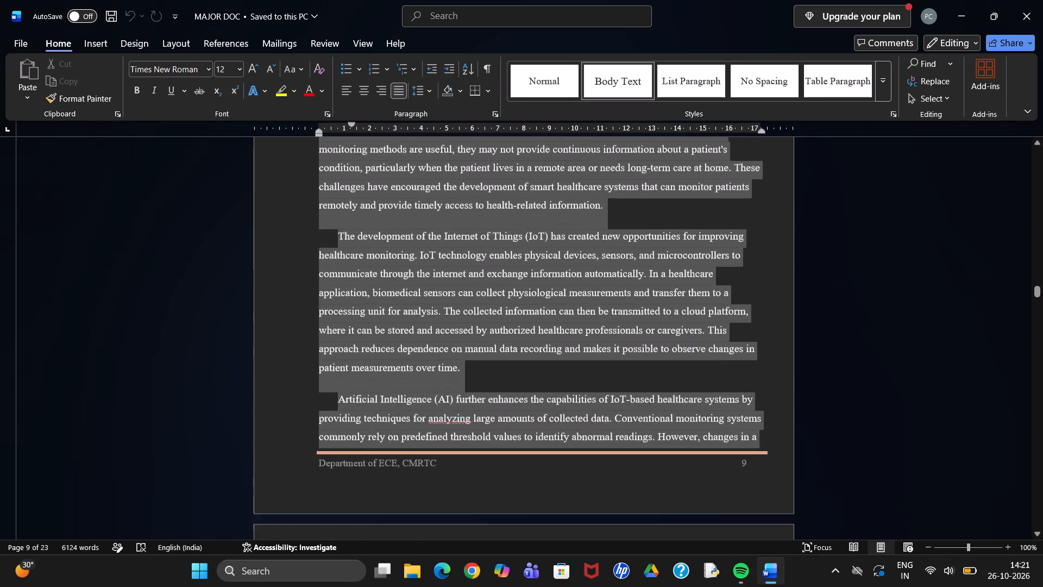
pyautogui.moveTo(782, 564); pyautogui.dragTo(768, 538)
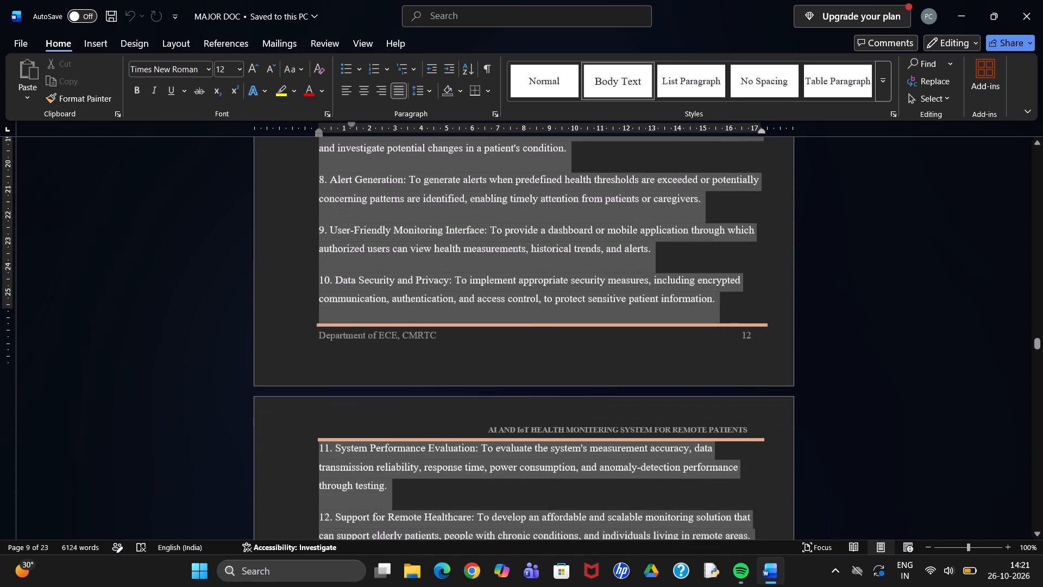
pyautogui.moveTo(768, 538); pyautogui.dragTo(746, 363)
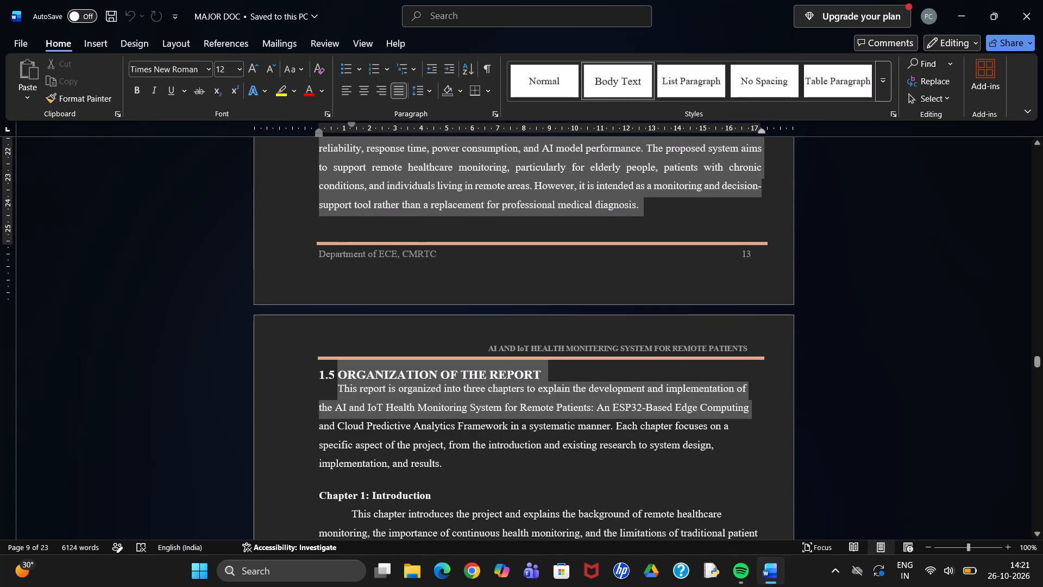
pyautogui.moveTo(746, 363); pyautogui.dragTo(782, 549)
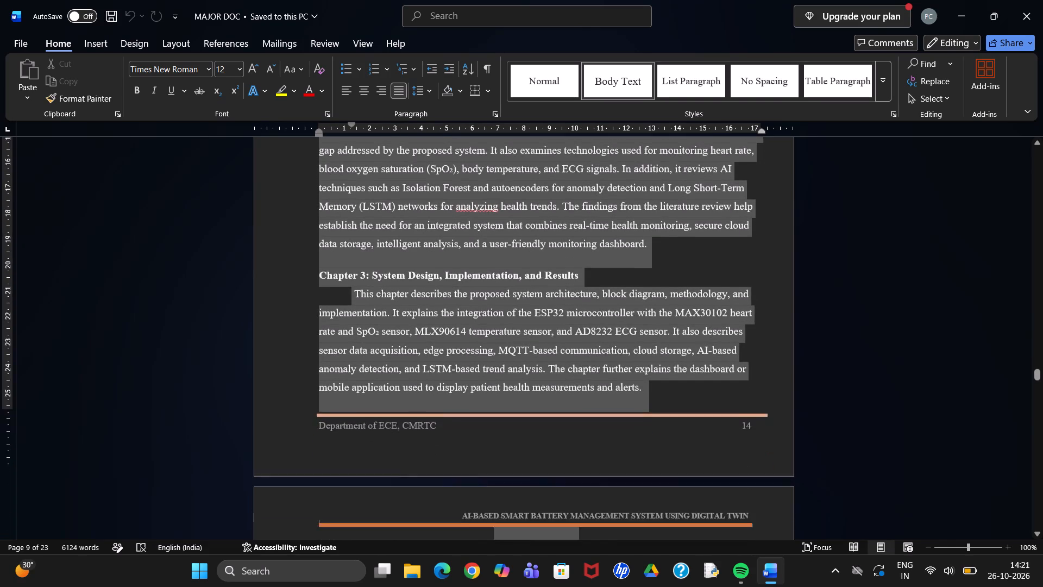
pyautogui.moveTo(782, 549); pyautogui.dragTo(677, 284)
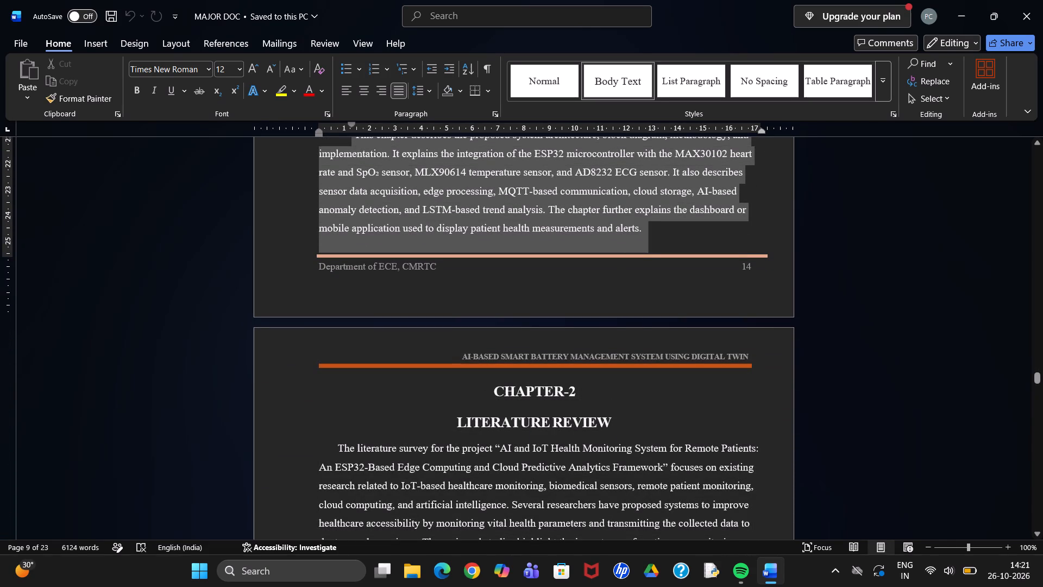
pyautogui.moveTo(677, 284); pyautogui.dragTo(683, 284)
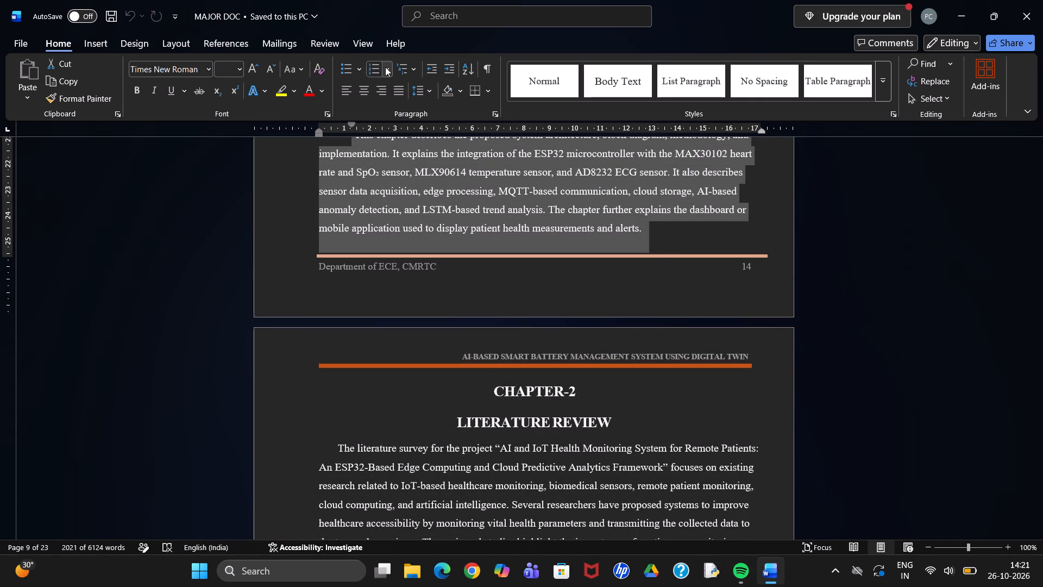
pyautogui.click(350, 87)
pyautogui.click(397, 88)
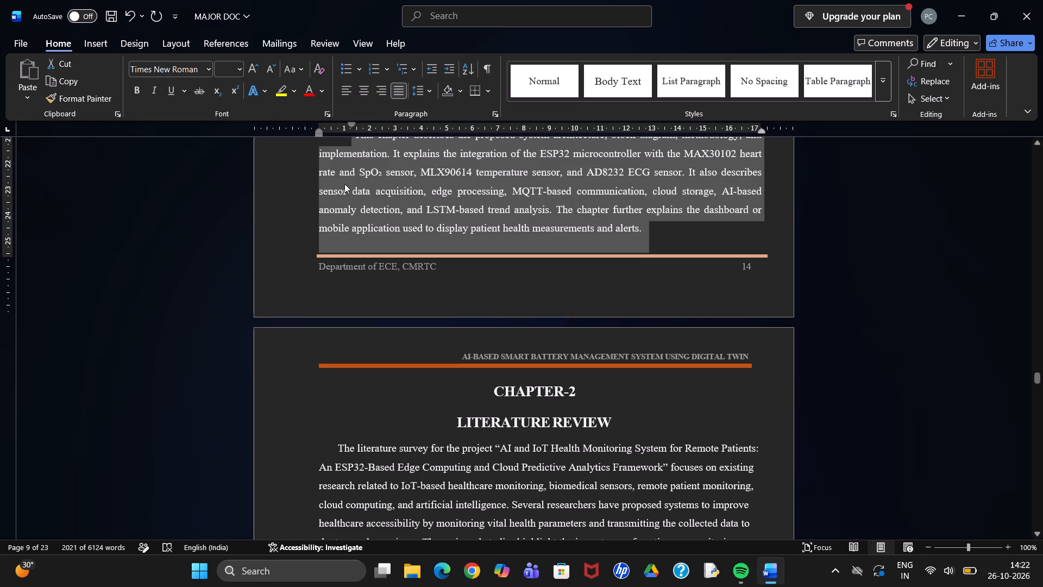
# Review the paragraph alignment across Chapter 1, sections 1.2 Problem Statement to 1.5 Organization of the Report.
pyautogui.scroll(1, 398, 226)
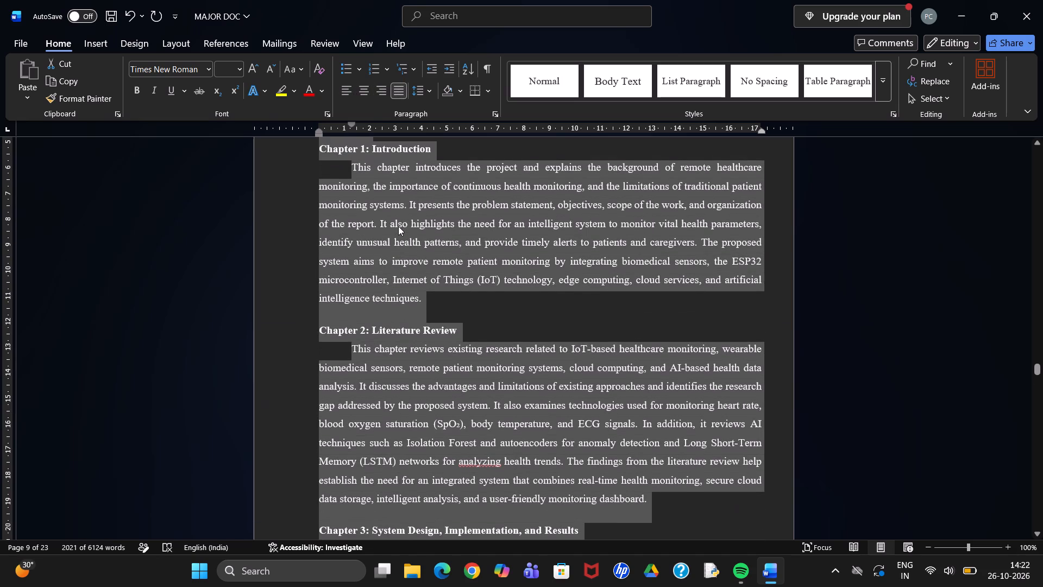
pyautogui.scroll(2, 398, 226)
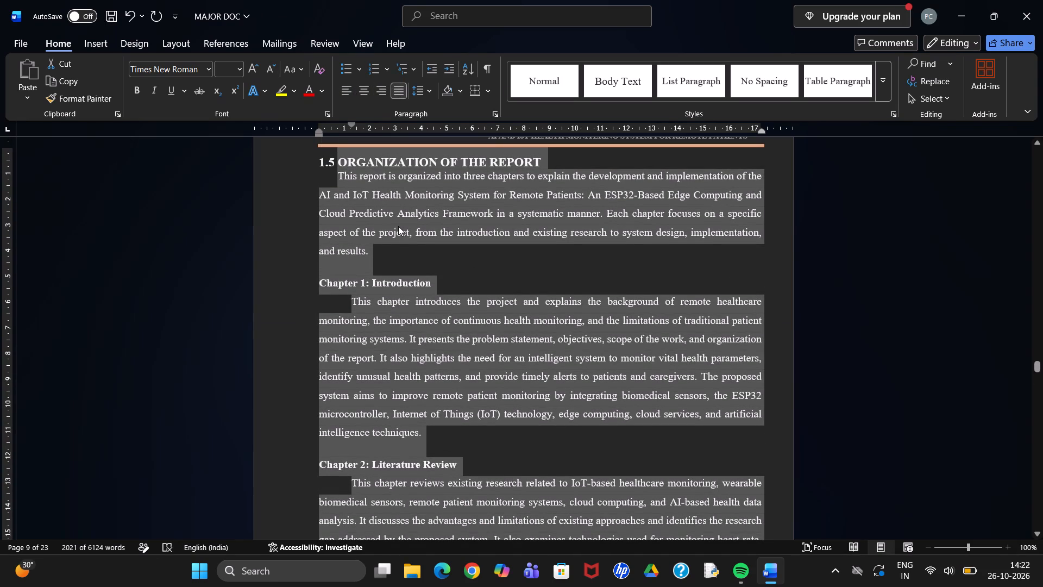
pyautogui.scroll(1, 398, 226)
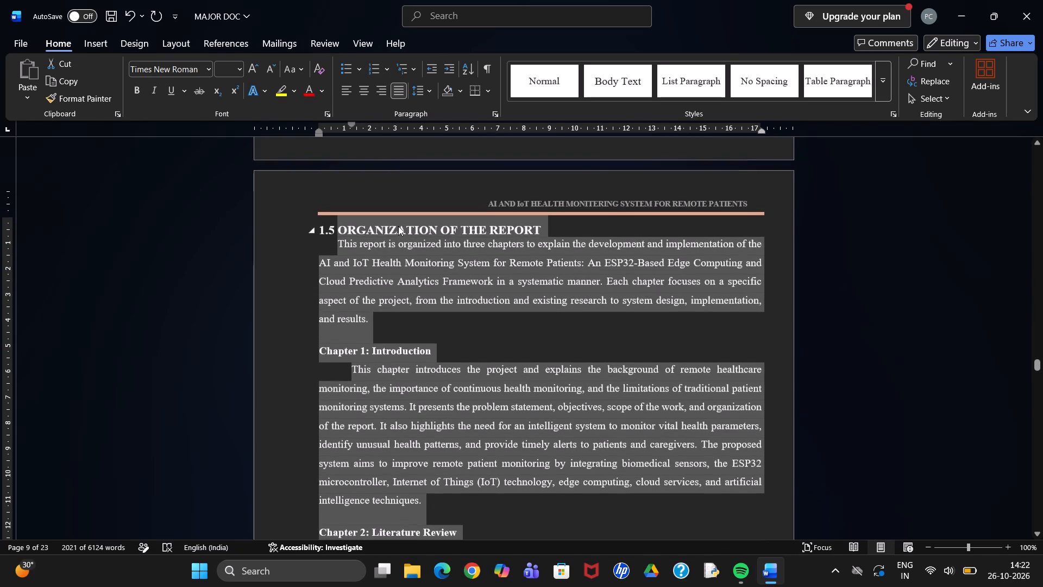
pyautogui.scroll(2, 398, 226)
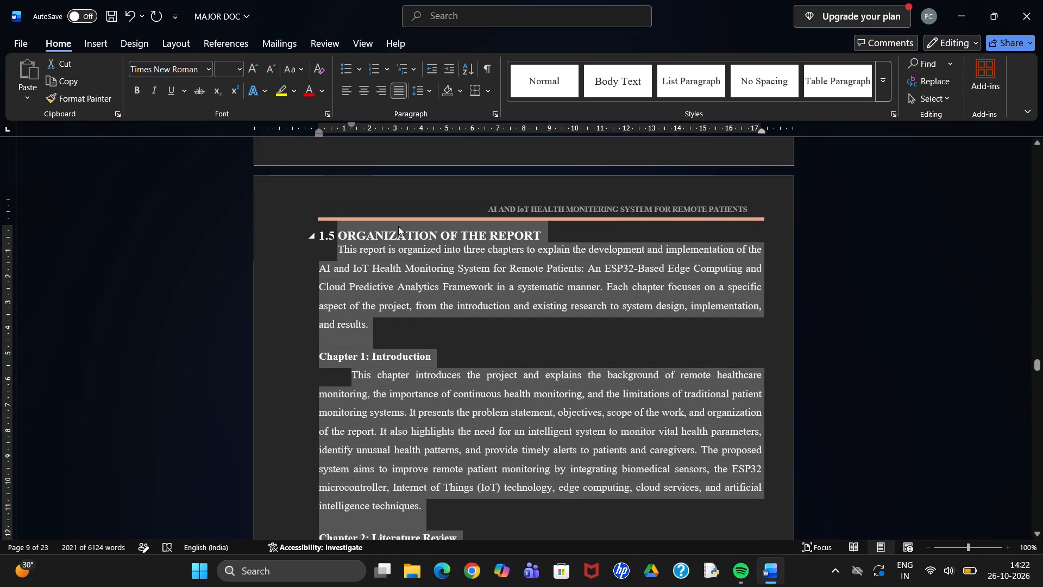
pyautogui.scroll(1, 398, 226)
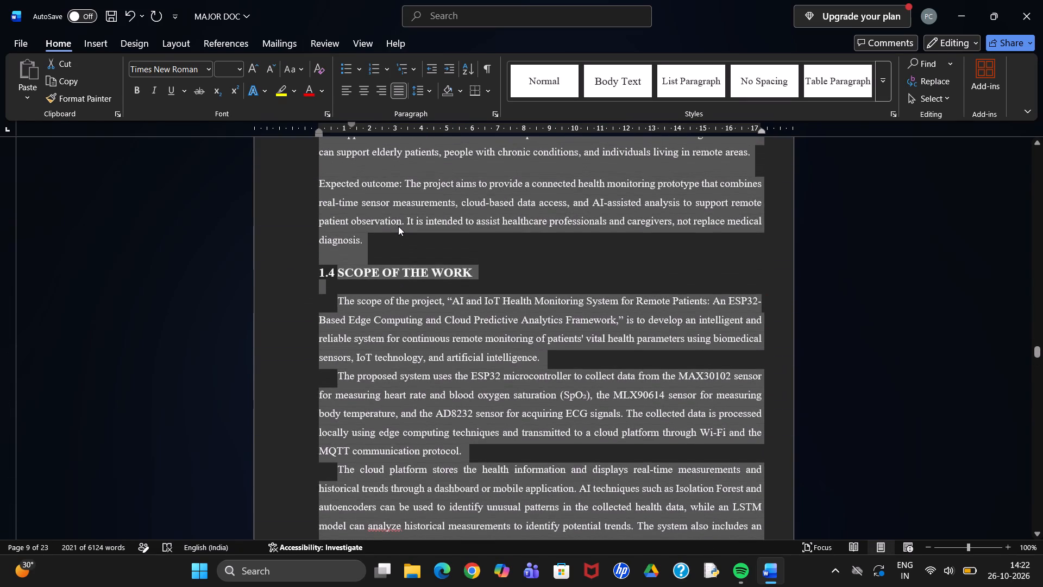
pyautogui.scroll(2, 398, 226)
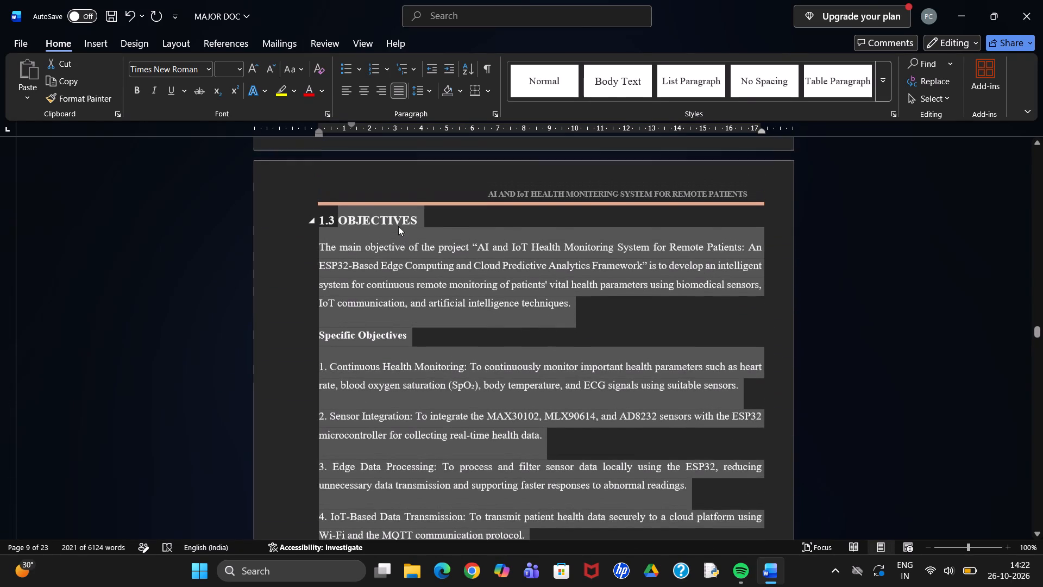
pyautogui.scroll(1, 398, 226)
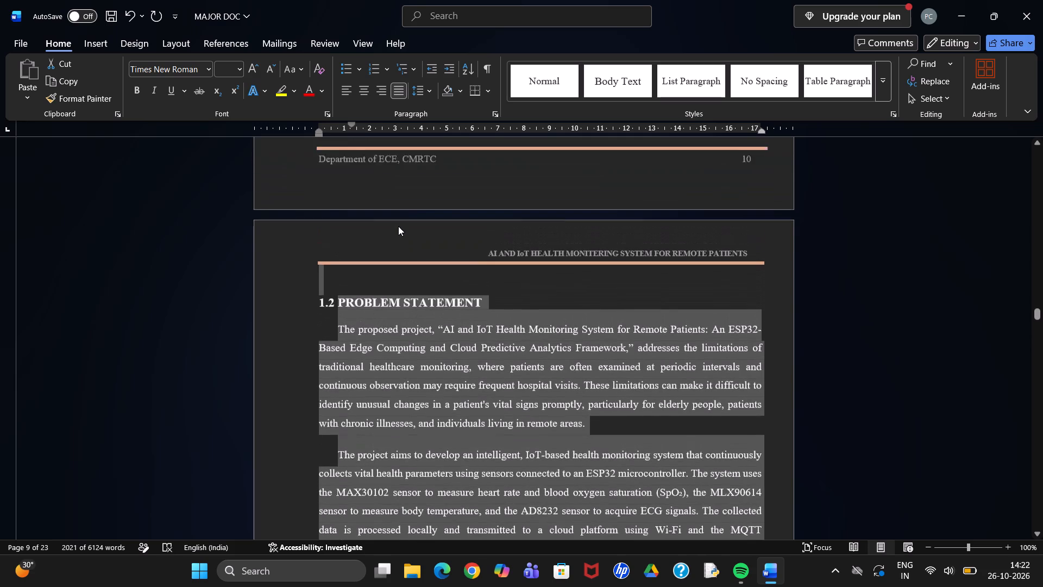
pyautogui.scroll(2, 398, 226)
pyautogui.scroll(-1, 398, 226)
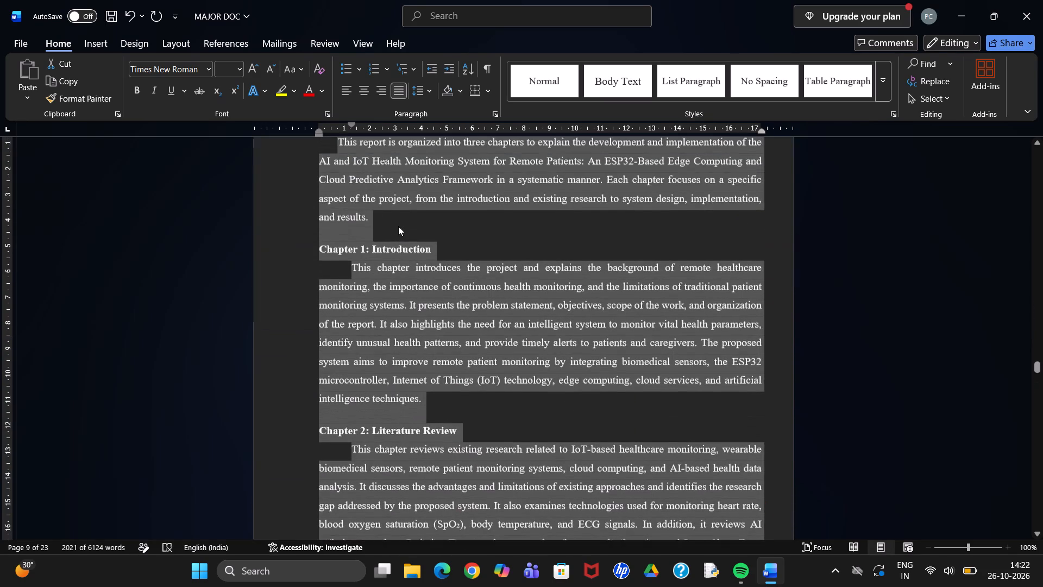
pyautogui.scroll(1, 398, 226)
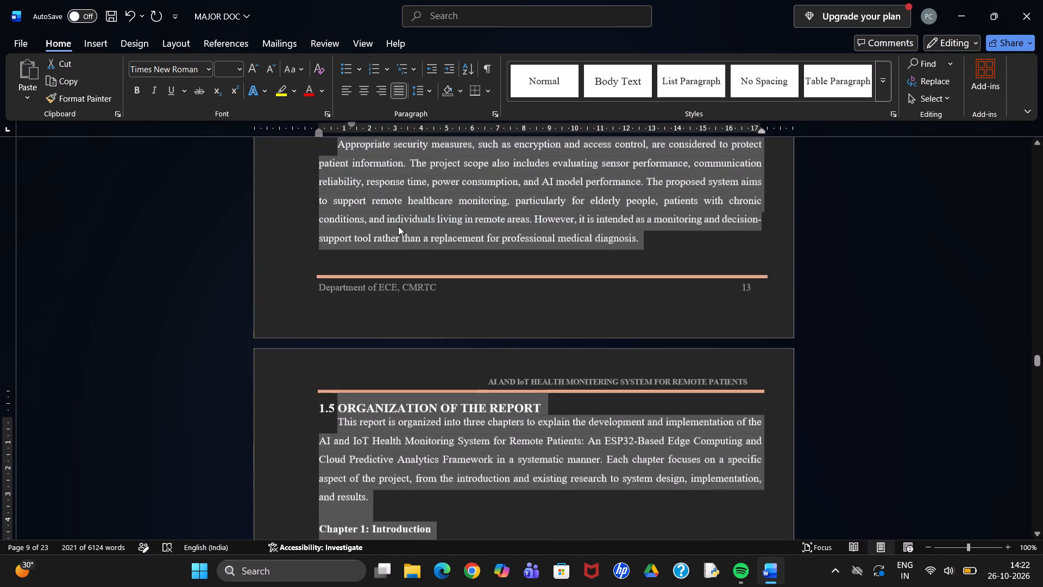
pyautogui.scroll(3, 398, 226)
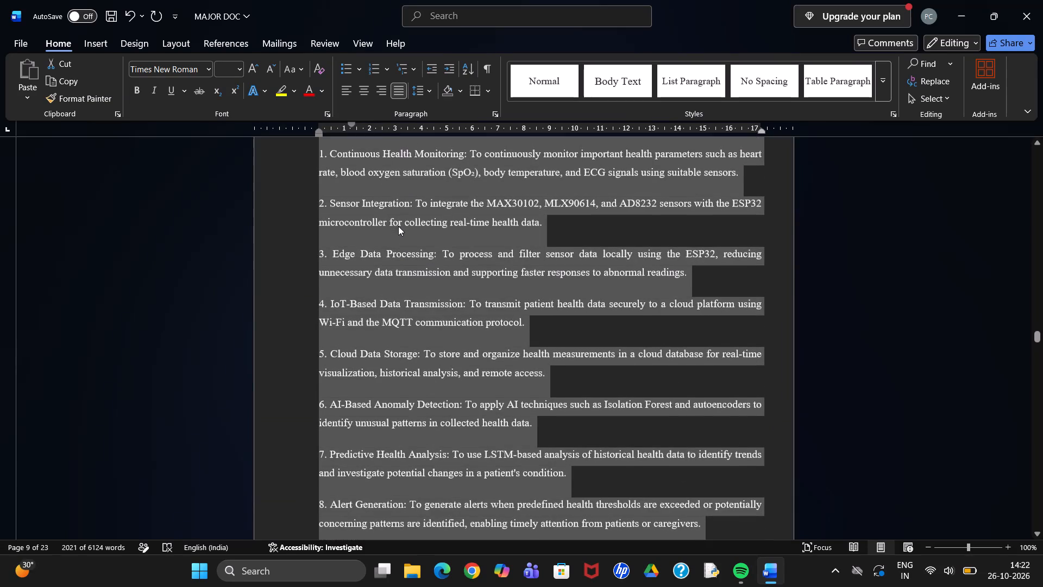
# Add a first-line indent to the "Expected outcome" paragraph just before section 1.4 Scope of the Work.
pyautogui.scroll(-3, 398, 226)
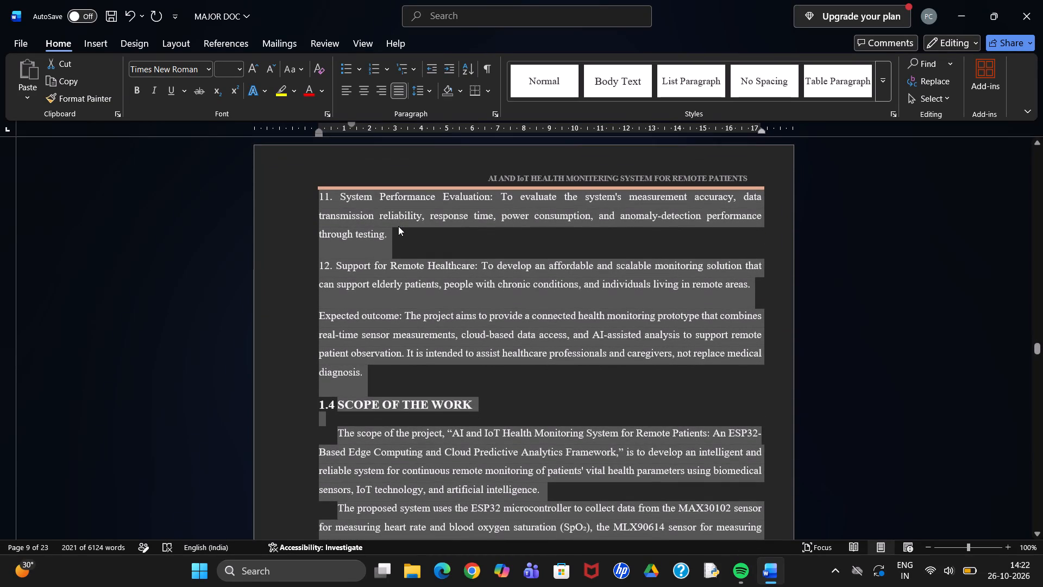
pyautogui.click(293, 337)
pyautogui.click(301, 358)
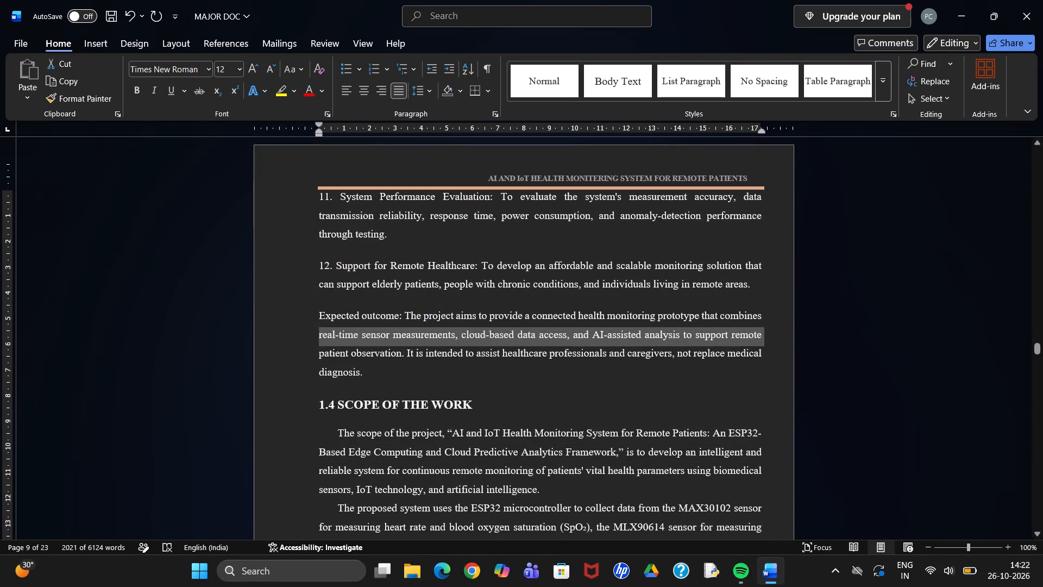
pyautogui.click(294, 382)
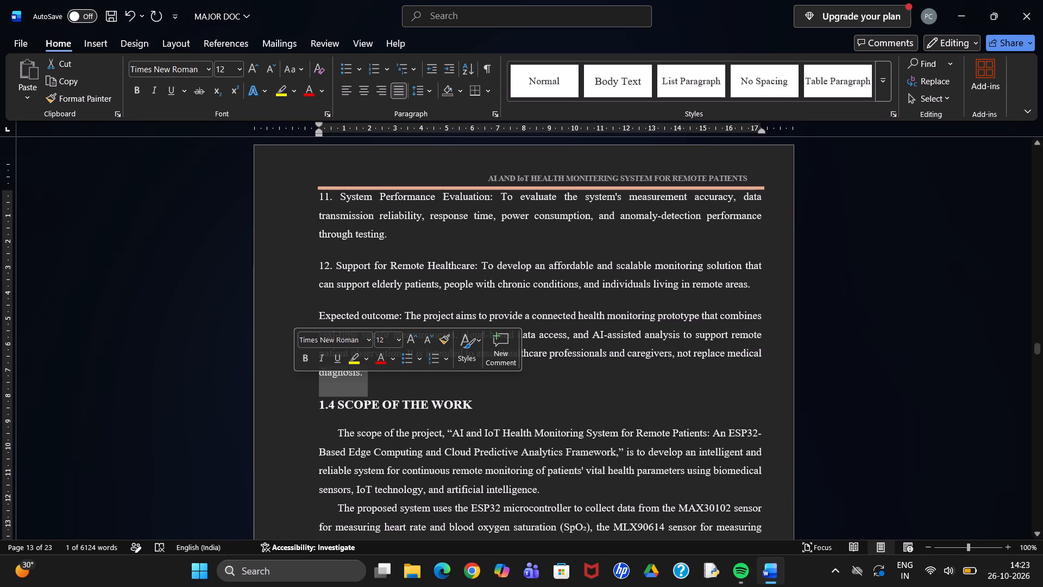
pyautogui.click(279, 390)
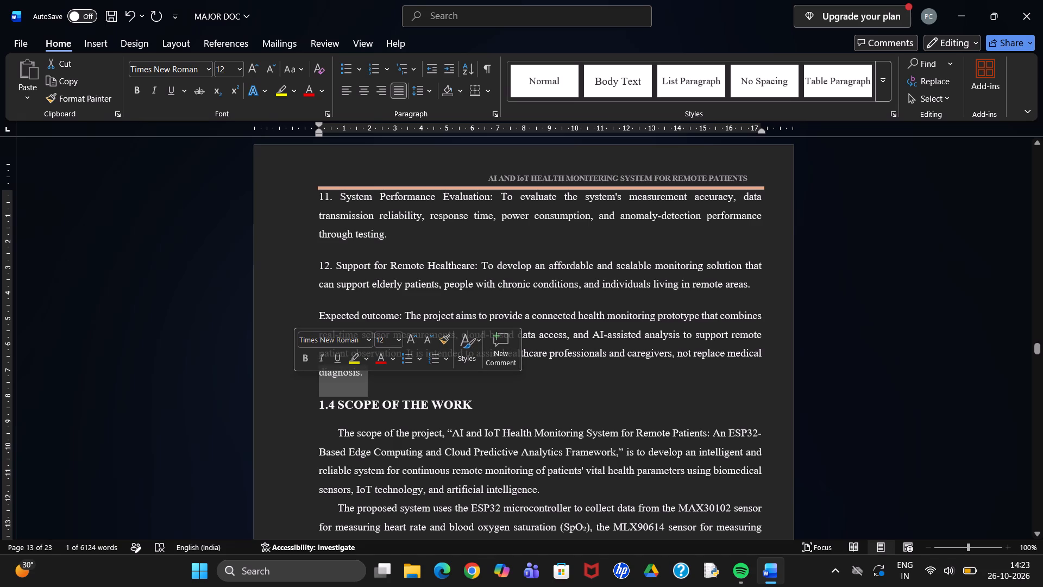
pyautogui.click(321, 311)
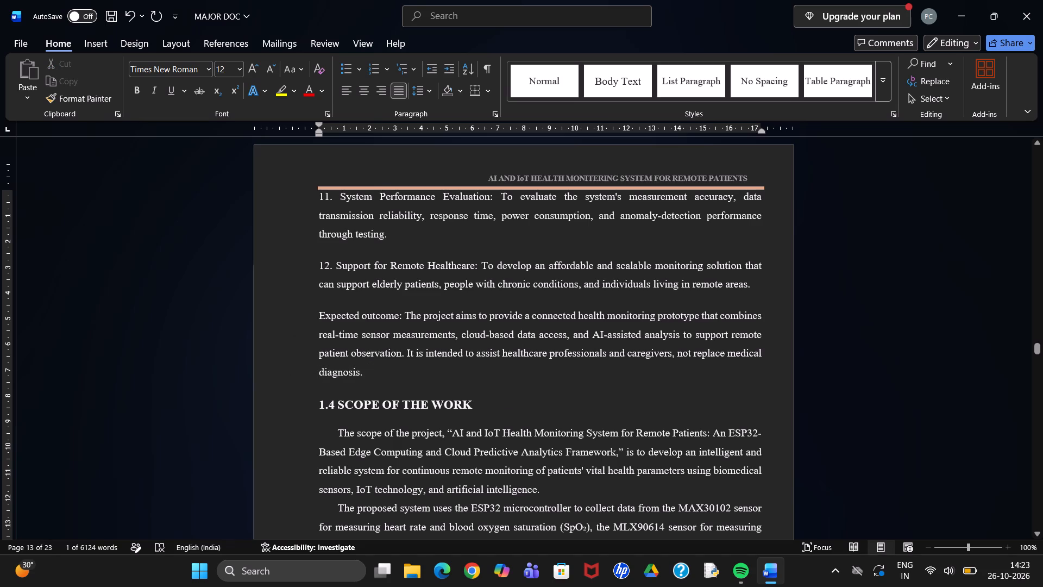
pyautogui.press('1')
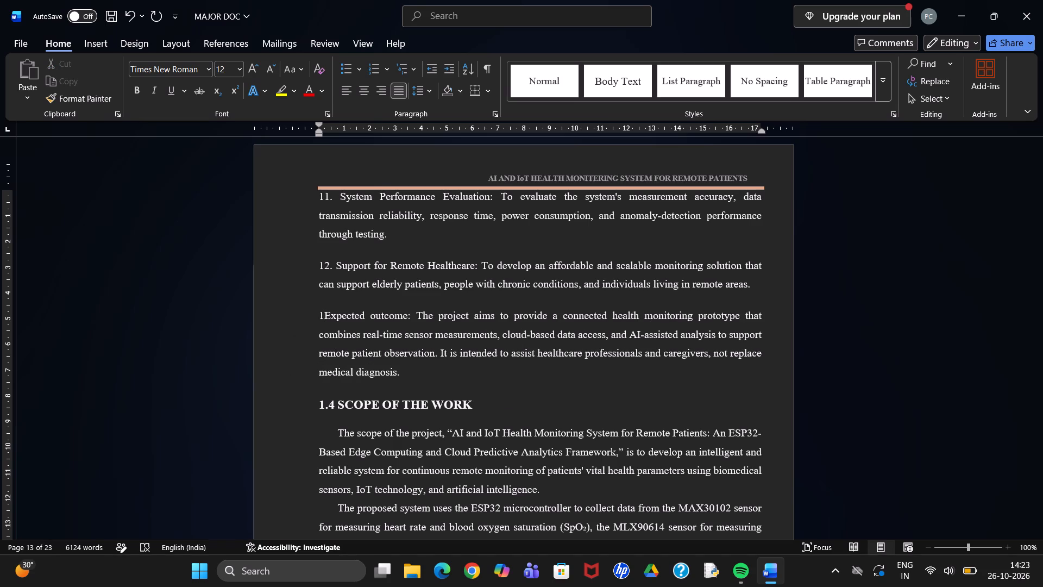
pyautogui.press('BackSpace')
pyautogui.press('Tab')
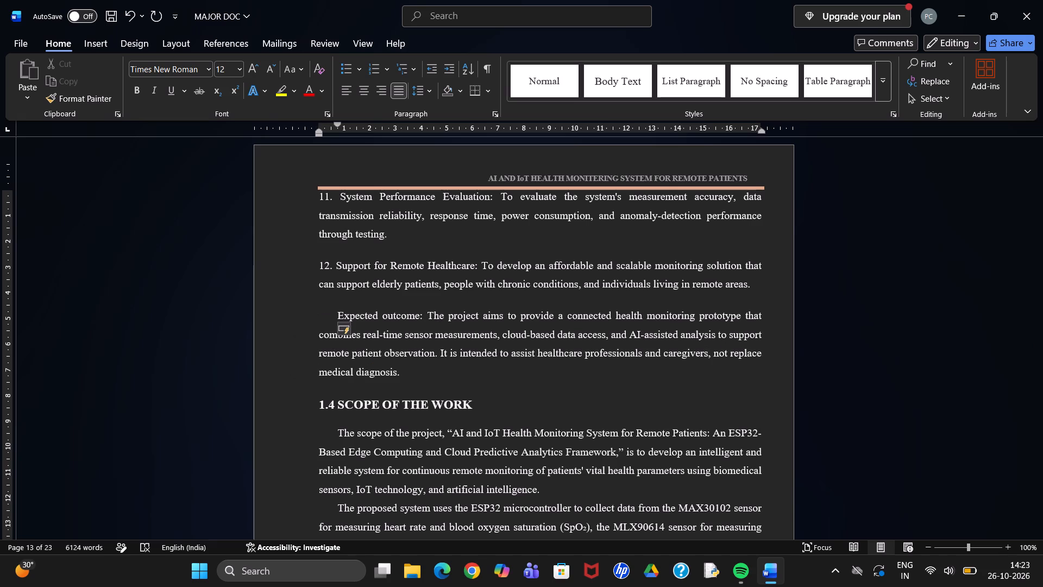
# Check the paragraph indentation and alignment in section 1.4 Scope of the Work on page 13.
pyautogui.click(281, 376)
pyautogui.click(300, 439)
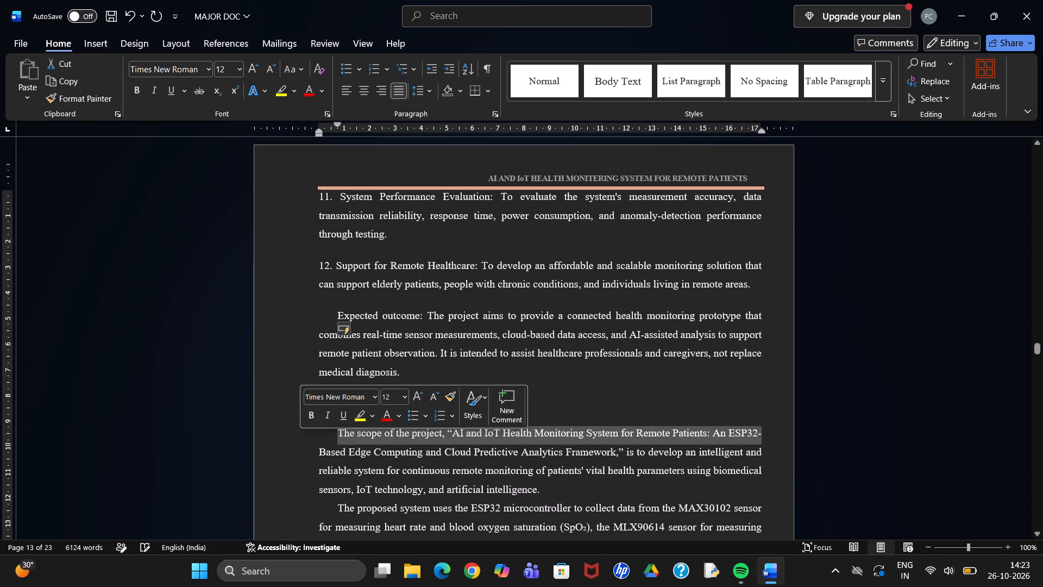
pyautogui.doubleClick(300, 439)
pyautogui.scroll(-1, 300, 439)
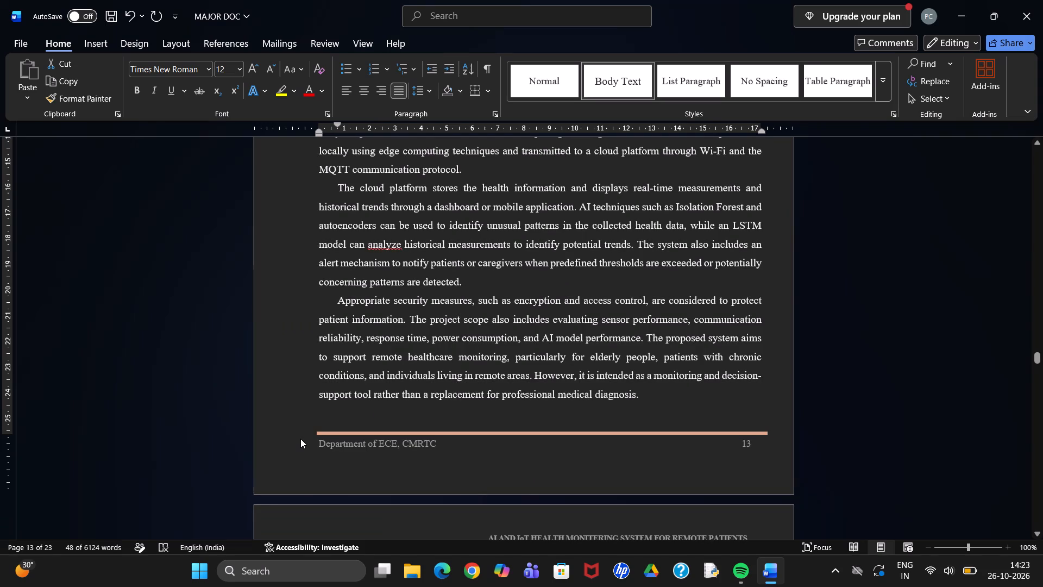
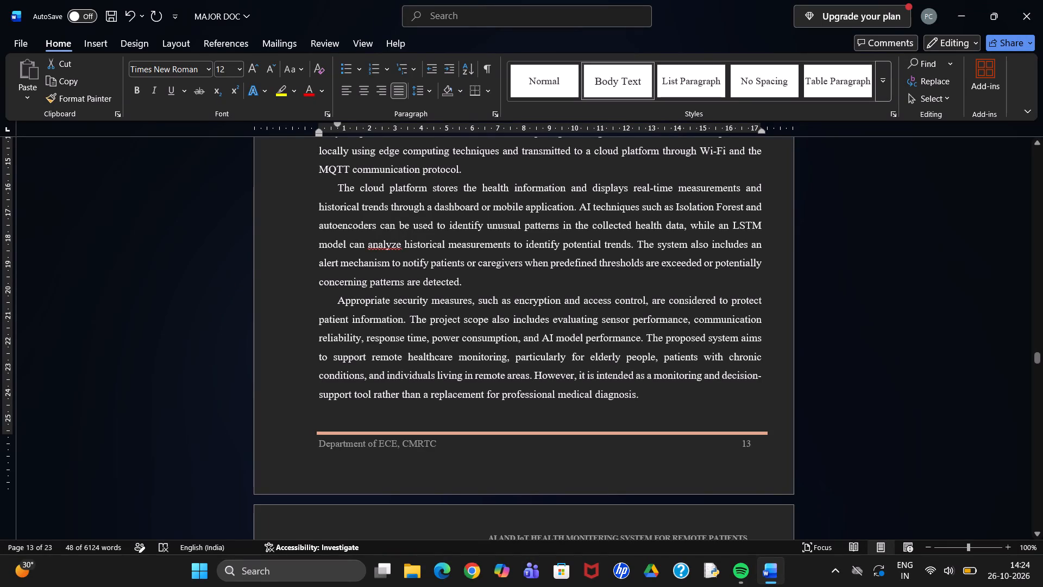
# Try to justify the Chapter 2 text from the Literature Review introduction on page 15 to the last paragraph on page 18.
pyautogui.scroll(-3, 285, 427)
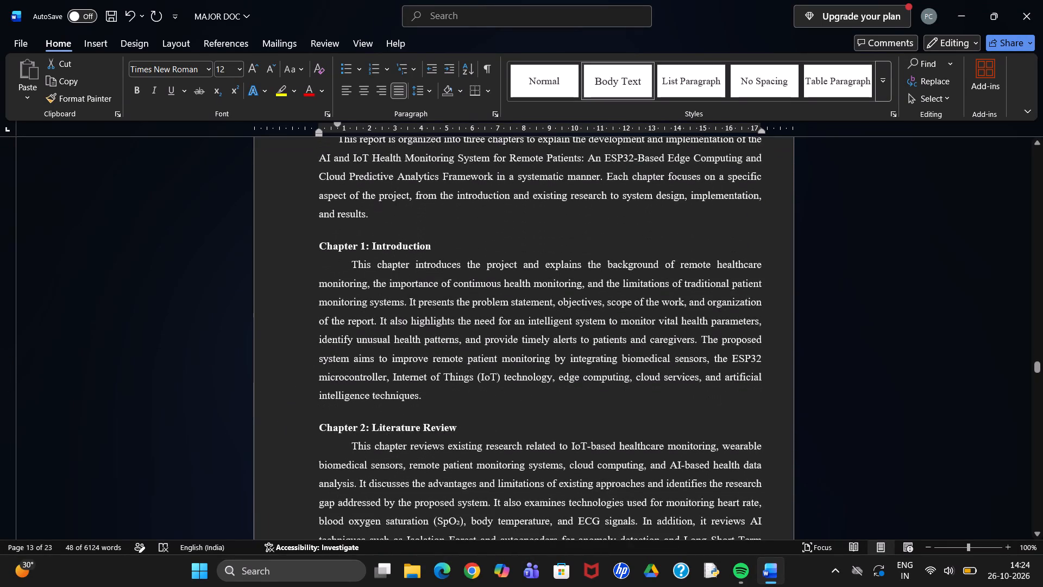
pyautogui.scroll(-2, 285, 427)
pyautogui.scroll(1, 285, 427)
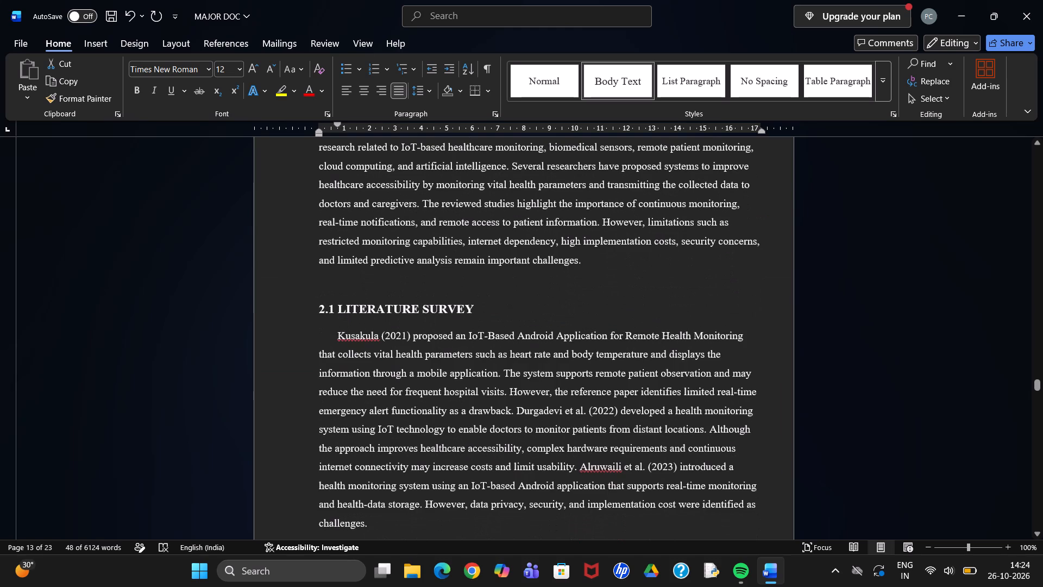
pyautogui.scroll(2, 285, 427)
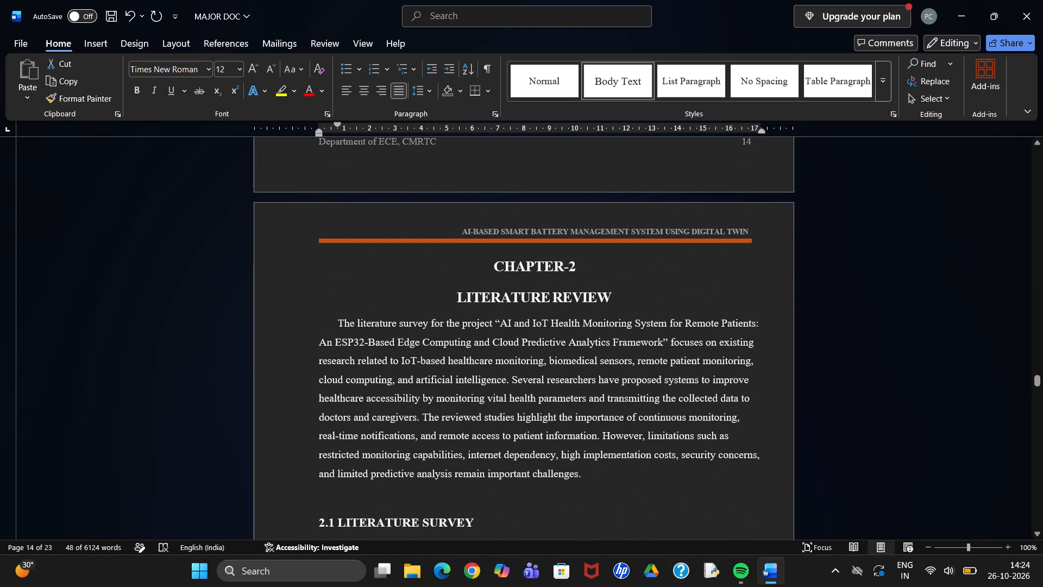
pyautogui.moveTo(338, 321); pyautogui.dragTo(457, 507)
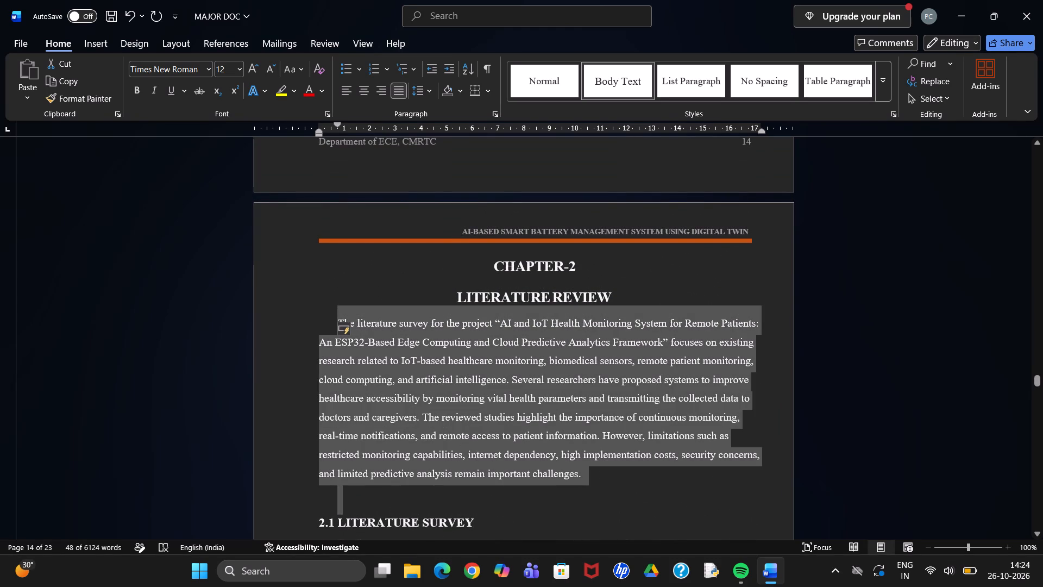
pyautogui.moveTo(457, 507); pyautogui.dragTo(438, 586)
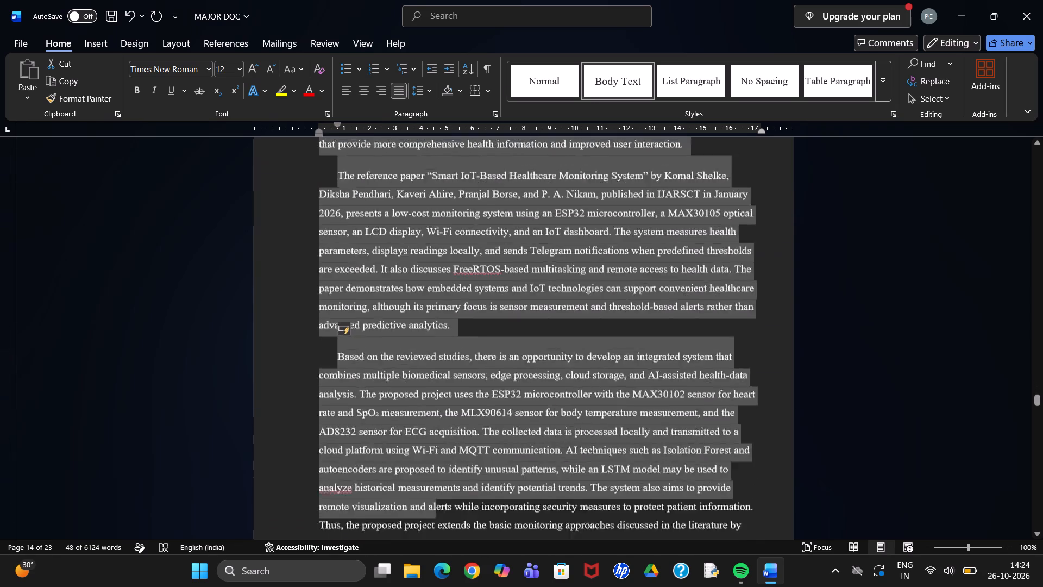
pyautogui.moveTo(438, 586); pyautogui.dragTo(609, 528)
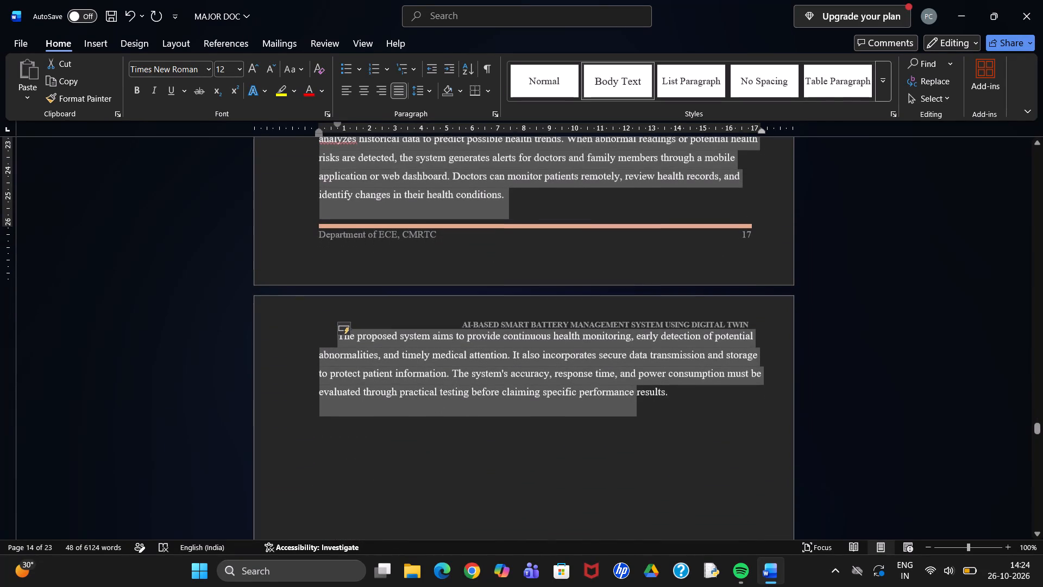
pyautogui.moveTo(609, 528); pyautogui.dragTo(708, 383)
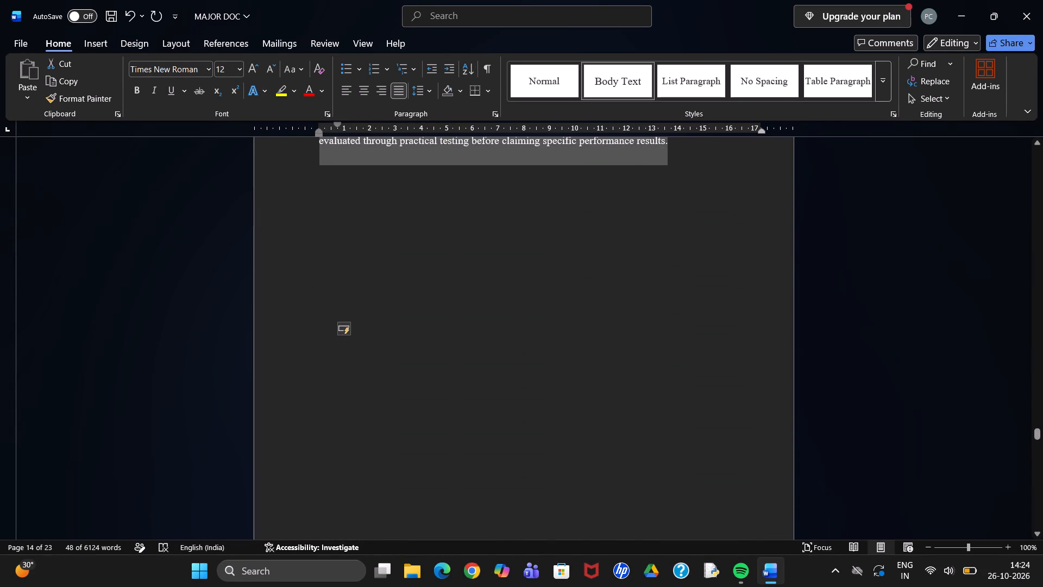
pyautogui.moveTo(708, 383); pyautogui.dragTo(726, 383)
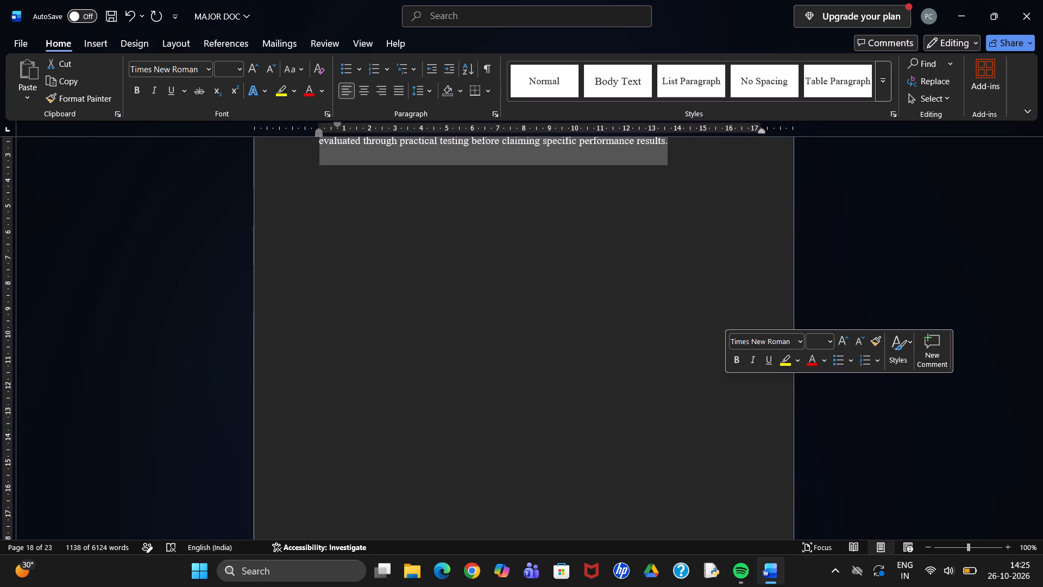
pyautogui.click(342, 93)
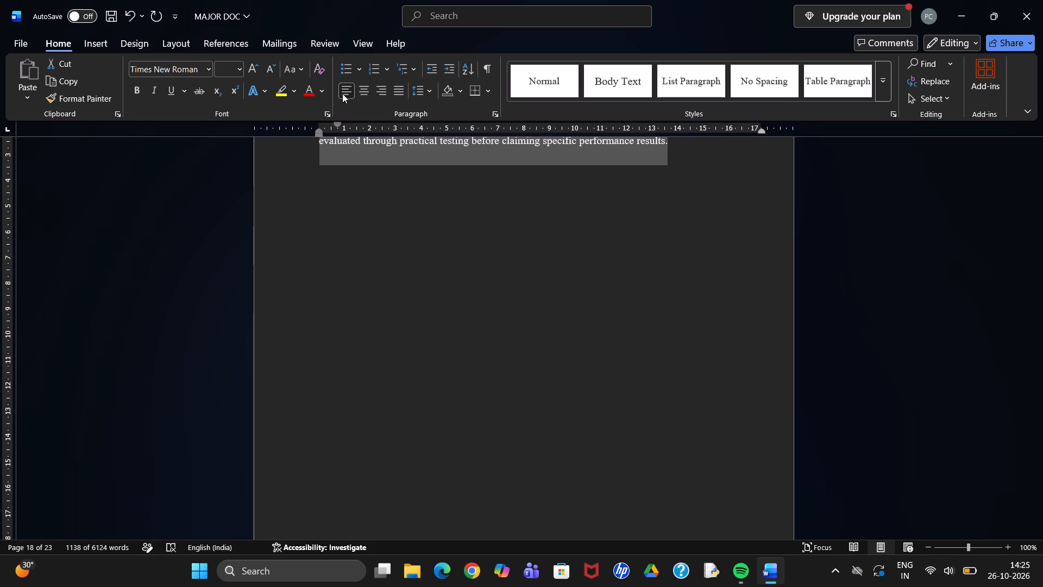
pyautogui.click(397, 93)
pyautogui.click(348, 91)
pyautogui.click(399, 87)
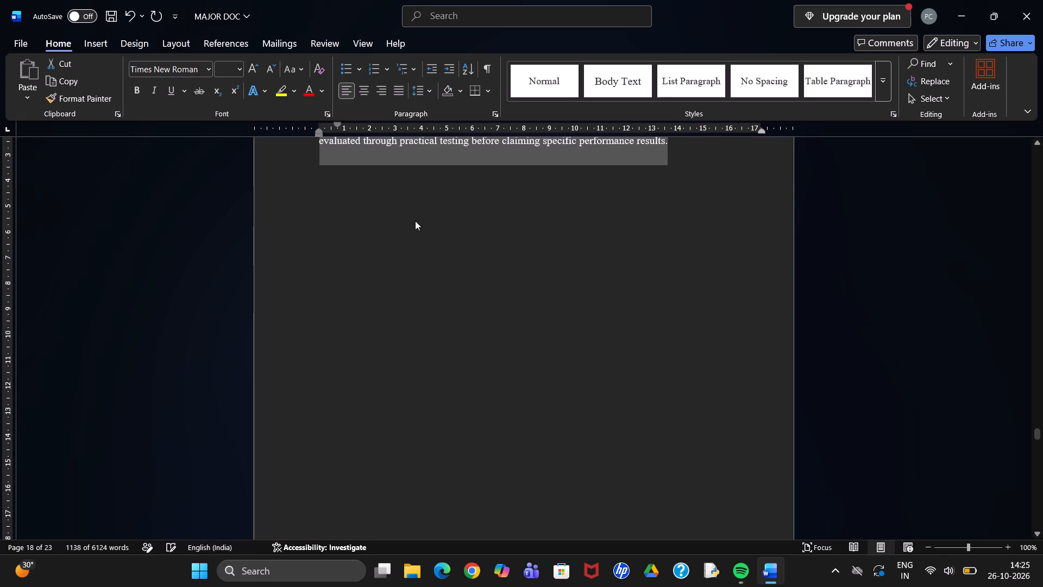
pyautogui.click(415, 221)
# Check the paragraph alignment of the Chapter 2 text from page 18 back to the chapter's opening page.
pyautogui.scroll(1, 415, 221)
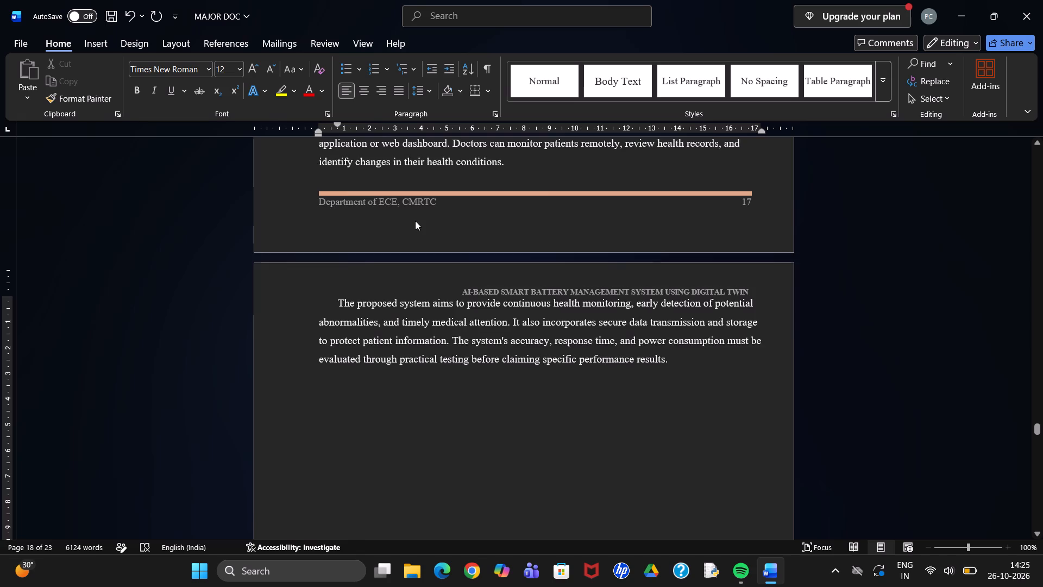
pyautogui.scroll(3, 415, 221)
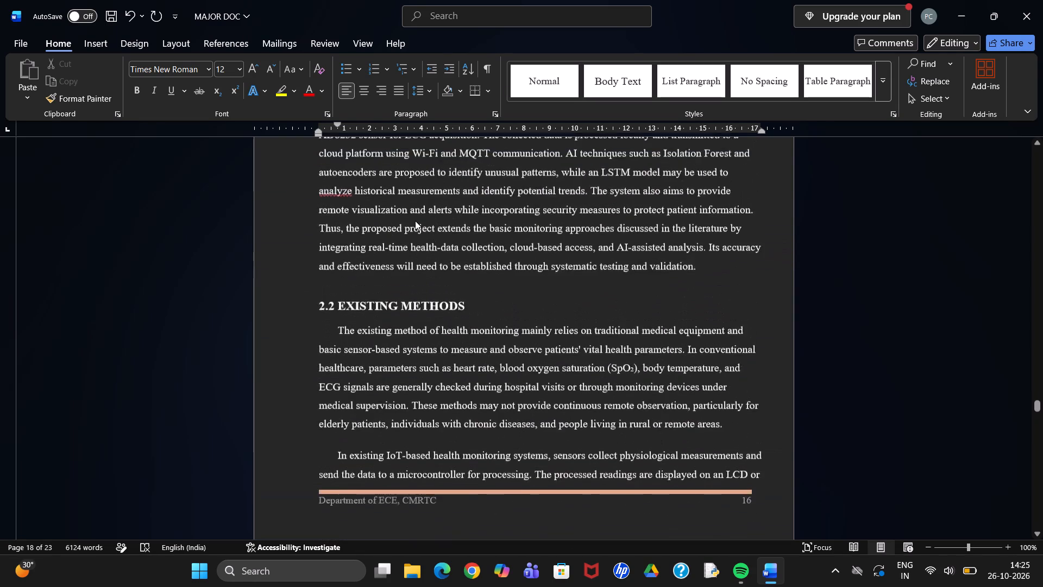
pyautogui.scroll(2, 415, 221)
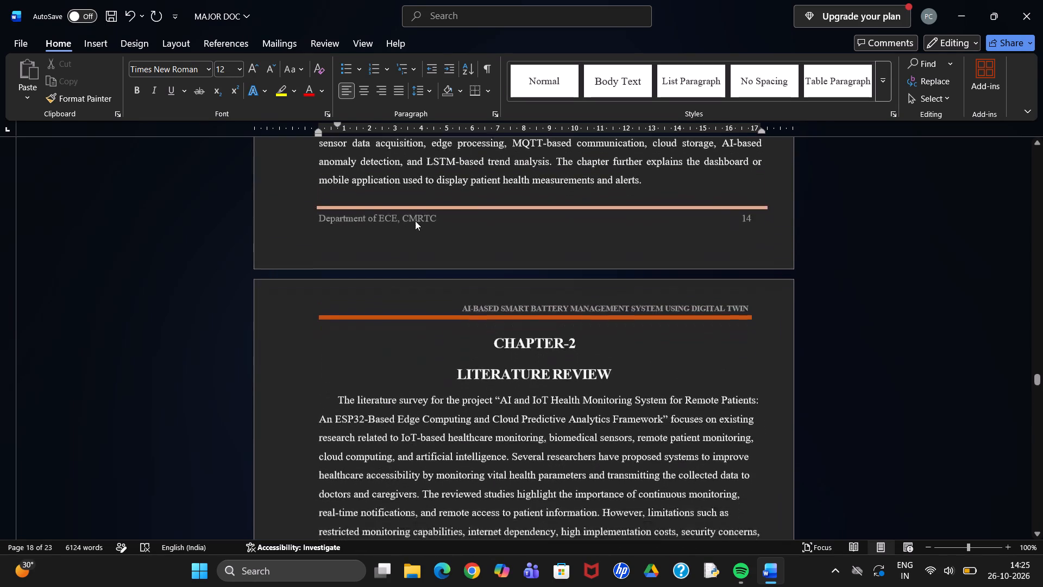
pyautogui.scroll(3, 415, 221)
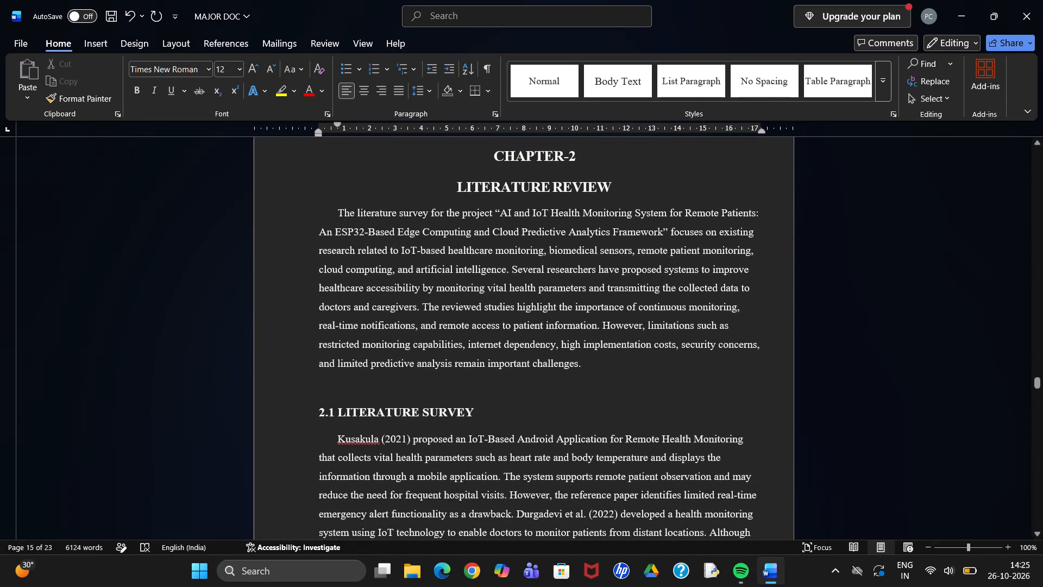
pyautogui.scroll(1, 415, 221)
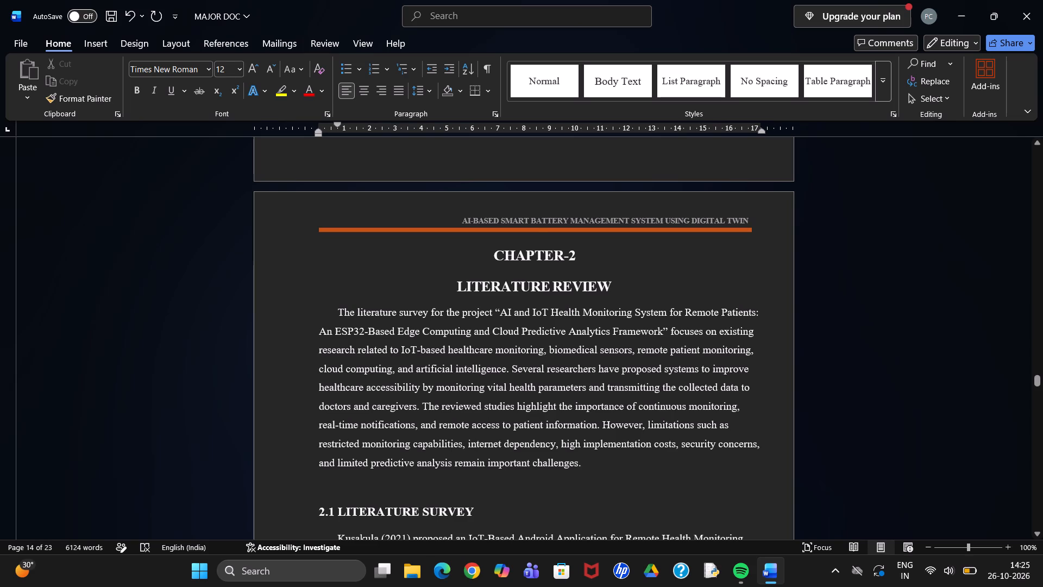
# Copy the orange header line above the CHAPTER-2 heading on page 15.
pyautogui.doubleClick(404, 229)
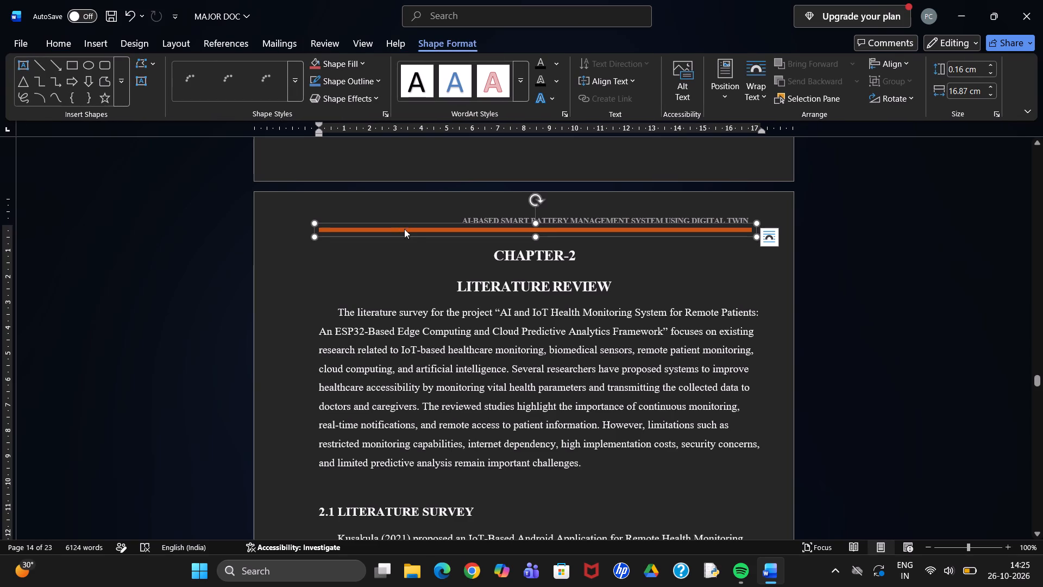
pyautogui.hotkey('ctrl', 'c')
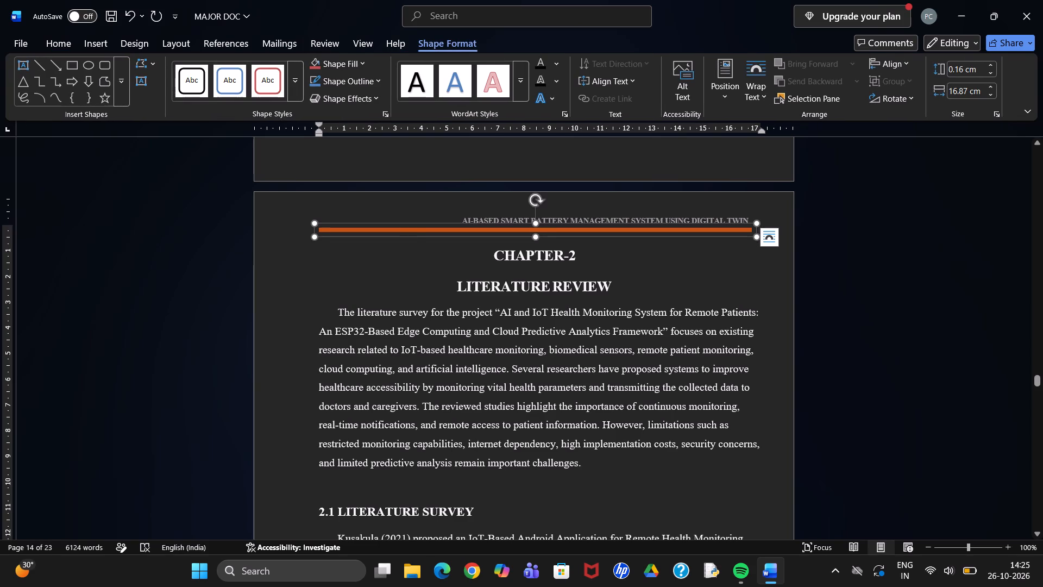
pyautogui.click(429, 263)
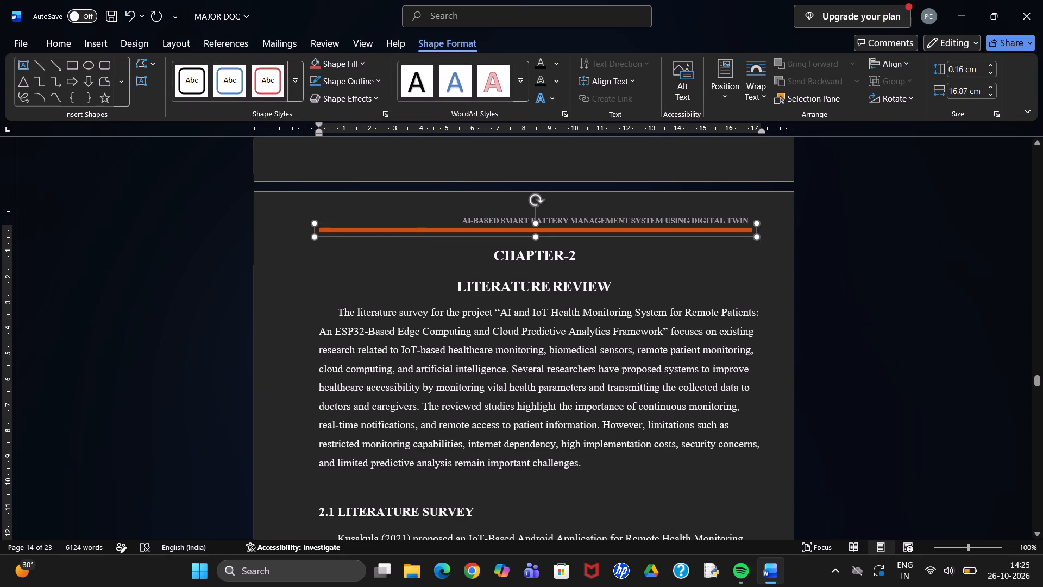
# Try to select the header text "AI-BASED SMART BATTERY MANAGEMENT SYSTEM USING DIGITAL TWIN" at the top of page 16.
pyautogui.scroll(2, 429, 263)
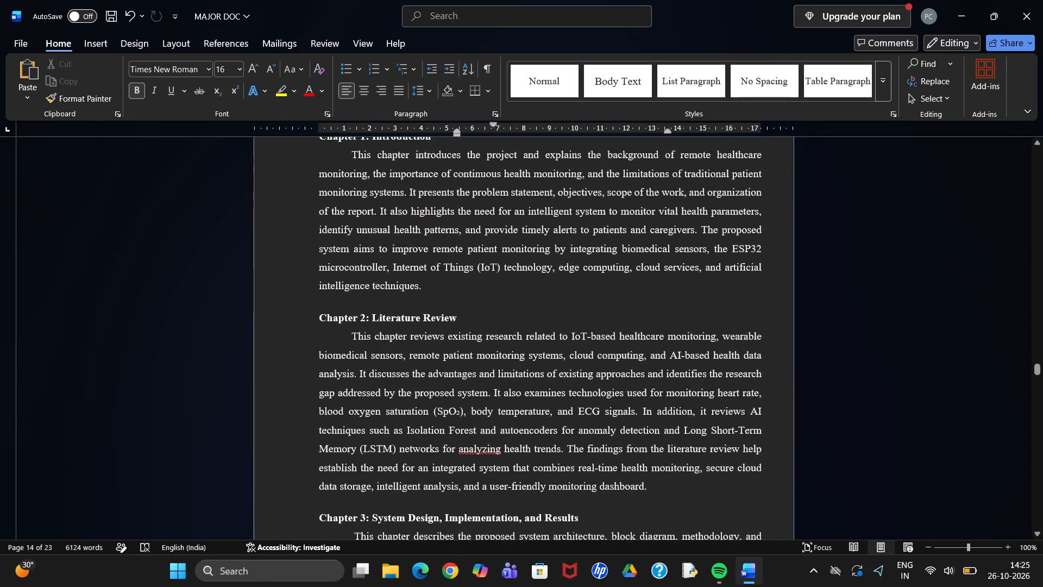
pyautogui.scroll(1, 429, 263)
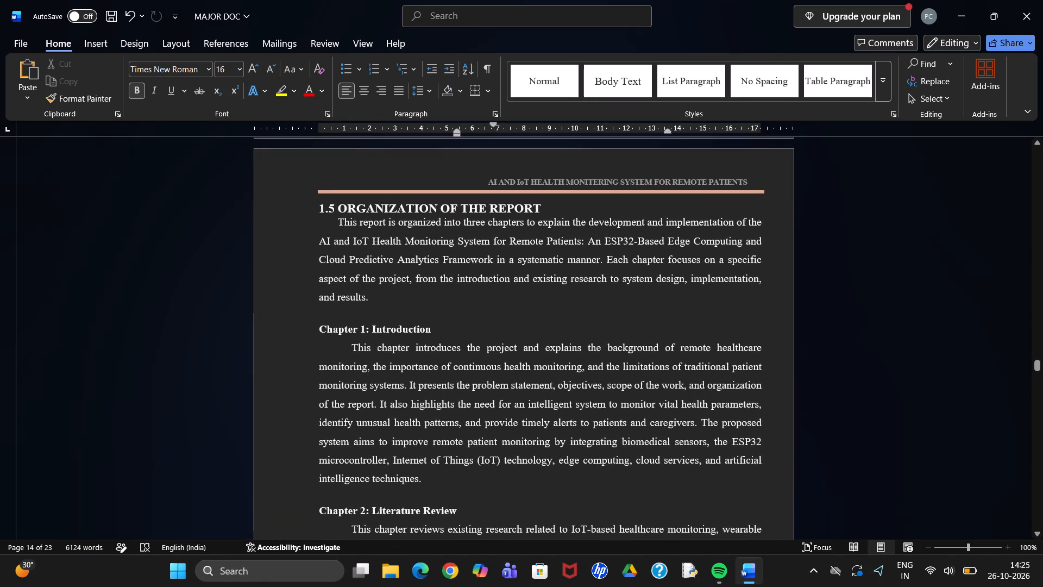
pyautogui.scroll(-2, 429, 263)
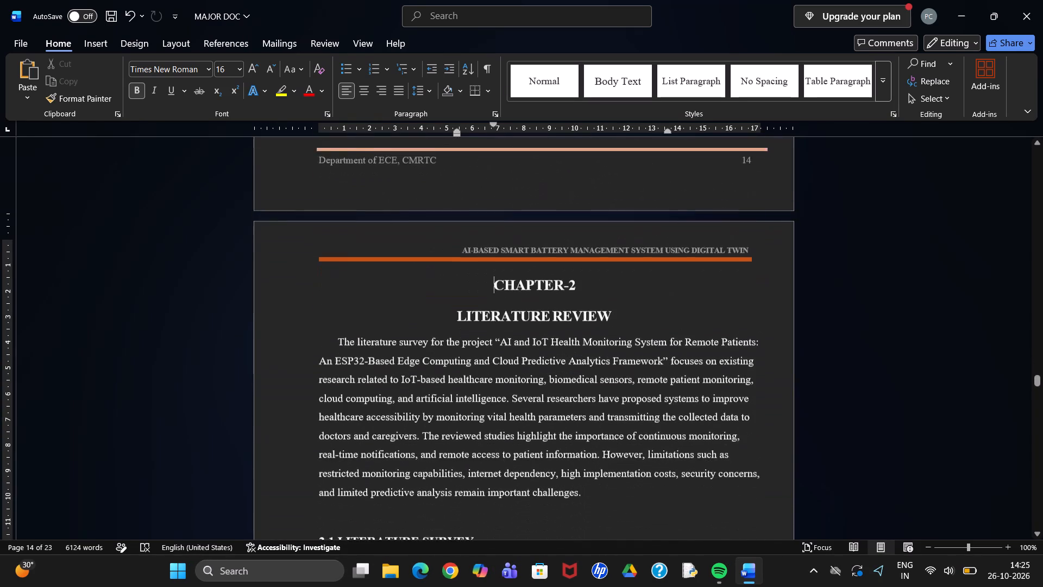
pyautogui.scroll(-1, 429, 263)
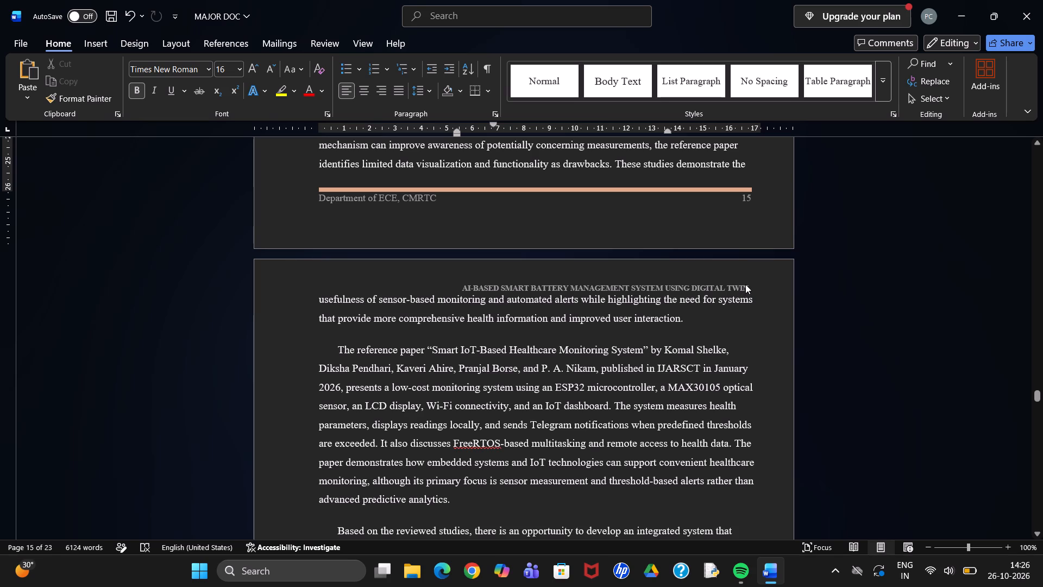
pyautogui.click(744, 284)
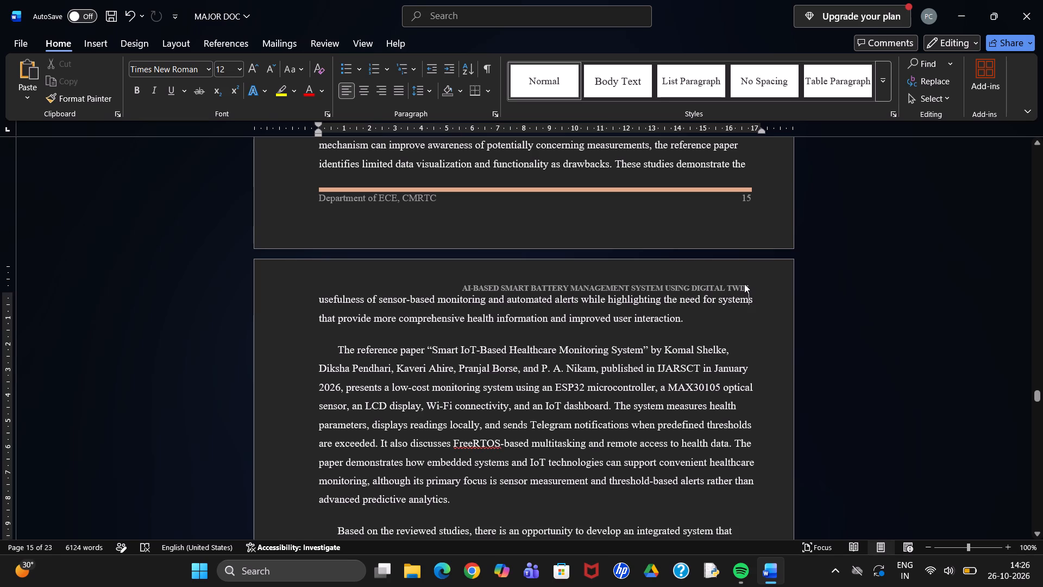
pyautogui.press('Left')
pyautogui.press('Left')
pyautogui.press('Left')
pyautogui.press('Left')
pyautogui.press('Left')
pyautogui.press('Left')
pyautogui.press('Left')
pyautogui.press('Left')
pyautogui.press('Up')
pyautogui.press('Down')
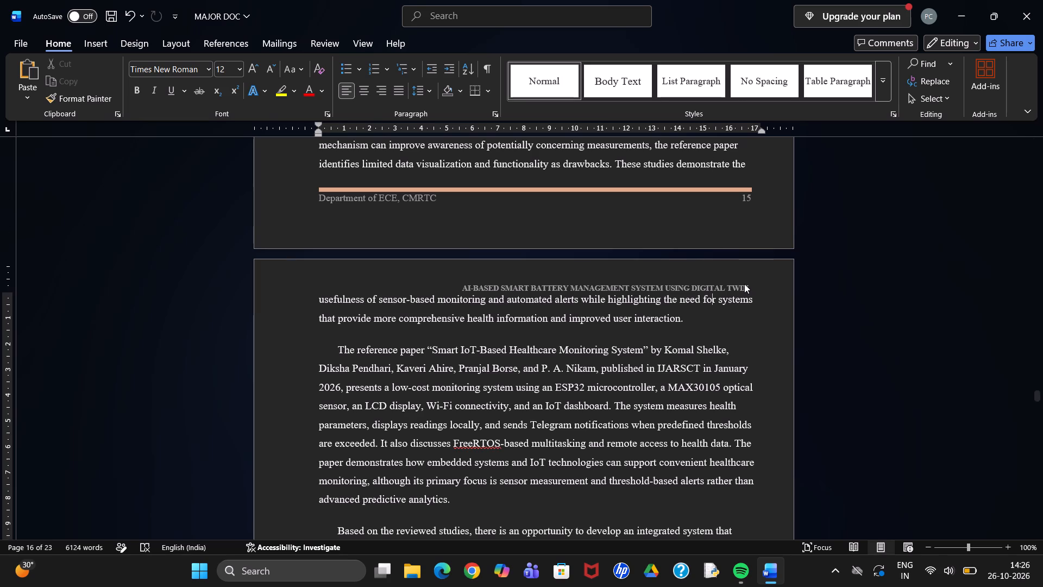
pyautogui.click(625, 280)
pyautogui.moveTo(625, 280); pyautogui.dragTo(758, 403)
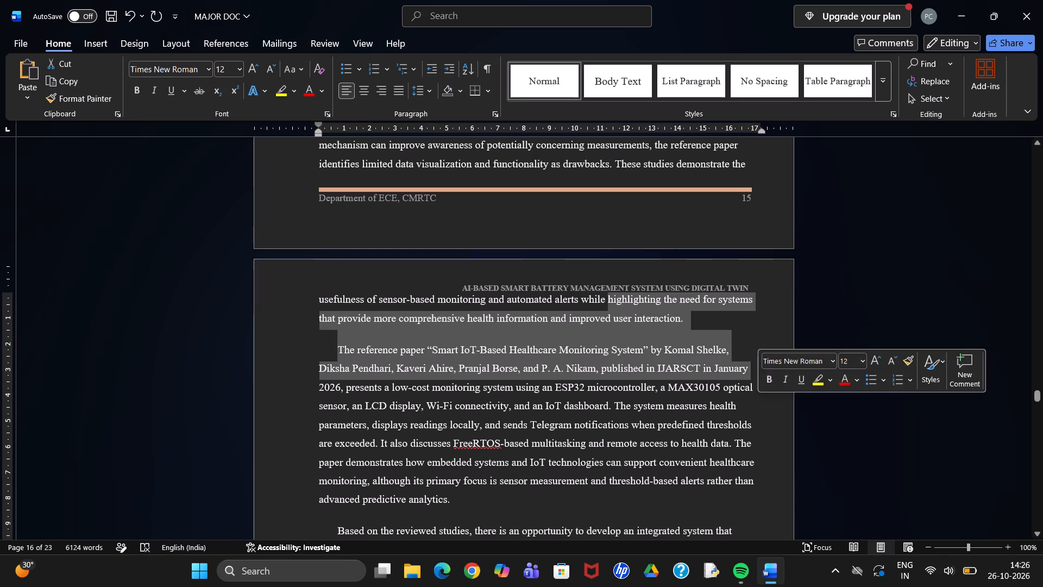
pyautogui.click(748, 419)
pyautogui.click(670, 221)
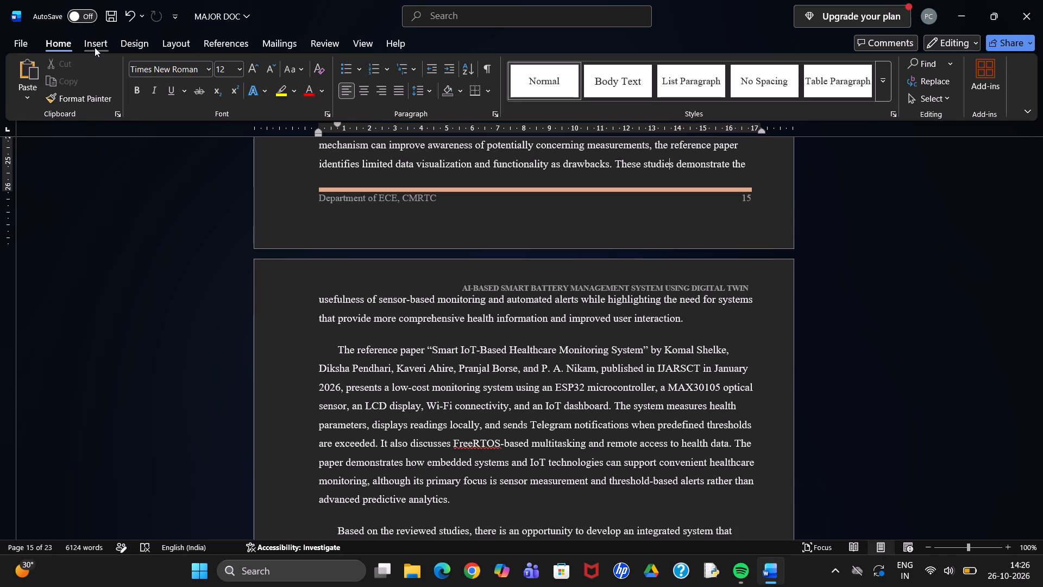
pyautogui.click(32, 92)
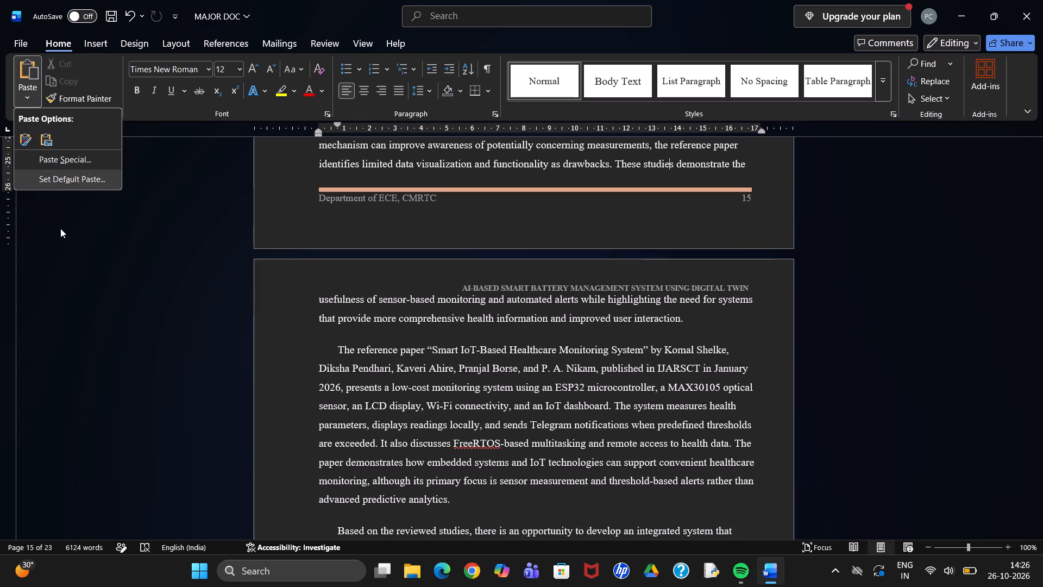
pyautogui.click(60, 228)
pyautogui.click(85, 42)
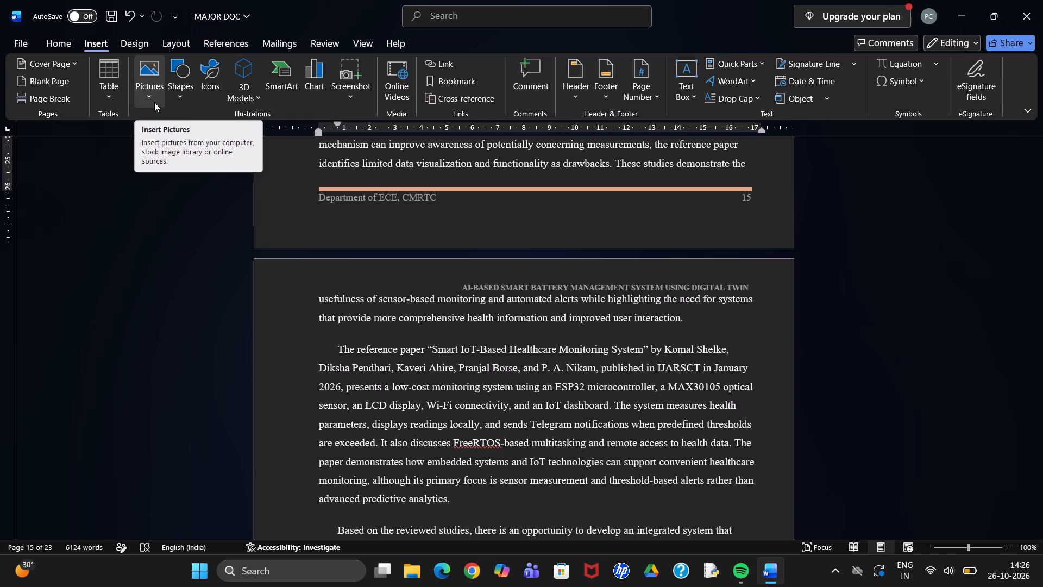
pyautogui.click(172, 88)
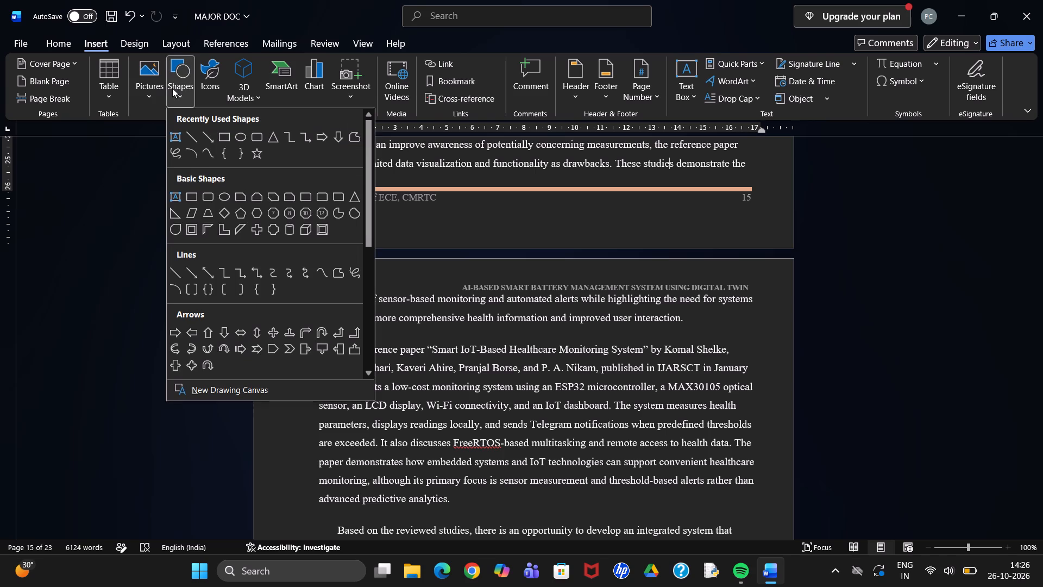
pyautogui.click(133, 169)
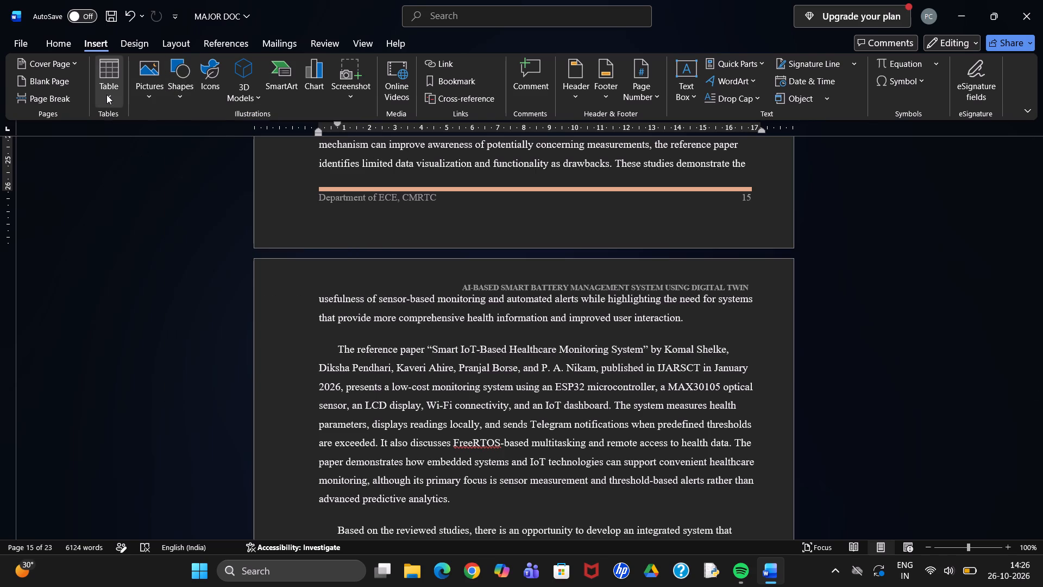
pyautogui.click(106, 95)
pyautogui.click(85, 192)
# Paste the copied orange header line at the top of page 16, replacing the first line of body text.
pyautogui.click(67, 62)
pyautogui.click(73, 463)
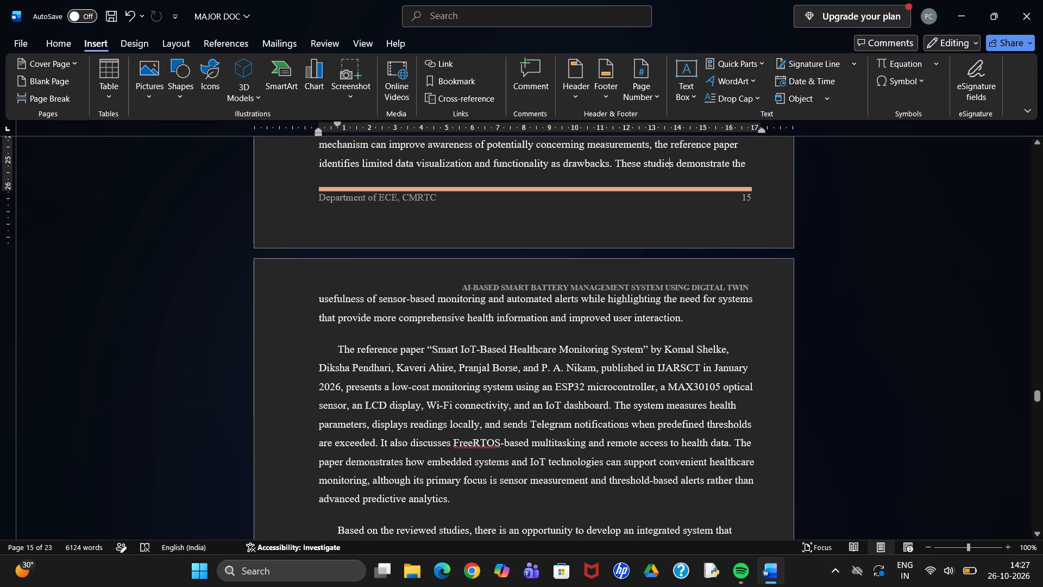
pyautogui.click(64, 278)
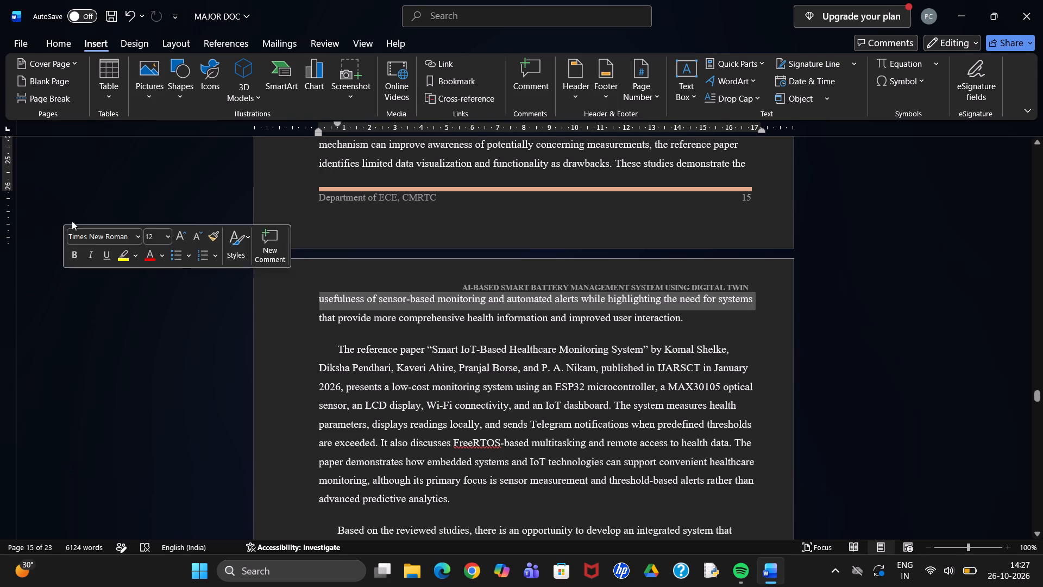
pyautogui.click(66, 43)
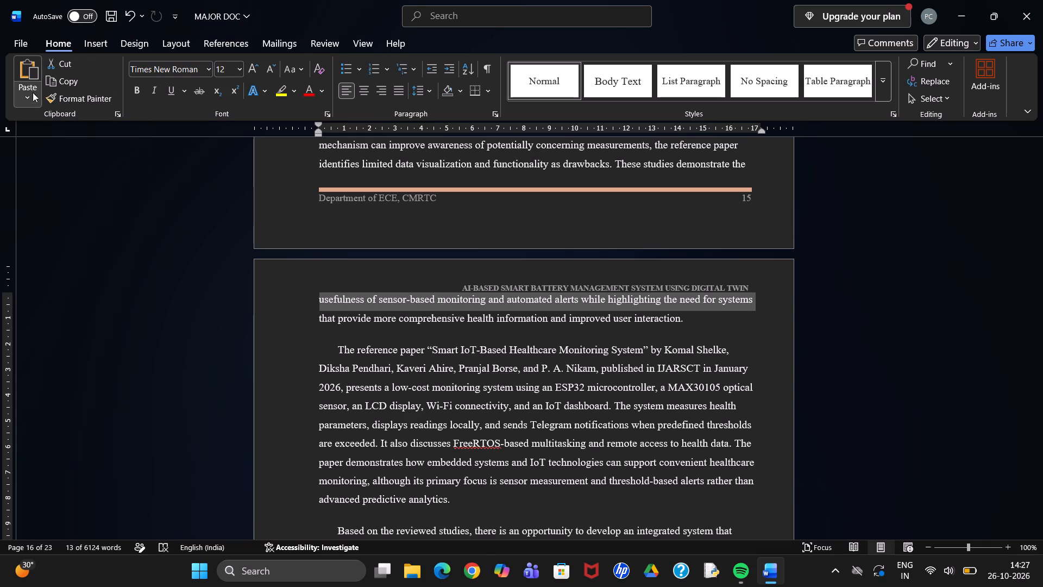
pyautogui.click(29, 76)
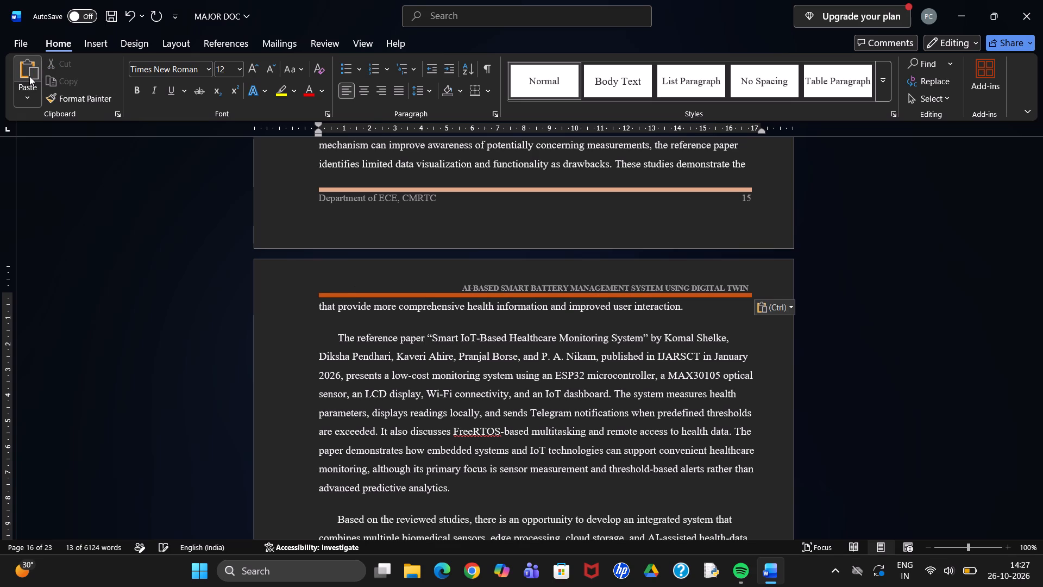
# Examine the pages from page 16 into Chapter 3, and go back through Chapter 1 to its opening page, comparing the headers.
pyautogui.scroll(-1, 270, 276)
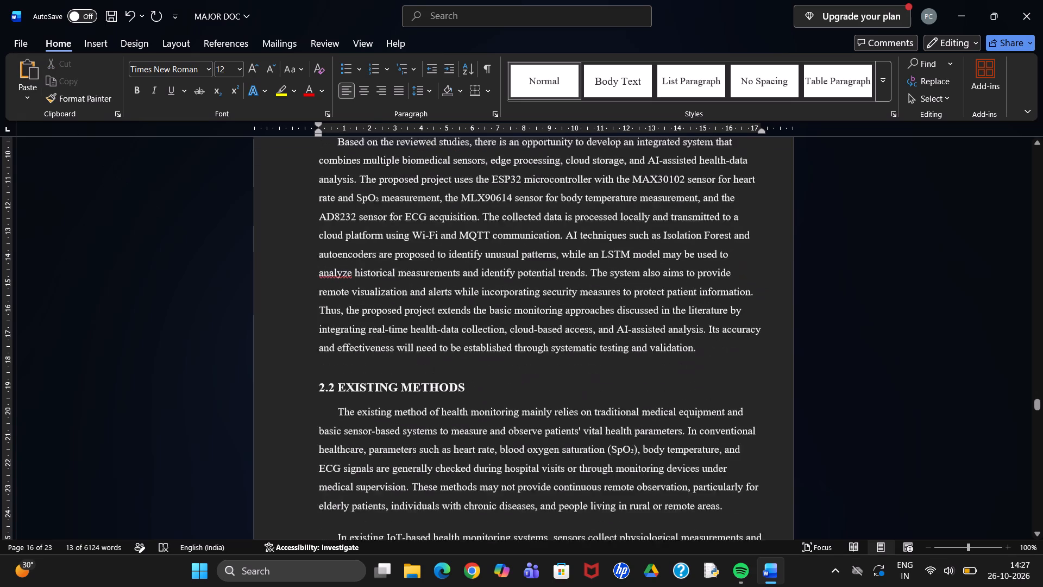
pyautogui.scroll(-2, 270, 276)
pyautogui.click(270, 276)
pyautogui.scroll(-2, 270, 276)
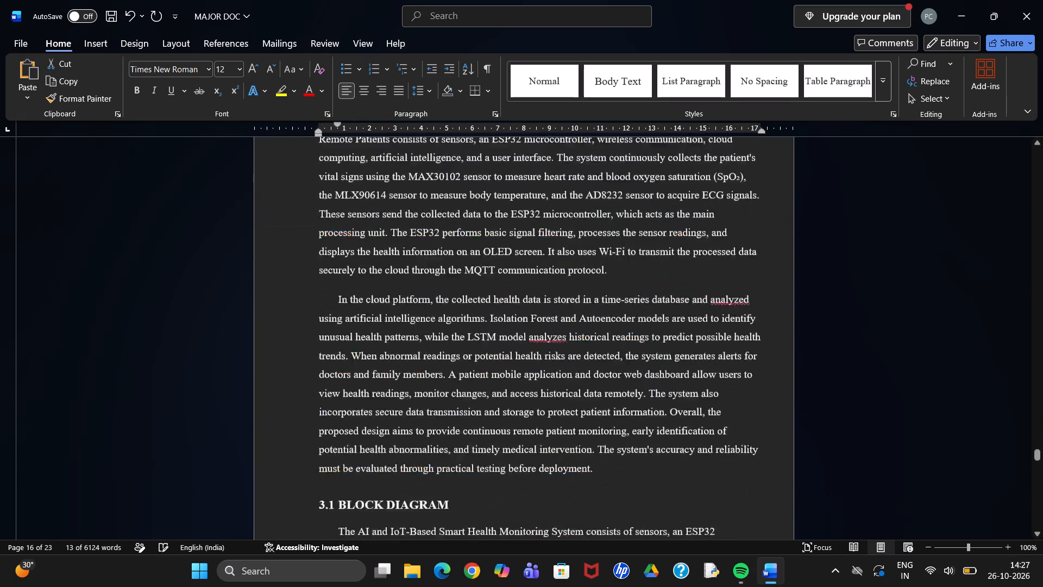
pyautogui.scroll(6, 270, 276)
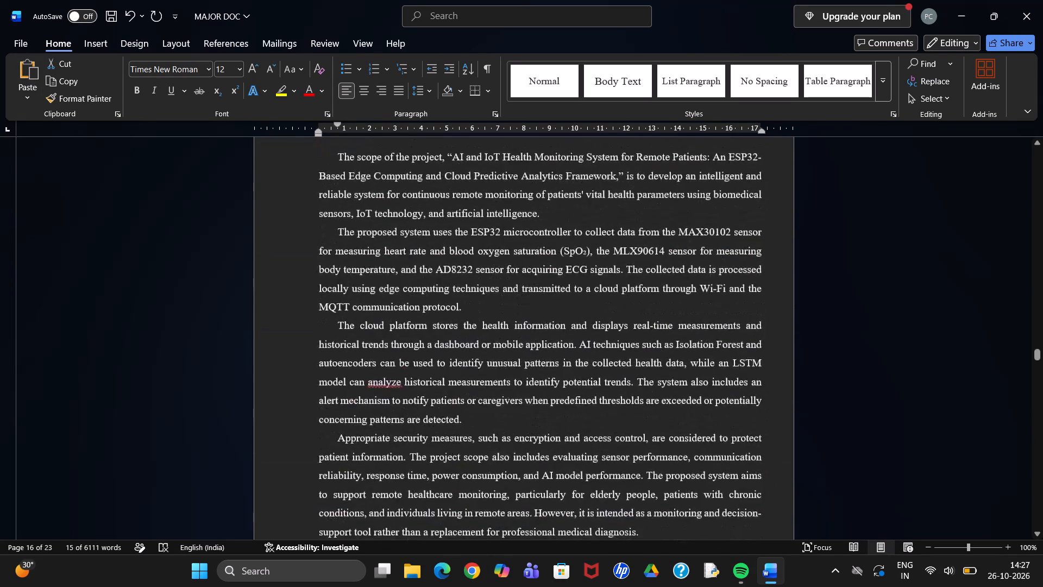
pyautogui.scroll(2, 270, 276)
pyautogui.scroll(-1, 319, 322)
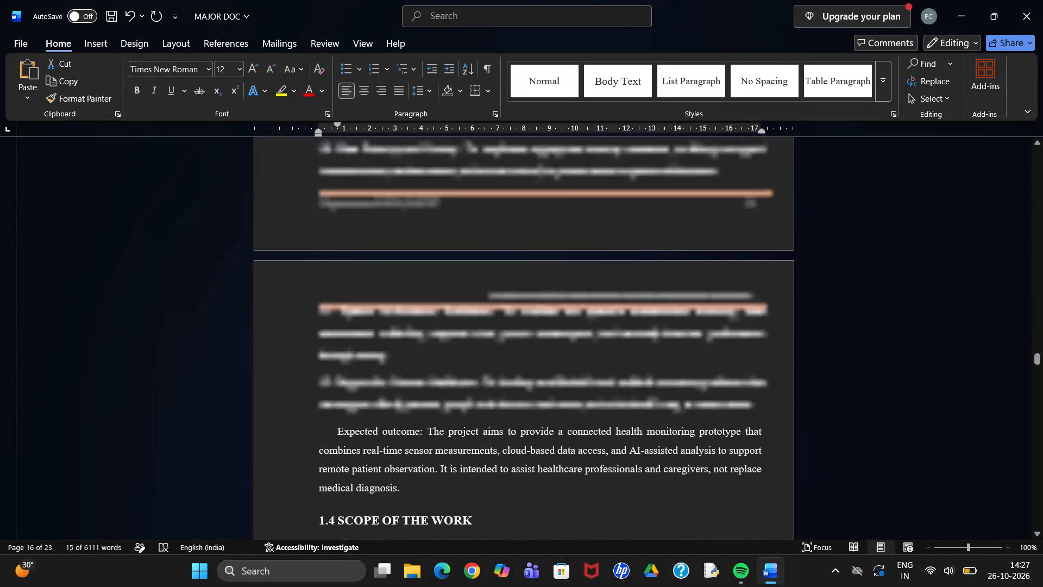
pyautogui.scroll(-1, 319, 322)
pyautogui.scroll(4, 319, 322)
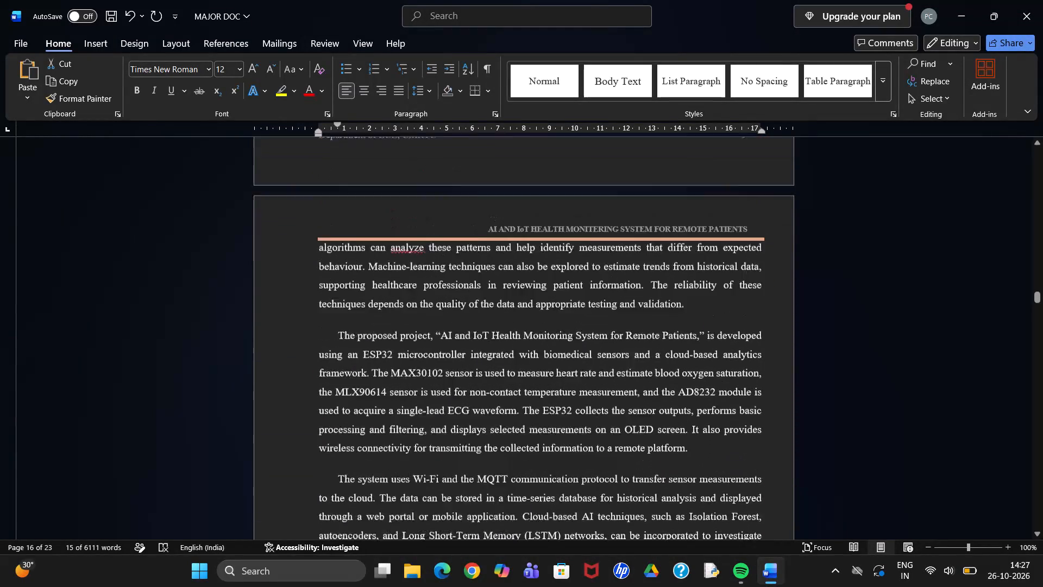
pyautogui.scroll(2, 319, 322)
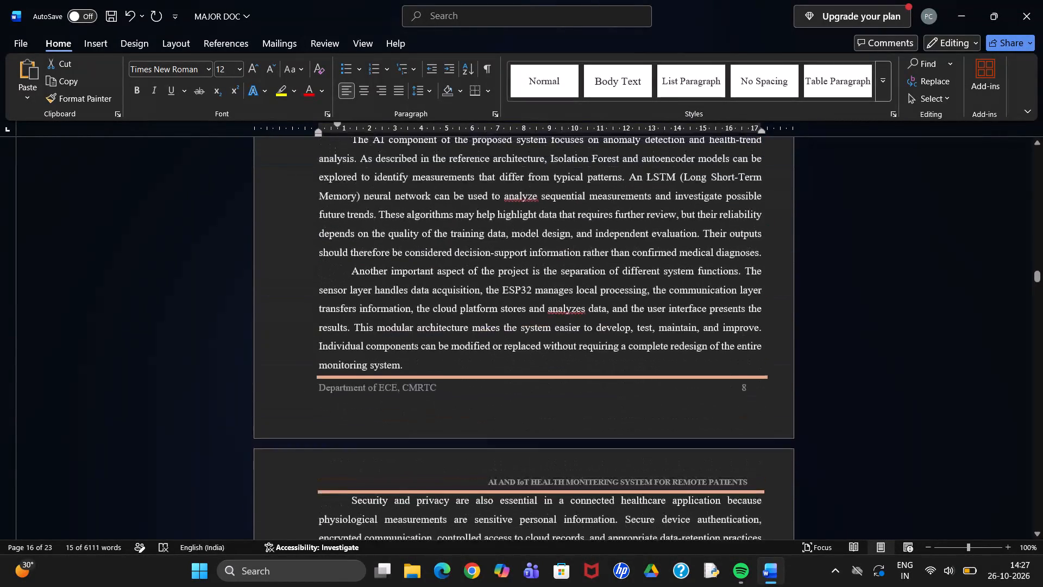
pyautogui.scroll(2, 319, 322)
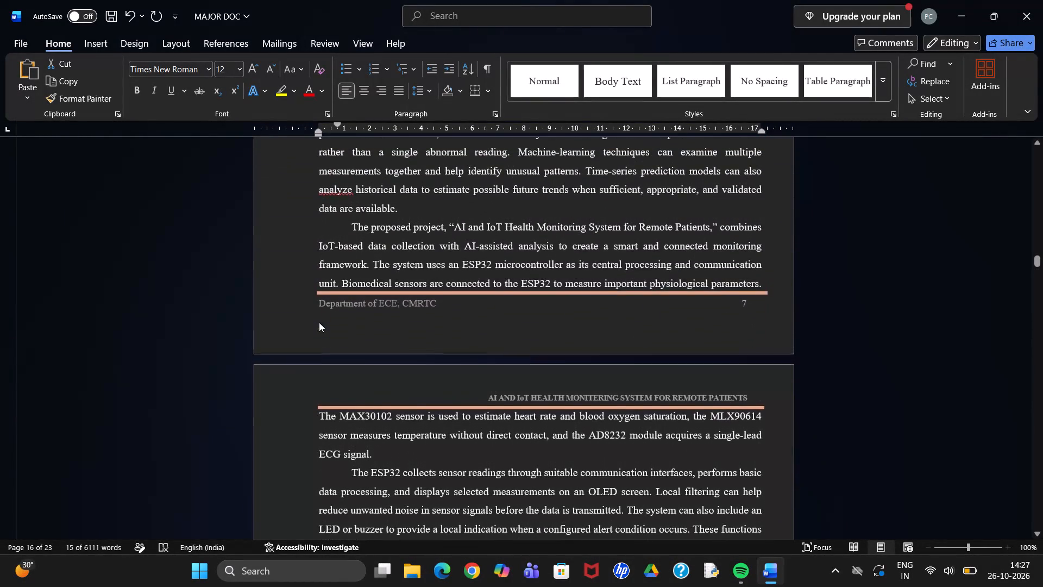
pyautogui.scroll(1, 319, 322)
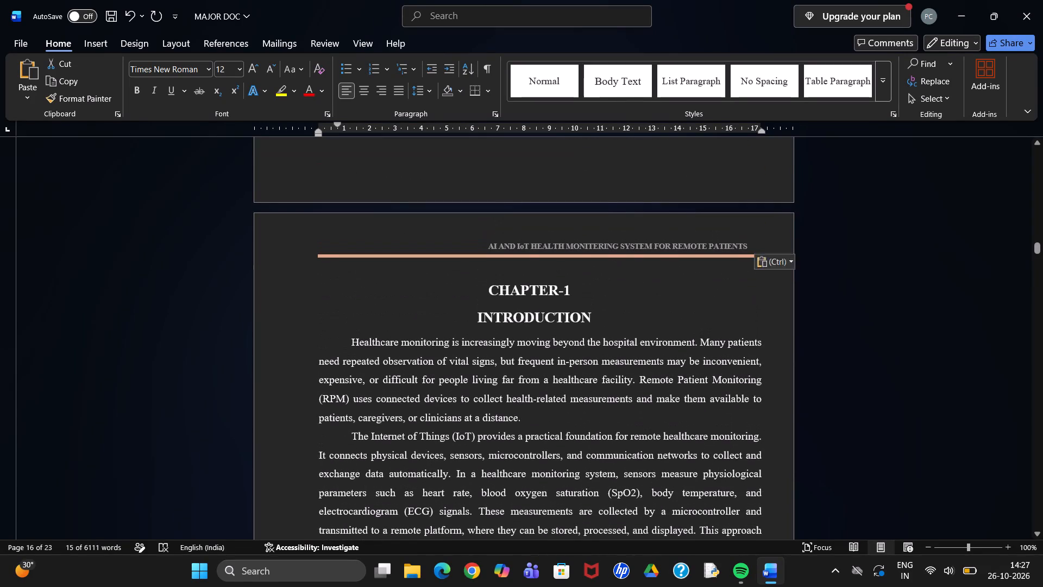
# Insert the word SMART before HEALTH in the page header above the CHAPTER-1 heading.
pyautogui.click(530, 243)
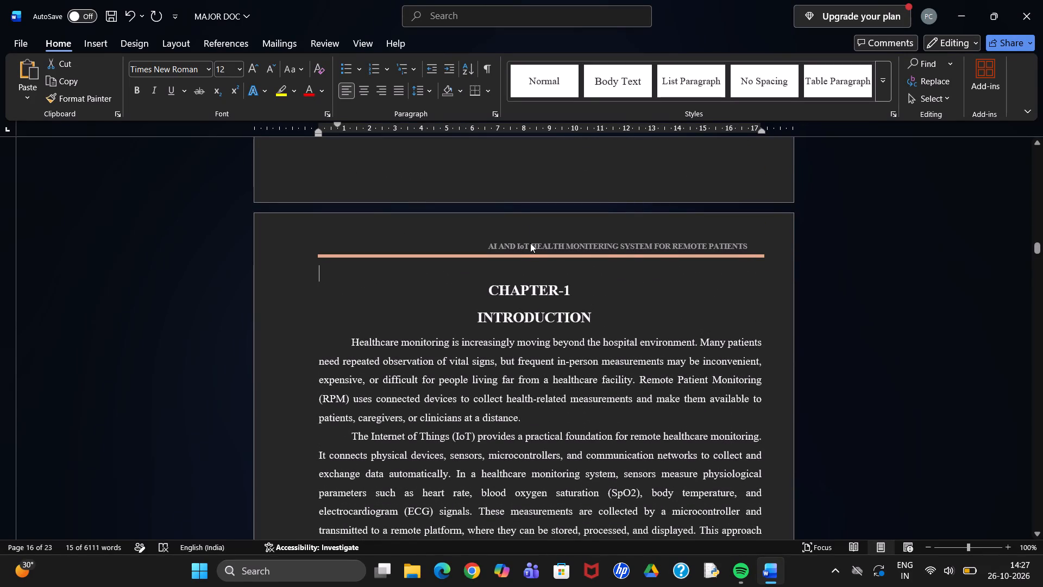
pyautogui.click(530, 243)
pyautogui.doubleClick(530, 241)
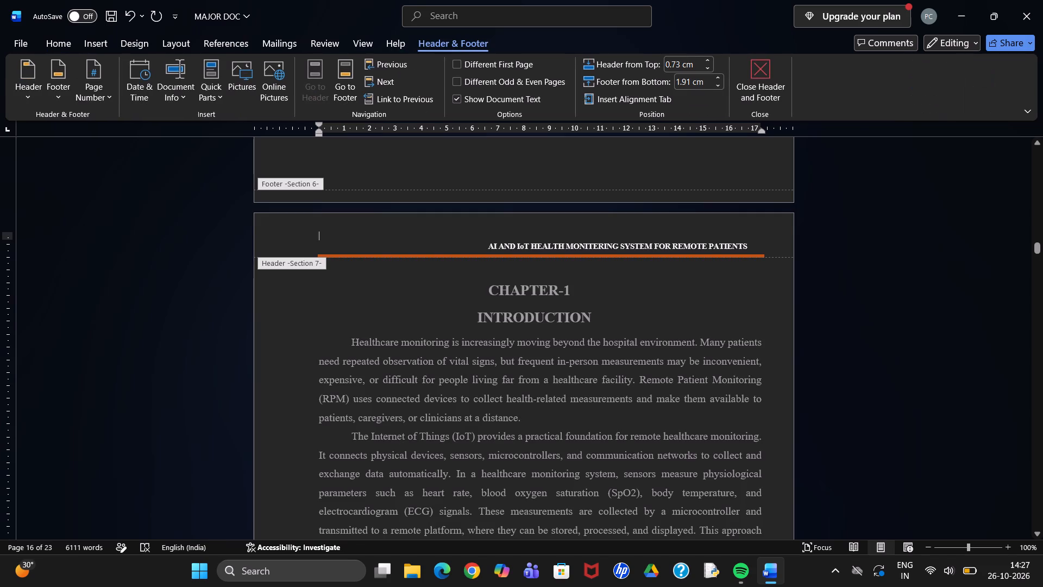
pyautogui.click(530, 245)
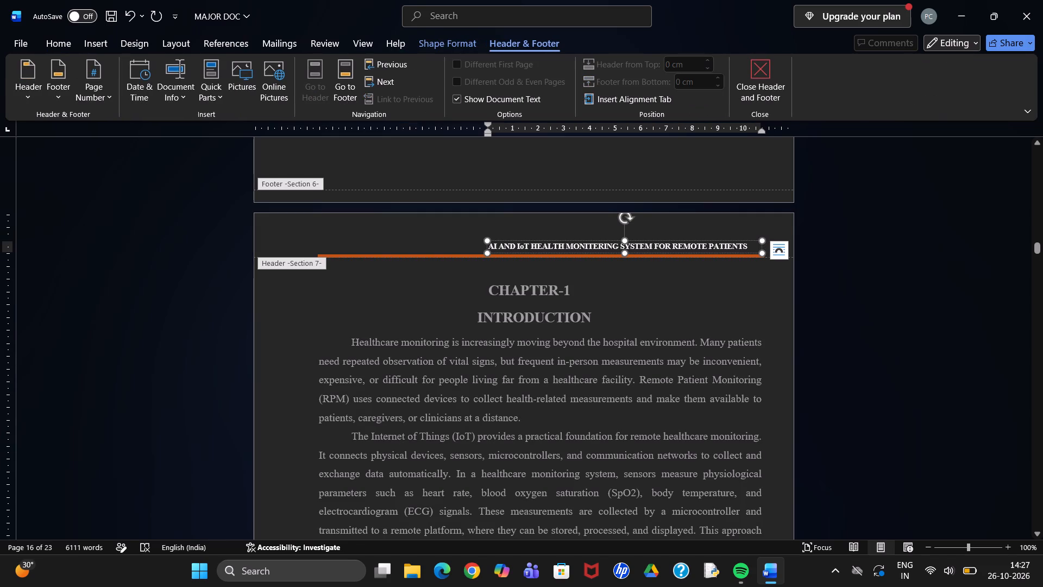
pyautogui.write('SMART')
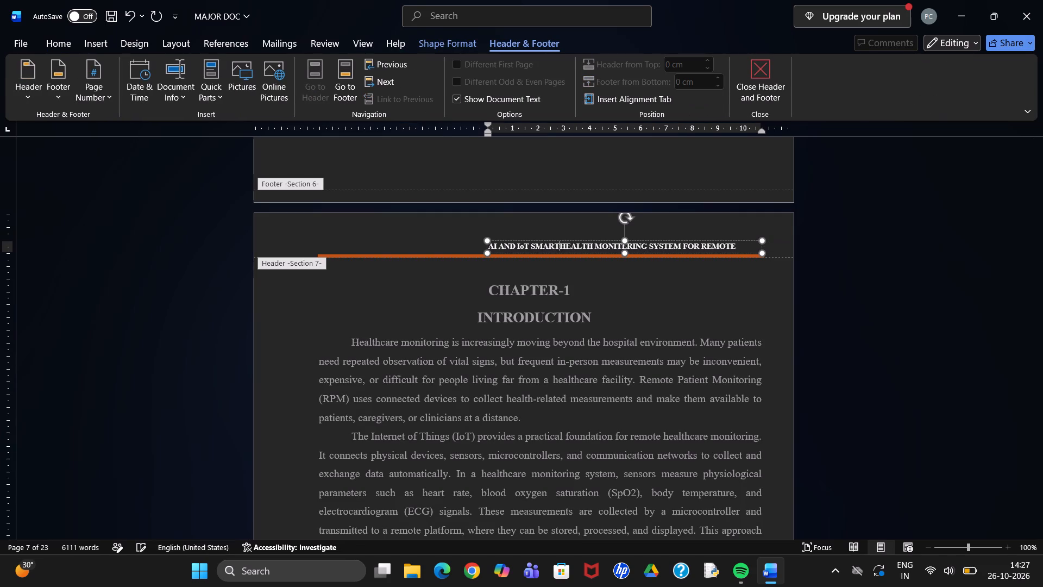
pyautogui.press('space')
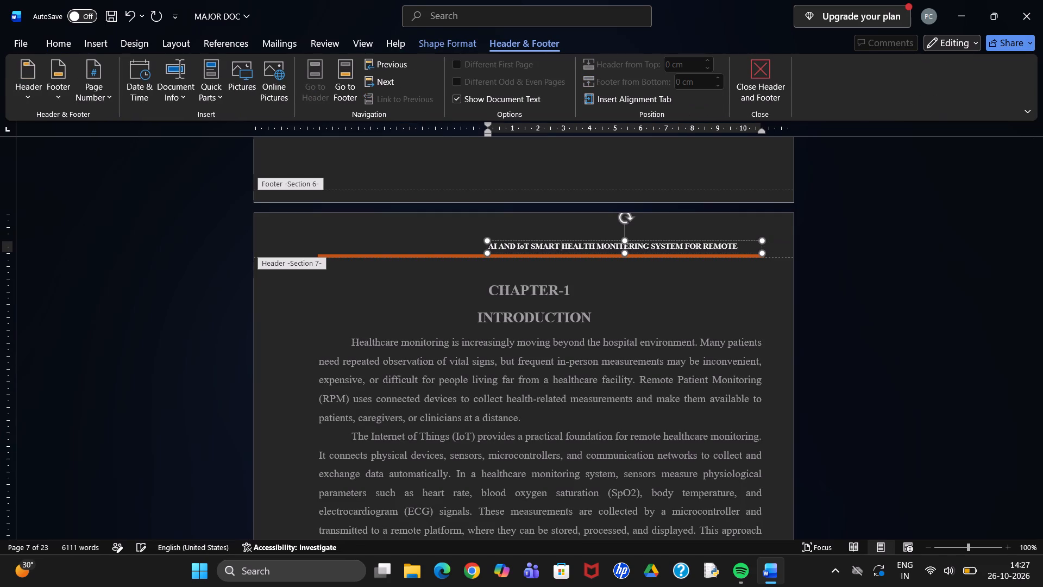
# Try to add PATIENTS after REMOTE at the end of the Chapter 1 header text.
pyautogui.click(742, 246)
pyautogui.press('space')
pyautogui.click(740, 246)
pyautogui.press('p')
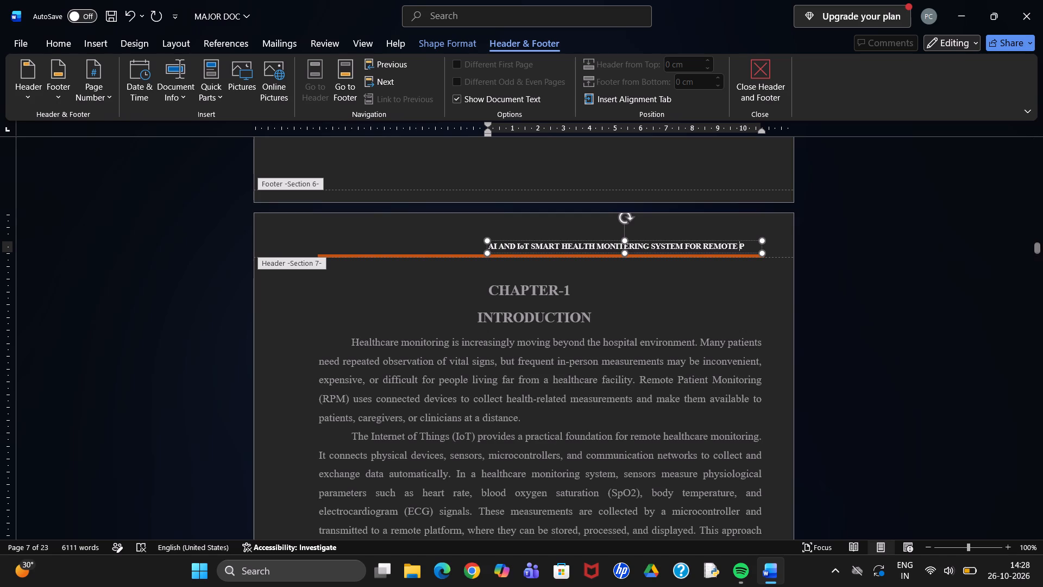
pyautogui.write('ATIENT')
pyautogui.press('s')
# Enlarge the Chapter 1 header text box and delete the repeated word PATIENTS from its second line.
pyautogui.moveTo(488, 240); pyautogui.dragTo(460, 239)
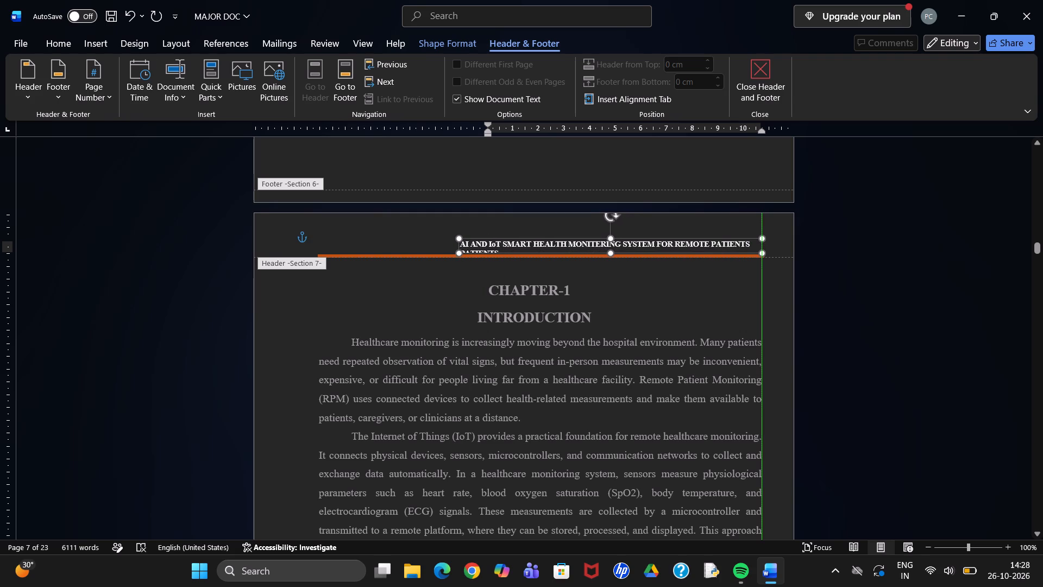
pyautogui.moveTo(460, 239); pyautogui.dragTo(458, 231)
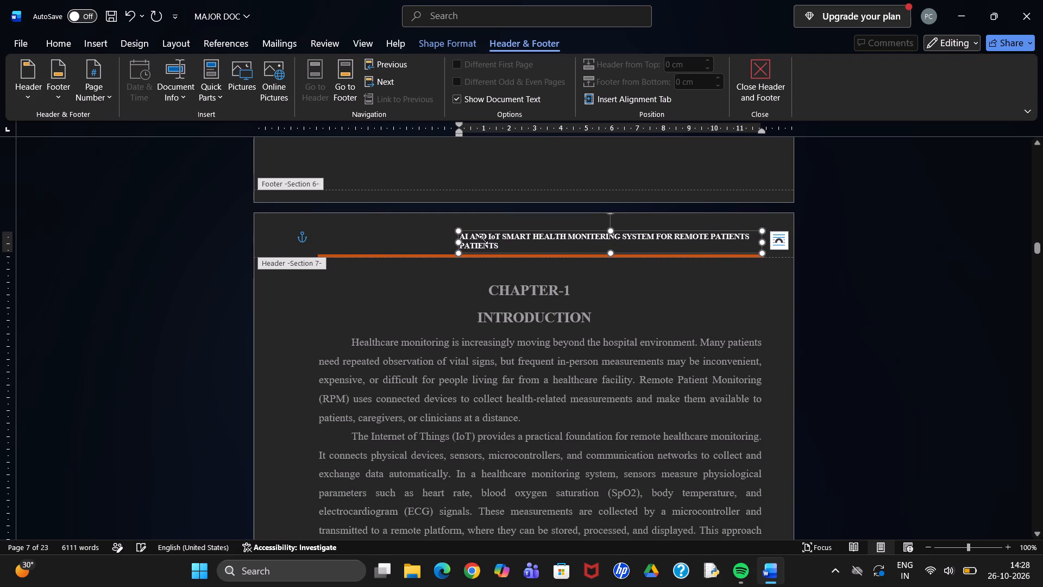
pyautogui.click(499, 246)
pyautogui.press('BackSpace')
pyautogui.press('BackSpace')
pyautogui.press('BackSpace')
pyautogui.press('BackSpace')
pyautogui.press('BackSpace')
pyautogui.press('BackSpace')
pyautogui.press('BackSpace')
pyautogui.press('BackSpace')
pyautogui.press('BackSpace')
pyautogui.press('BackSpace')
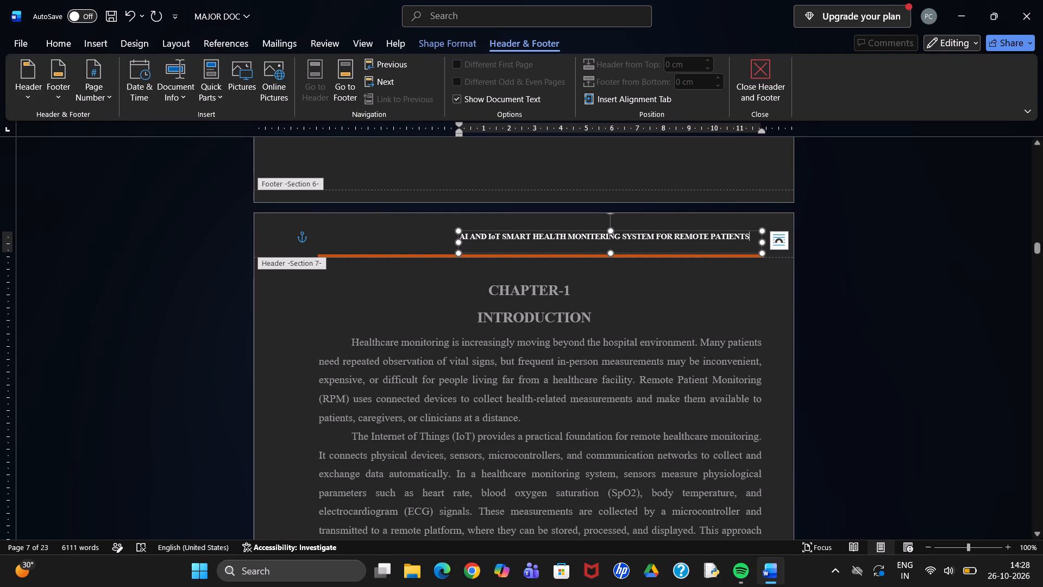
# Shrink the Chapter 1 header text box to fit its single line of text just above the orange line.
pyautogui.moveTo(457, 229); pyautogui.dragTo(467, 238)
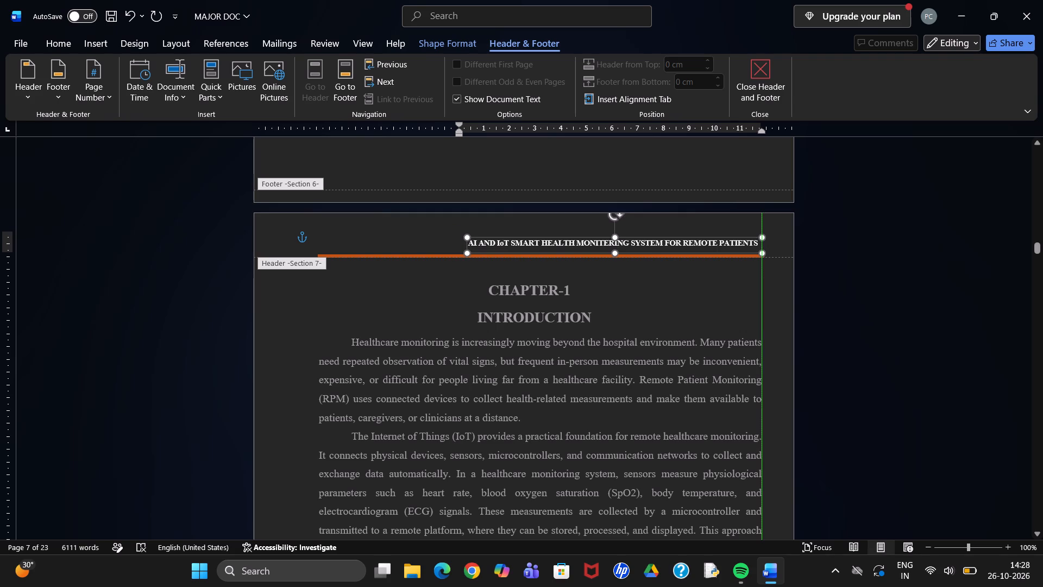
pyautogui.moveTo(467, 238); pyautogui.dragTo(468, 243)
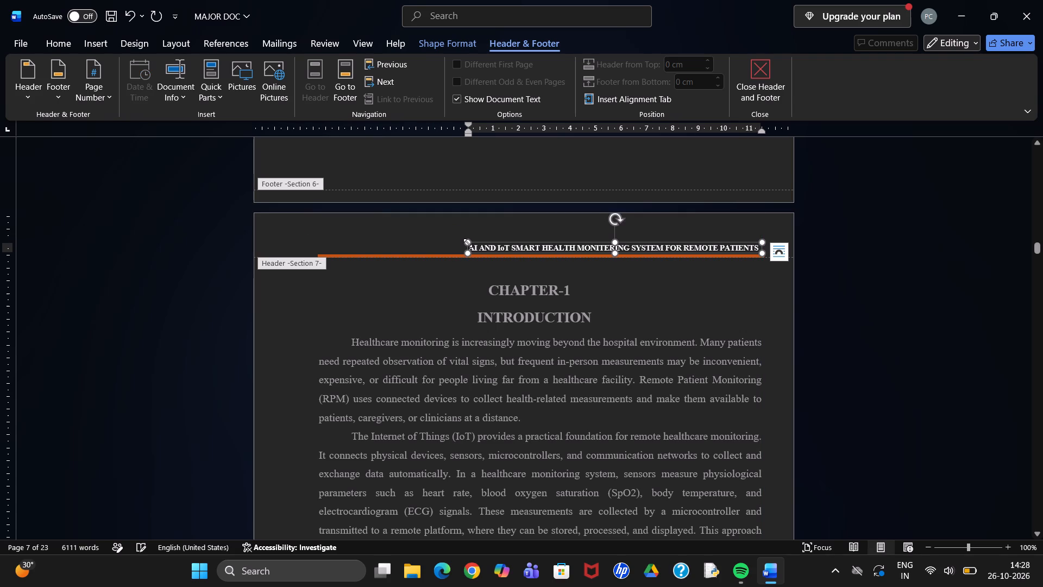
pyautogui.click(481, 273)
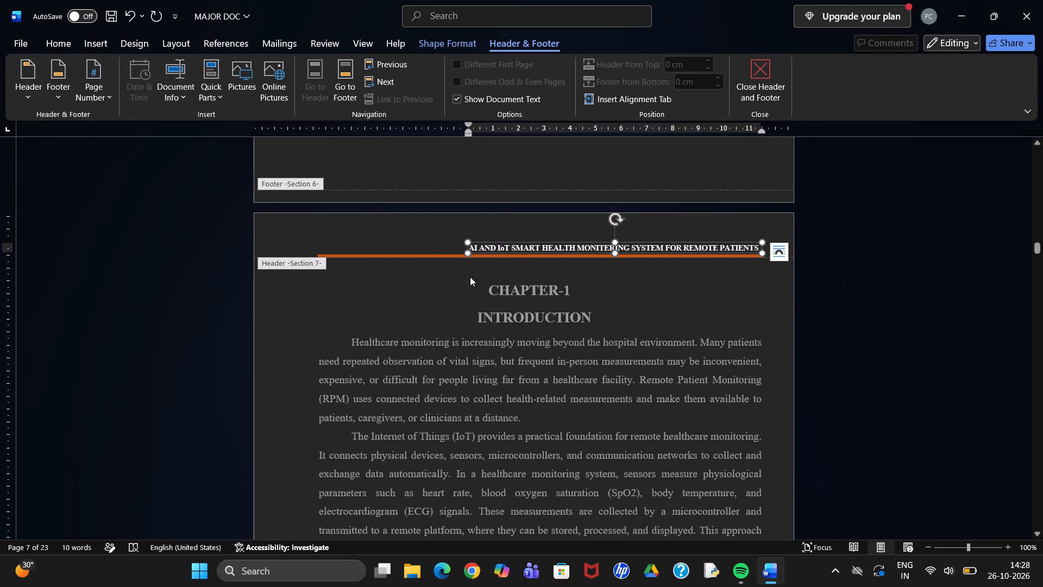
# Check the page headers from the first Chapter 1 page through to the CHAPTER-2 page.
pyautogui.scroll(-2, 467, 278)
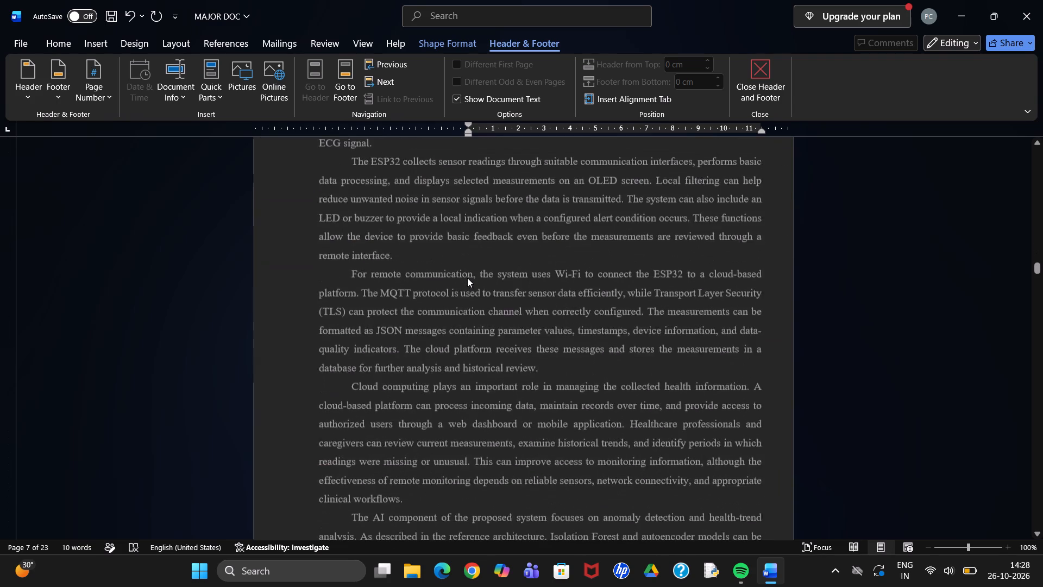
pyautogui.scroll(-3, 467, 278)
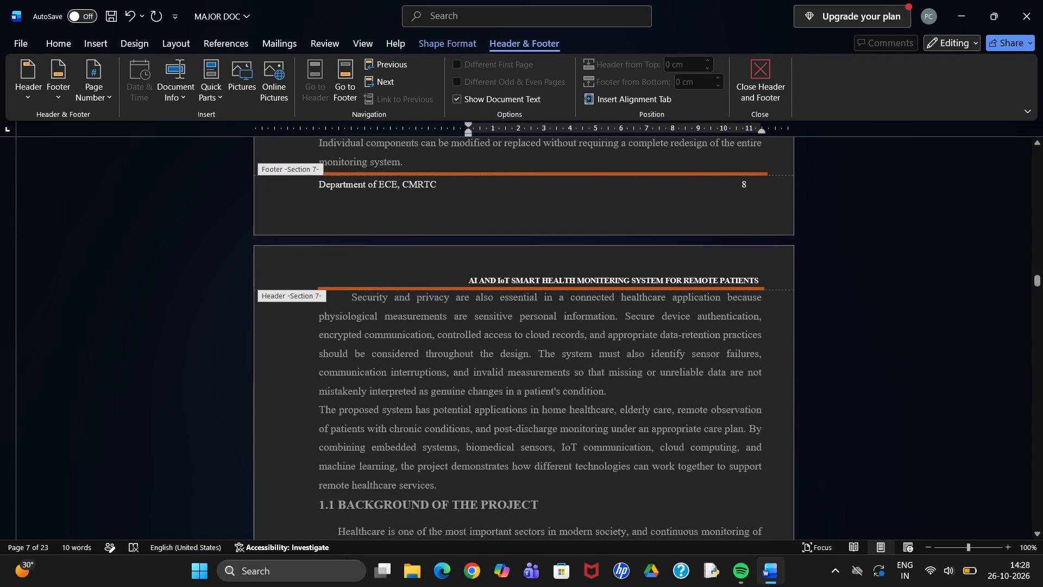
pyautogui.scroll(-3, 467, 278)
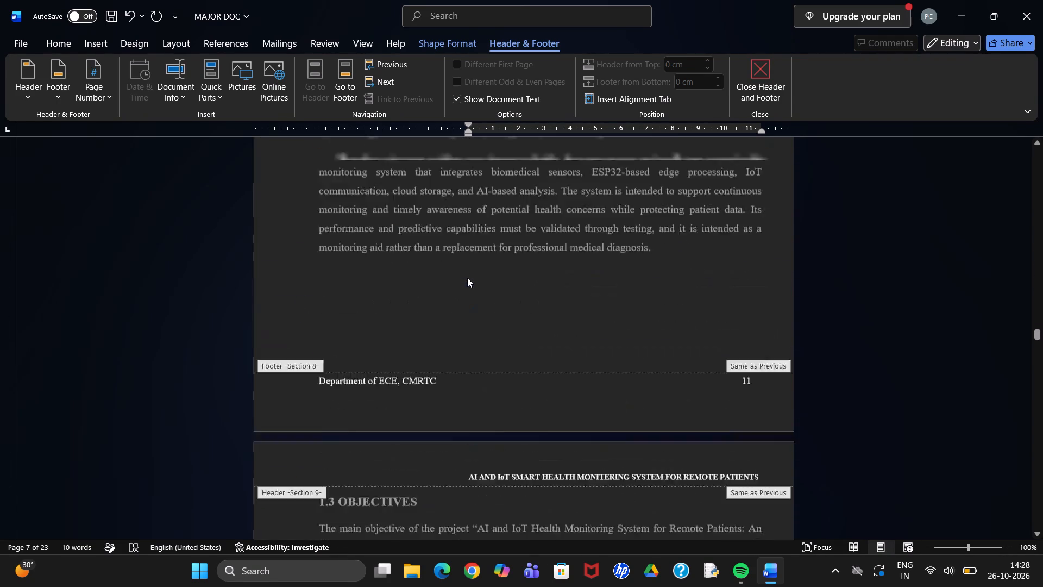
pyautogui.scroll(-1, 467, 278)
pyautogui.hscroll(2, 467, 278)
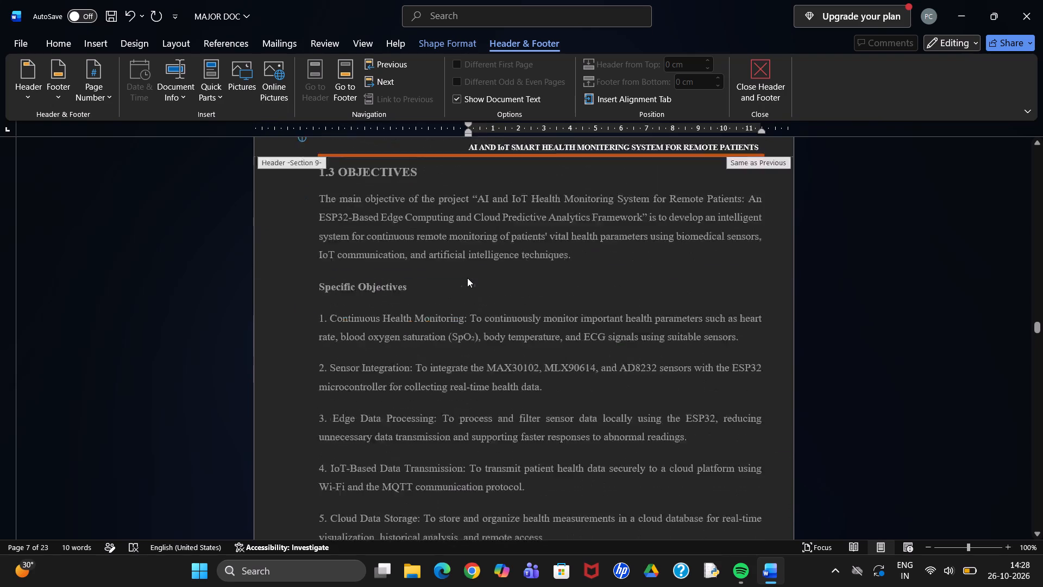
pyautogui.hscroll(1, 467, 278)
pyautogui.scroll(-1, 467, 278)
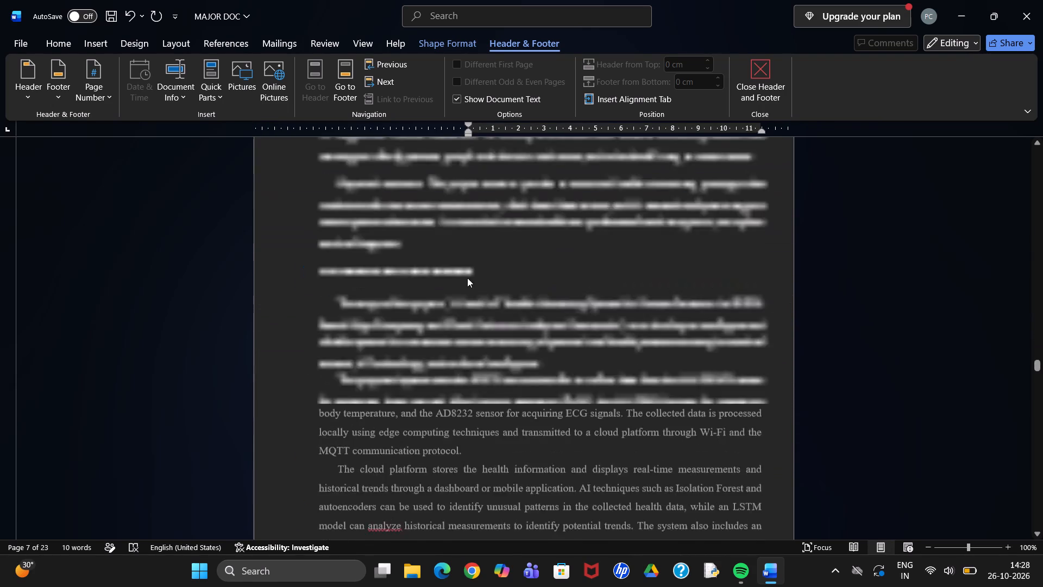
pyautogui.scroll(-1, 467, 278)
pyautogui.click(467, 278)
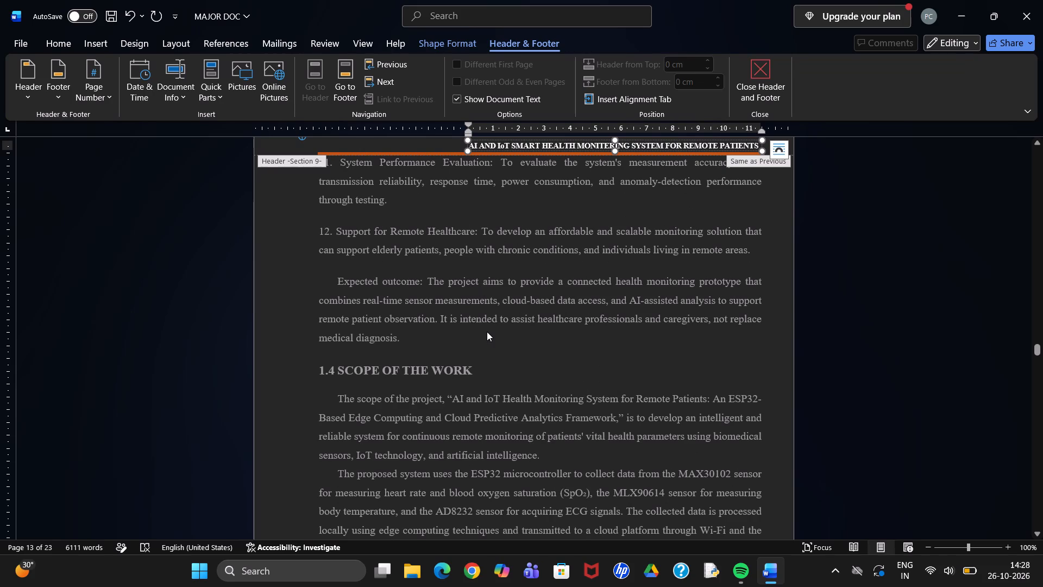
pyautogui.scroll(-1, 487, 332)
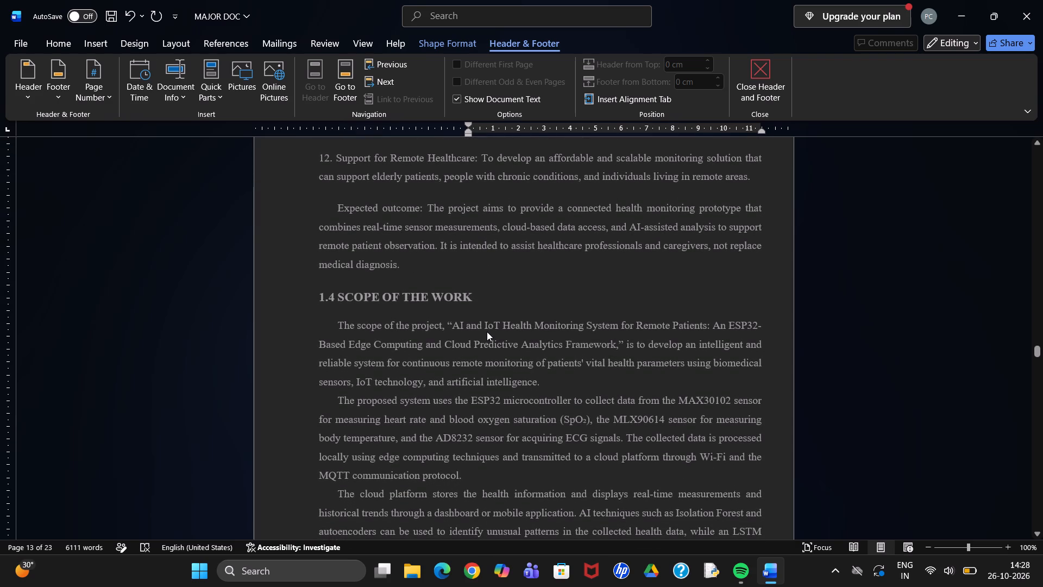
pyautogui.scroll(-1, 510, 297)
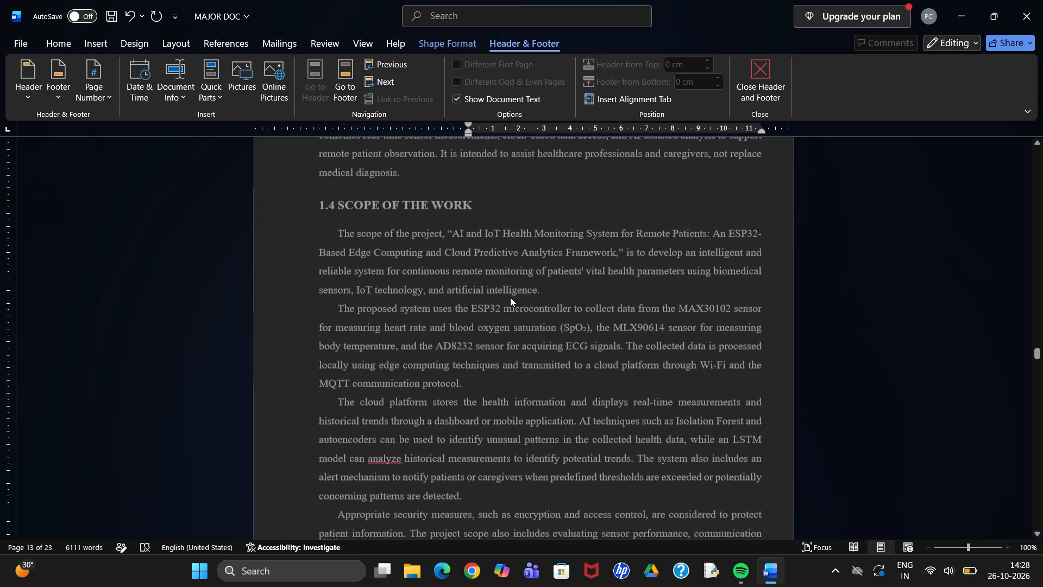
pyautogui.scroll(-1, 510, 297)
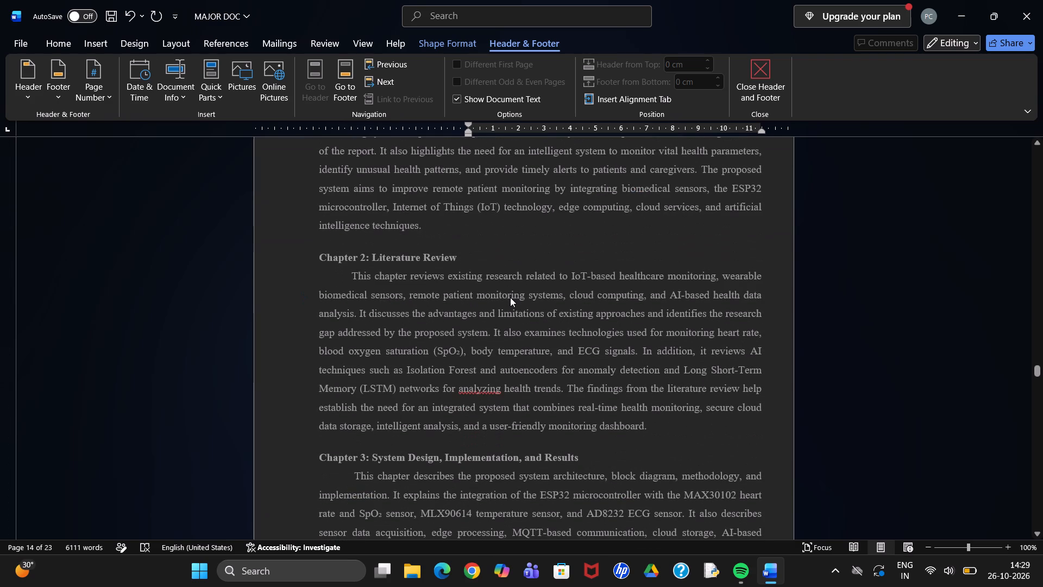
pyautogui.scroll(-1, 510, 297)
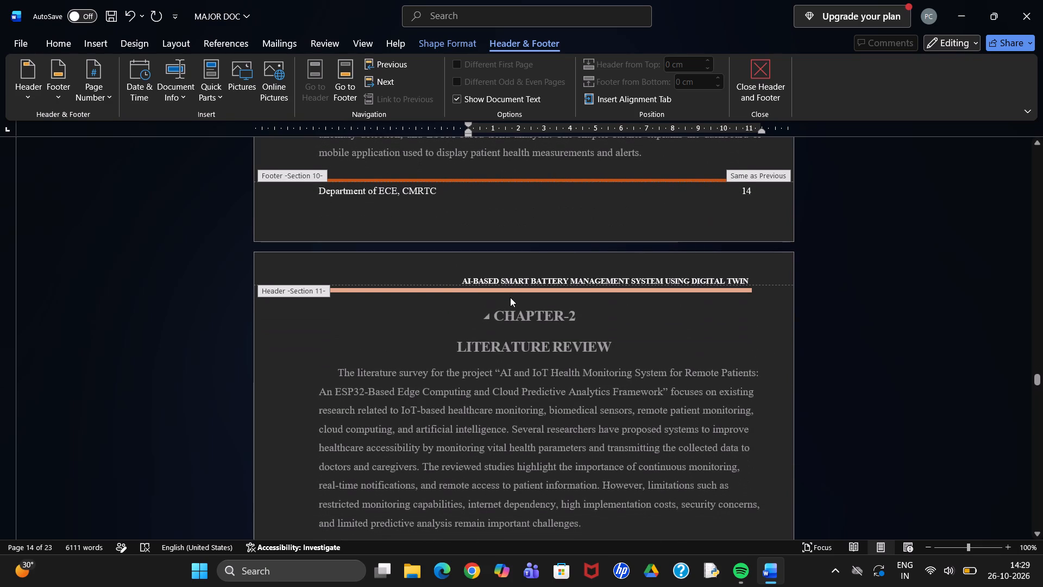
# Compare the header title above CHAPTER-2 with the header on the preceding Chapter 1 pages.
pyautogui.doubleClick(536, 281)
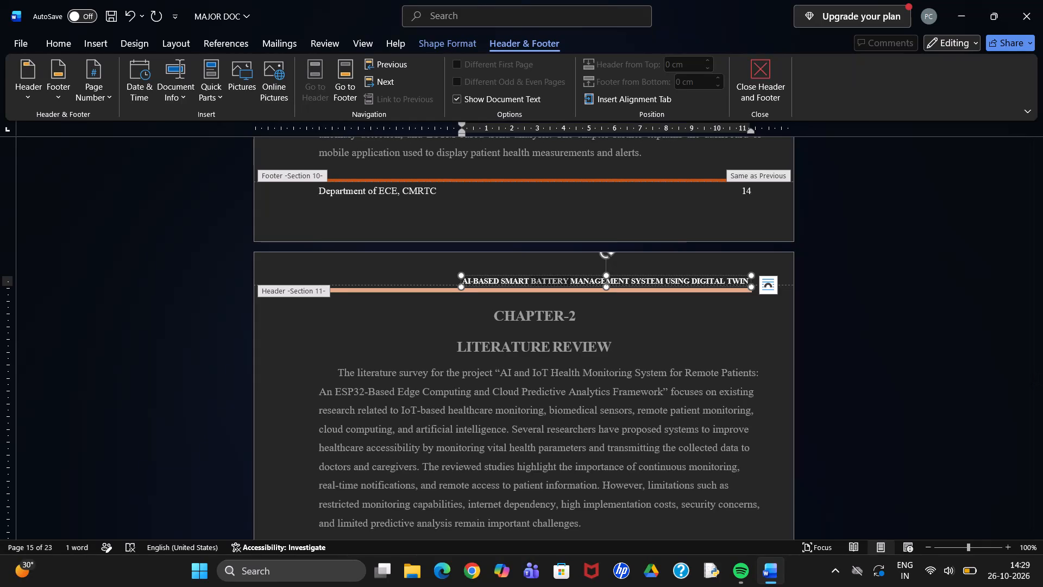
pyautogui.scroll(2, 739, 281)
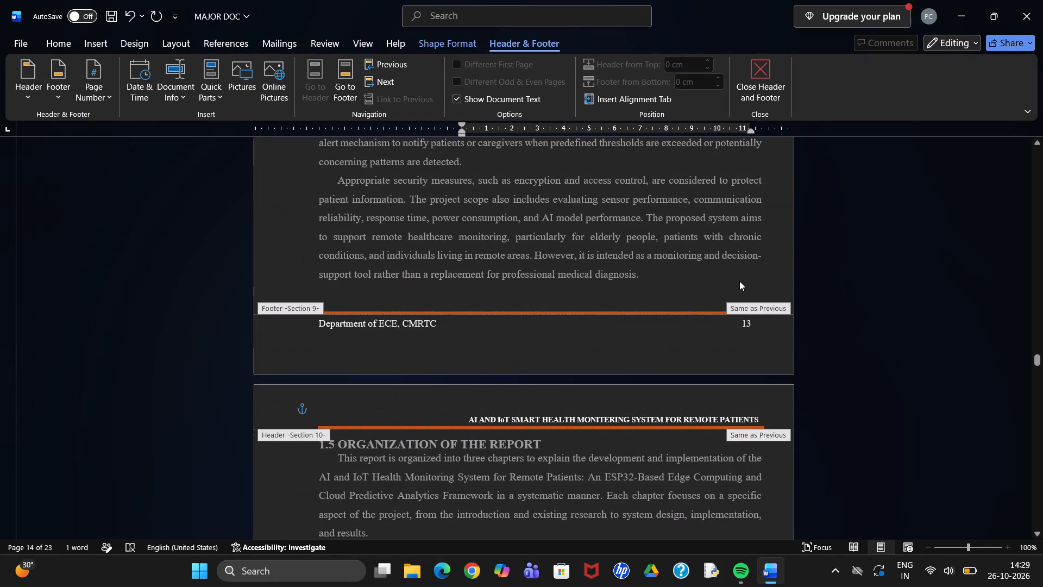
pyautogui.scroll(1, 739, 281)
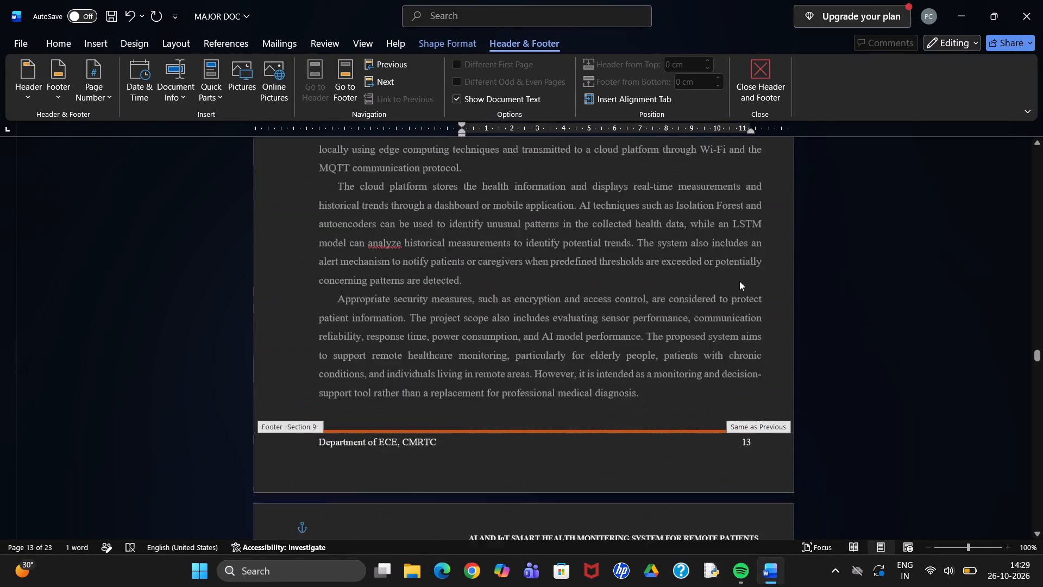
pyautogui.scroll(3, 739, 281)
pyautogui.scroll(-1, 739, 281)
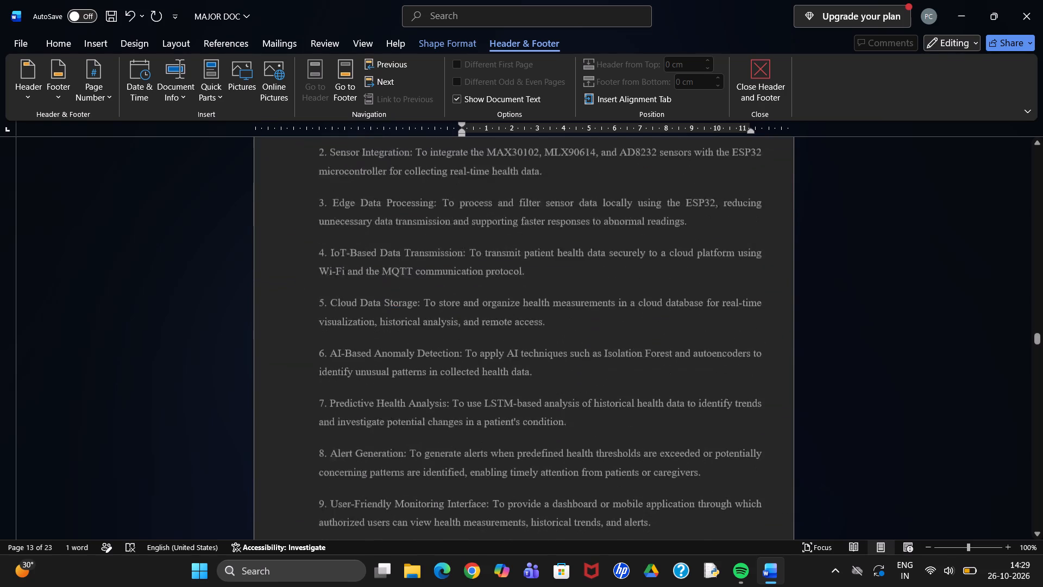
pyautogui.scroll(-1, 739, 281)
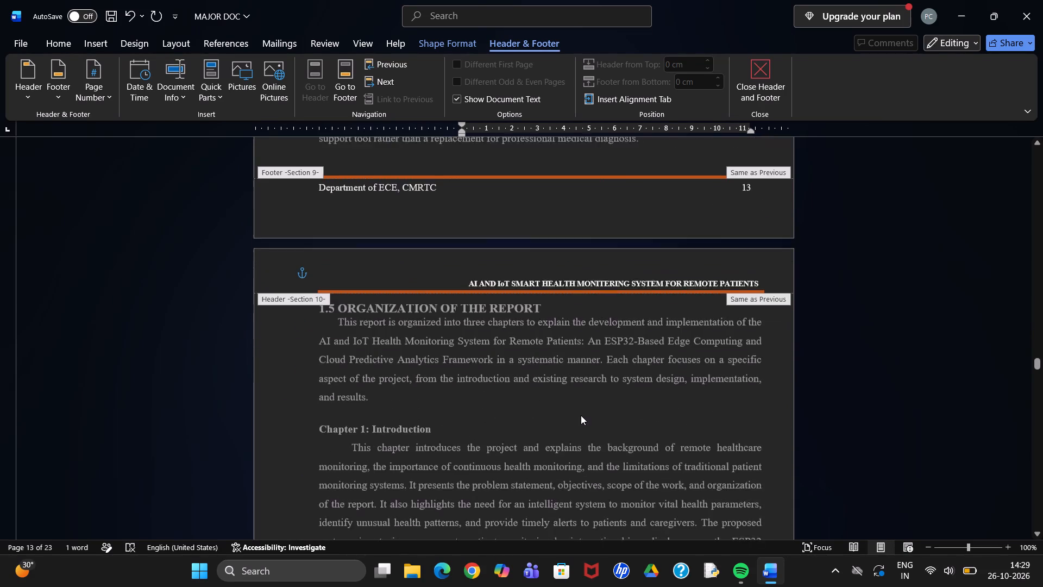
pyautogui.scroll(-2, 581, 415)
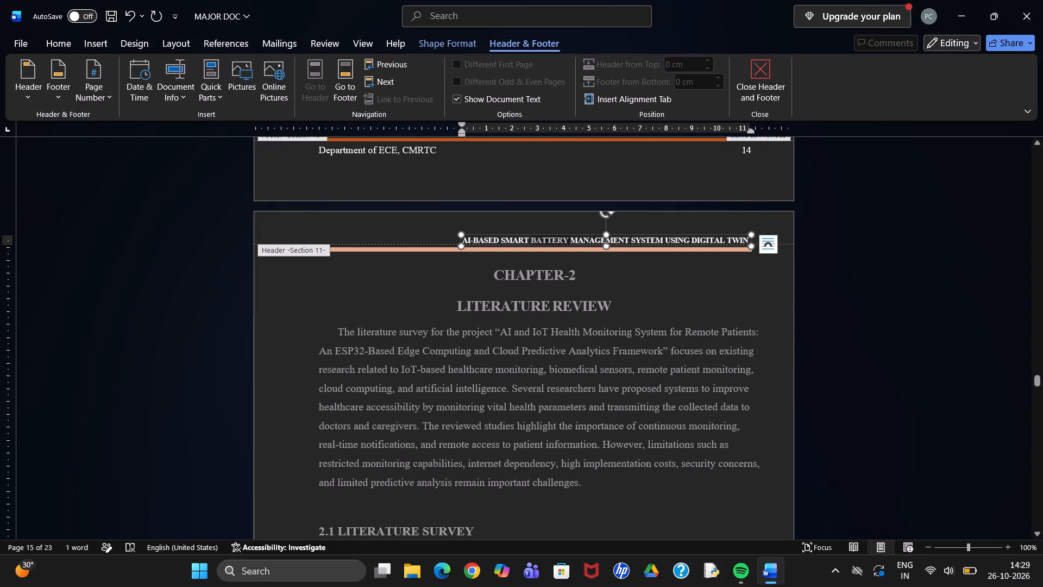
# Replace -BASED with AND IoT after AI in the page header above the CHAPTER-2 heading.
pyautogui.moveTo(706, 239); pyautogui.dragTo(576, 253)
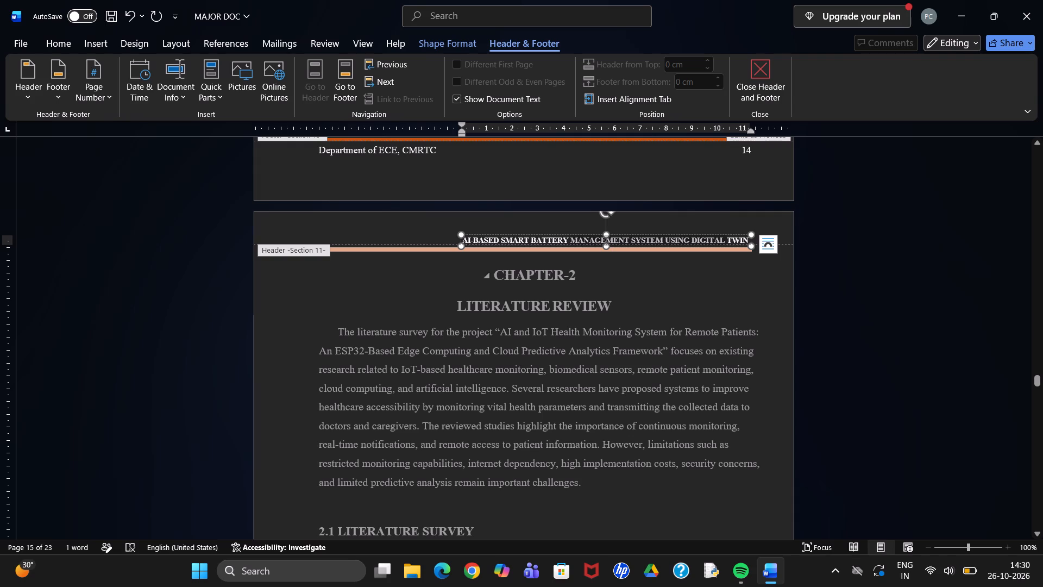
pyautogui.moveTo(576, 253); pyautogui.dragTo(526, 237)
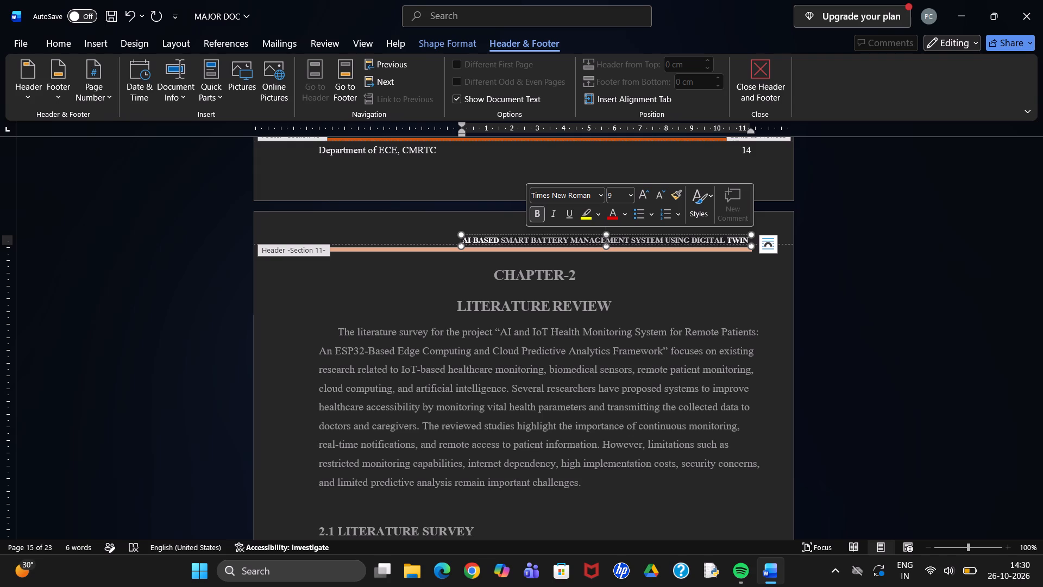
pyautogui.click(497, 240)
pyautogui.press('BackSpace')
pyautogui.press('BackSpace')
pyautogui.press('BackSpace')
pyautogui.press('BackSpace')
pyautogui.press('BackSpace')
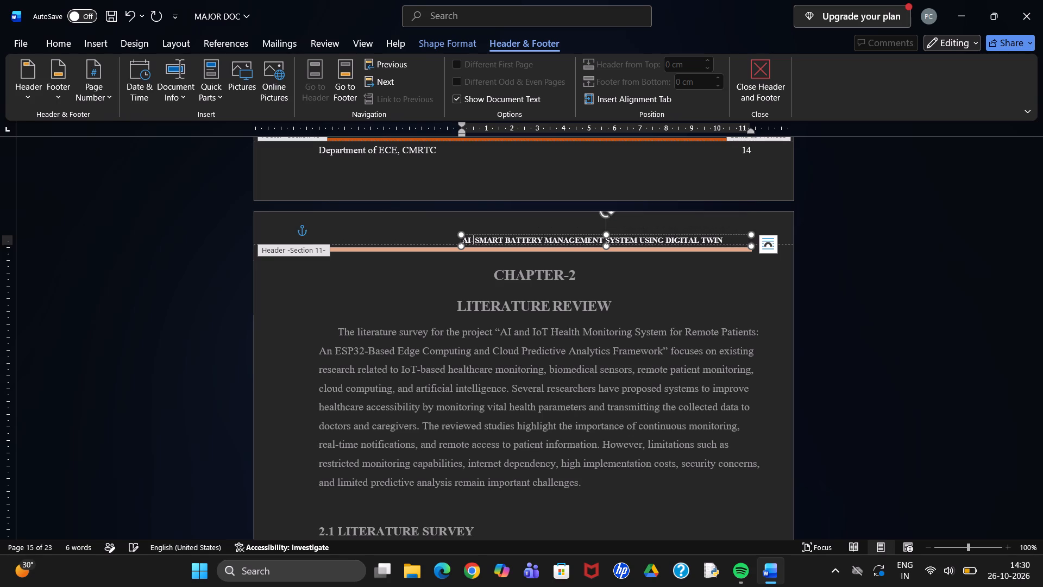
pyautogui.press('BackSpace')
pyautogui.press('space')
pyautogui.write('AND I')
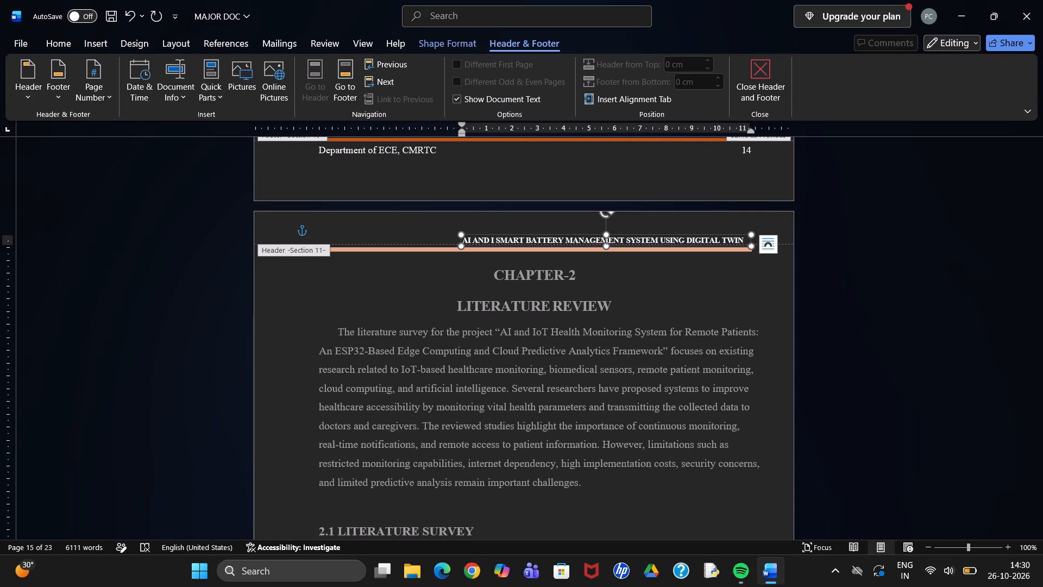
pyautogui.write('oT')
pyautogui.press('space')
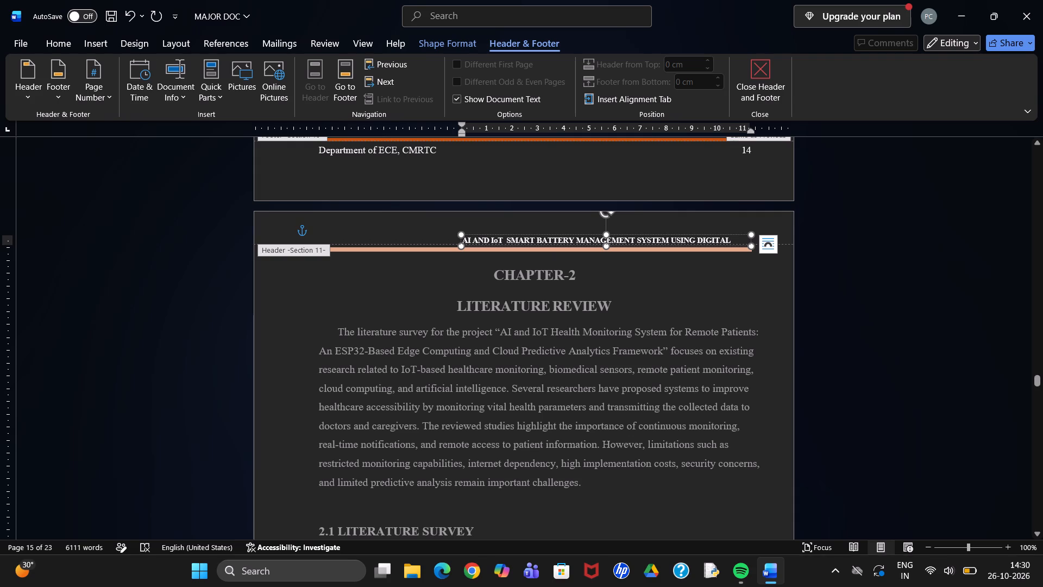
# Replace SMART BATTERY MANAGEMENT with SMART HEALTH MONITERING before SYSTEM in the Chapter 2 header.
pyautogui.click(636, 240)
pyautogui.press('BackSpace')
pyautogui.press('BackSpace')
pyautogui.press('BackSpace')
pyautogui.press('BackSpace')
pyautogui.press('BackSpace')
pyautogui.press('BackSpace')
pyautogui.press('BackSpace')
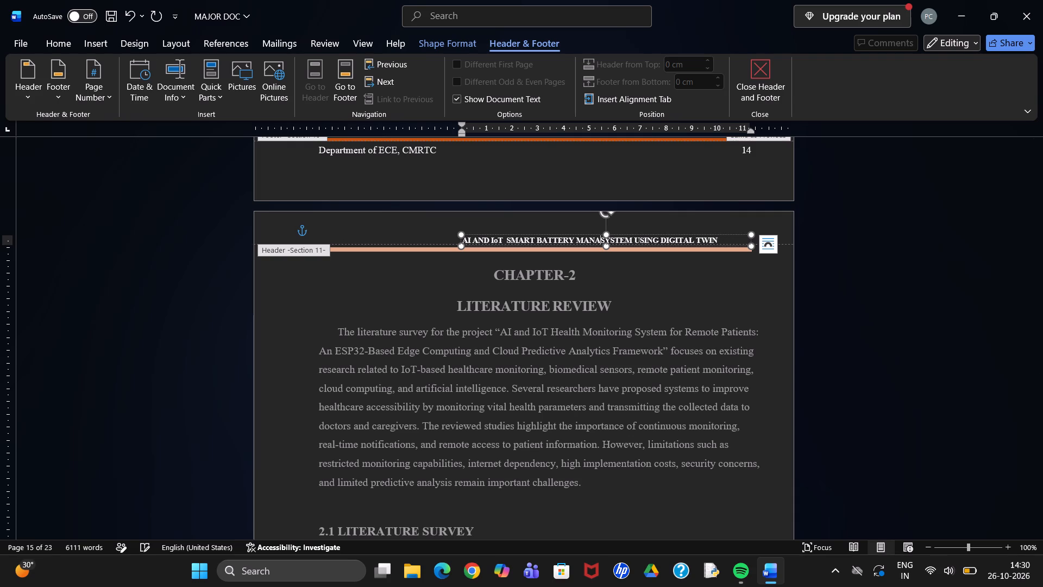
pyautogui.press('BackSpace')
pyautogui.press('BackSpace')
pyautogui.press('BackSpace')
pyautogui.press('BackSpace')
pyautogui.press('BackSpace')
pyautogui.press('BackSpace')
pyautogui.press('BackSpace')
pyautogui.press('BackSpace')
pyautogui.press('BackSpace')
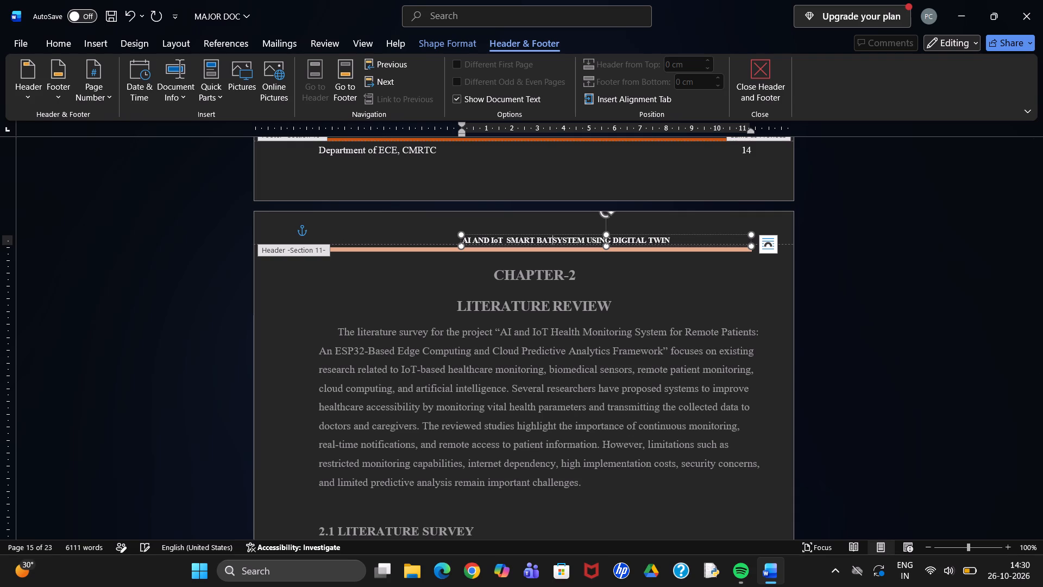
pyautogui.press('BackSpace')
pyautogui.press('BackSpace')
pyautogui.press('BackSpace')
pyautogui.press('BackSpace')
pyautogui.press('BackSpace')
pyautogui.press('BackSpace')
pyautogui.press('BackSpace')
pyautogui.press('BackSpace')
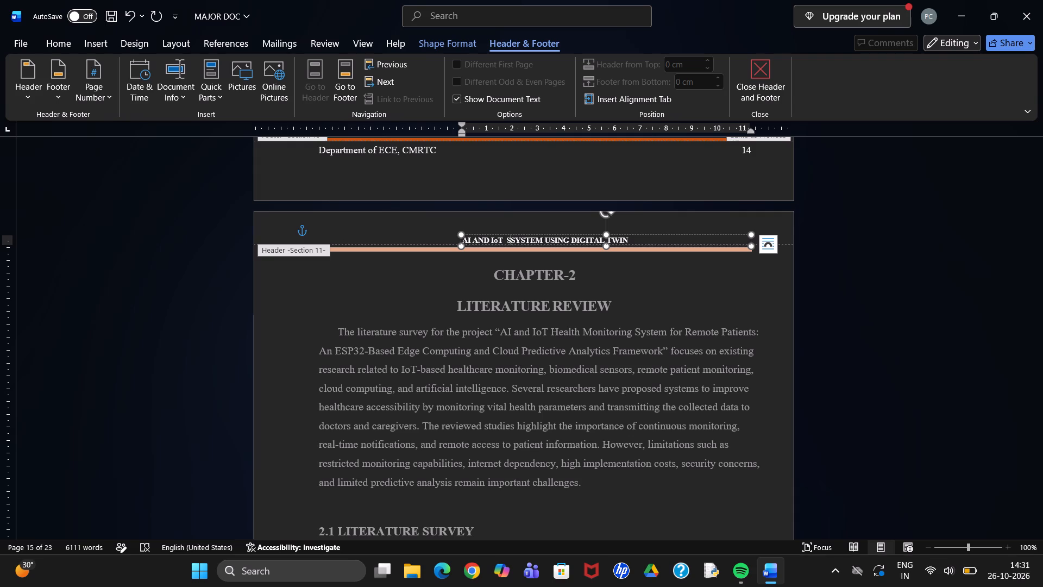
pyautogui.press('BackSpace')
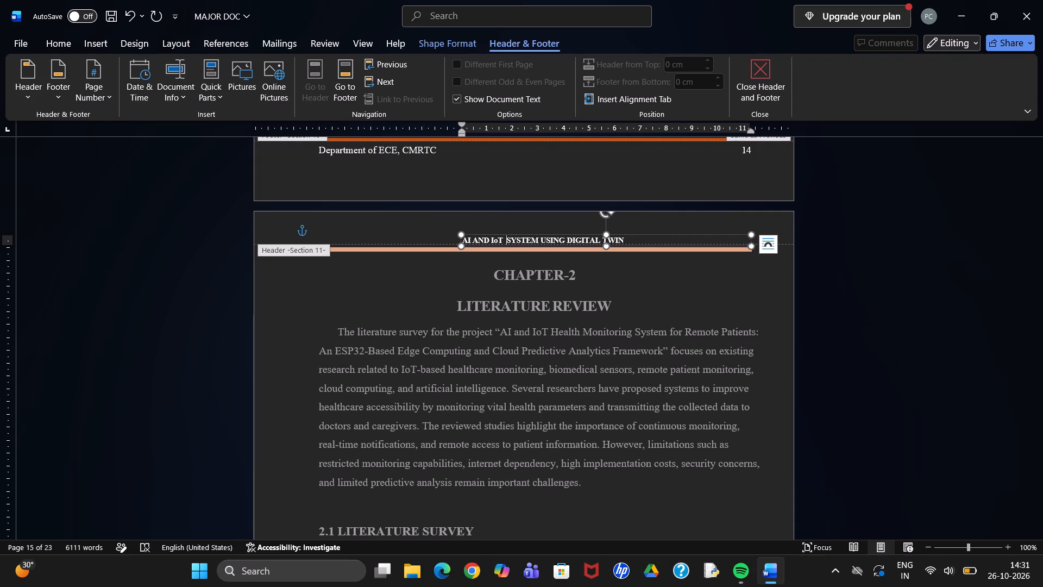
# Insert SMART HEALTH MONITERING between AI AND IoT and SYSTEM in the page header above CHAPTER-2.
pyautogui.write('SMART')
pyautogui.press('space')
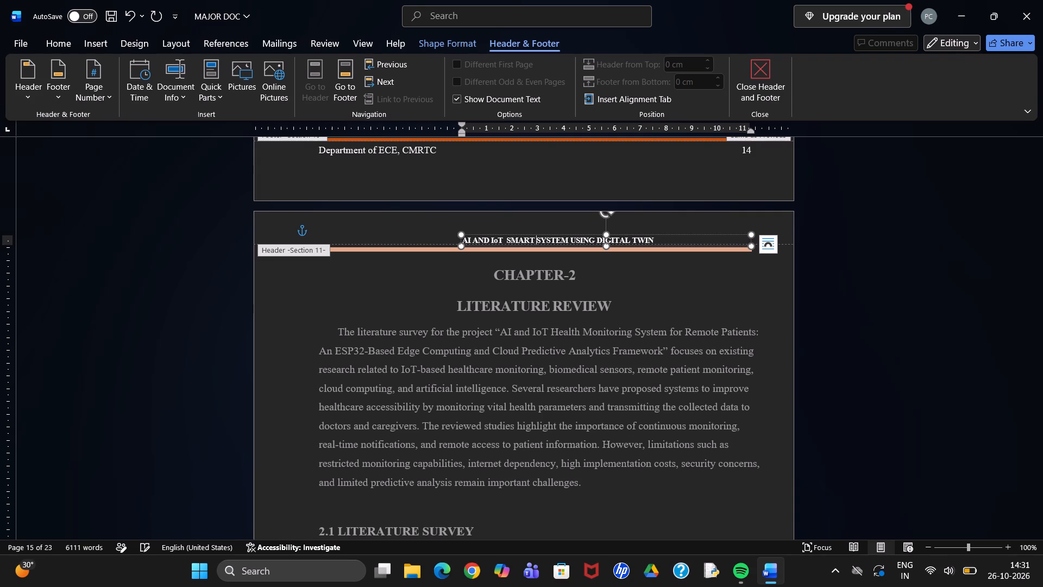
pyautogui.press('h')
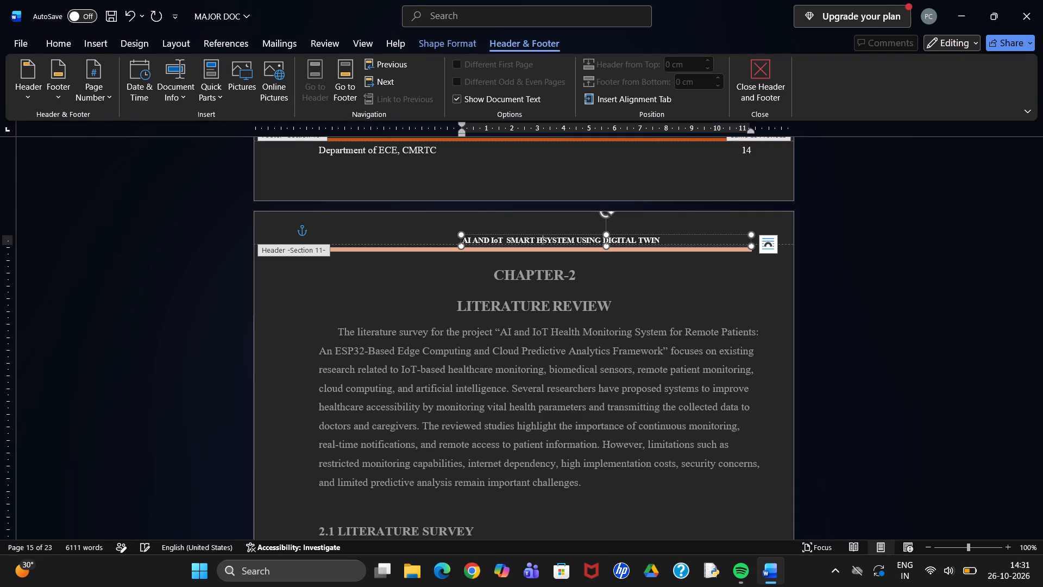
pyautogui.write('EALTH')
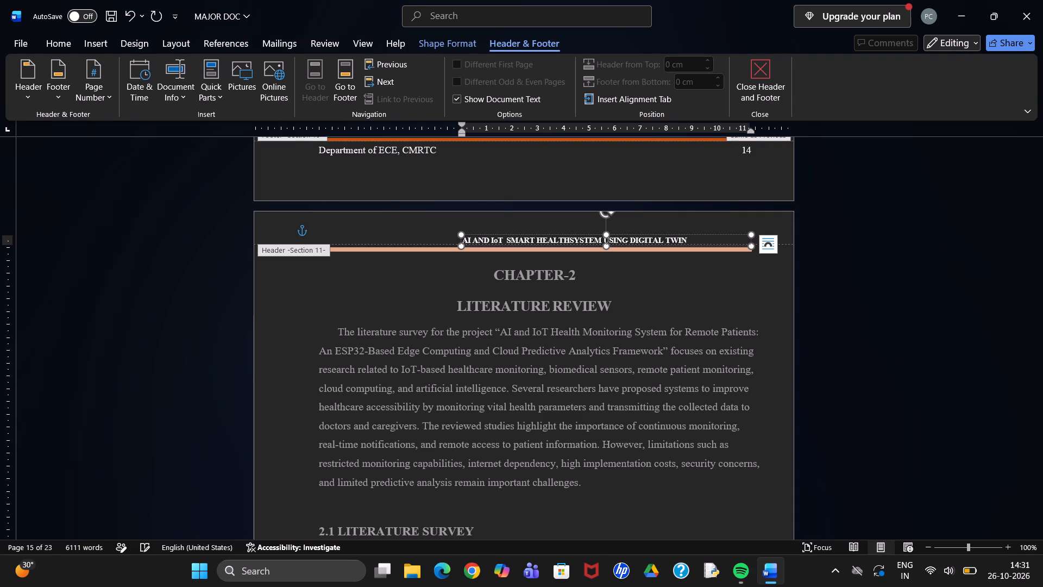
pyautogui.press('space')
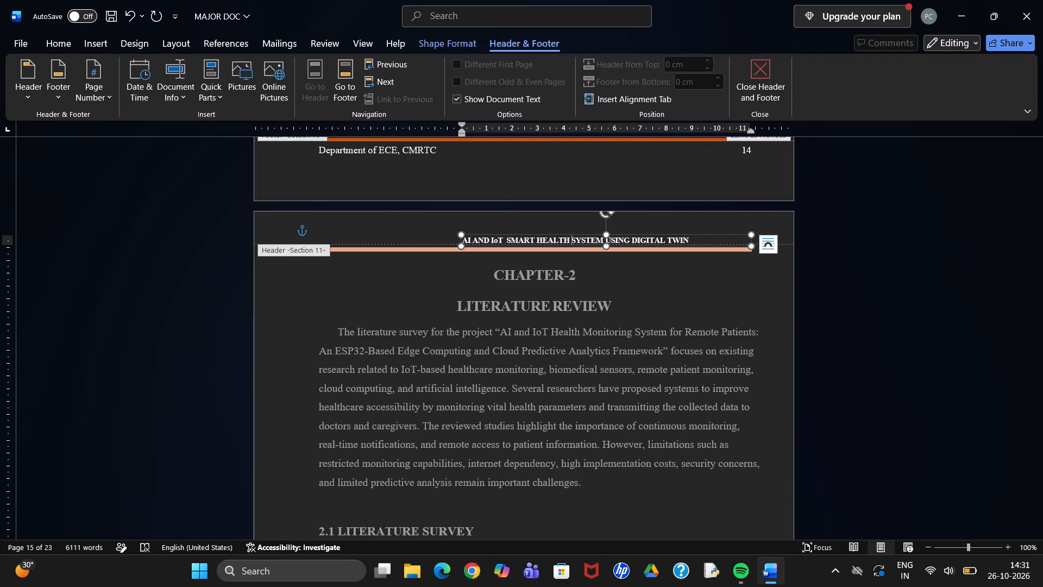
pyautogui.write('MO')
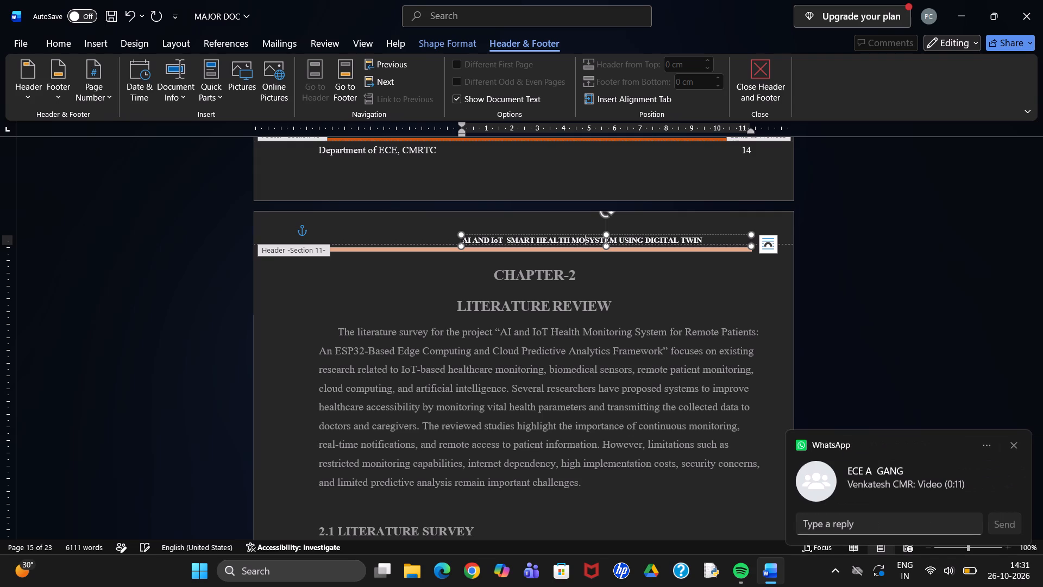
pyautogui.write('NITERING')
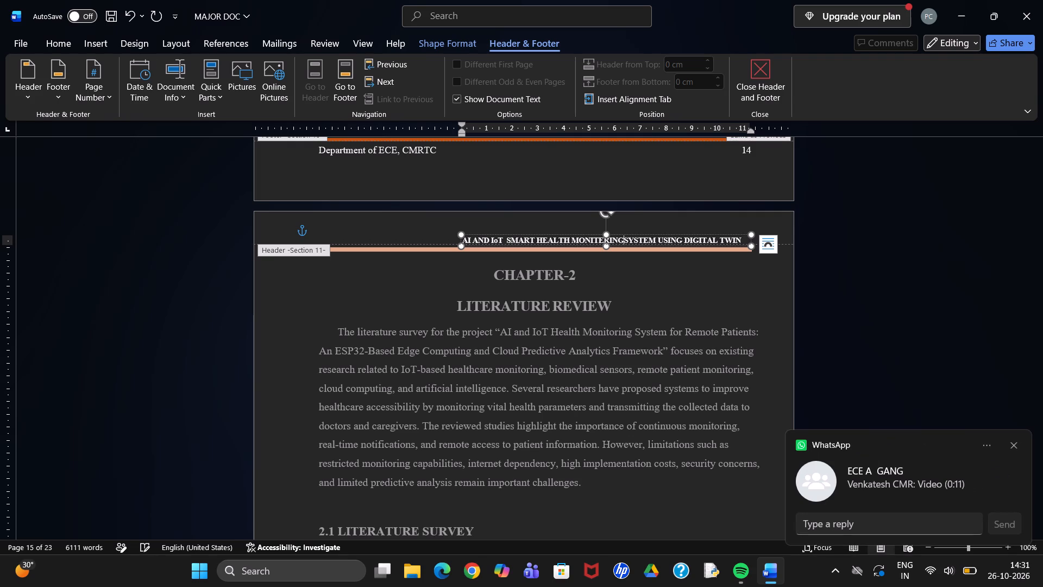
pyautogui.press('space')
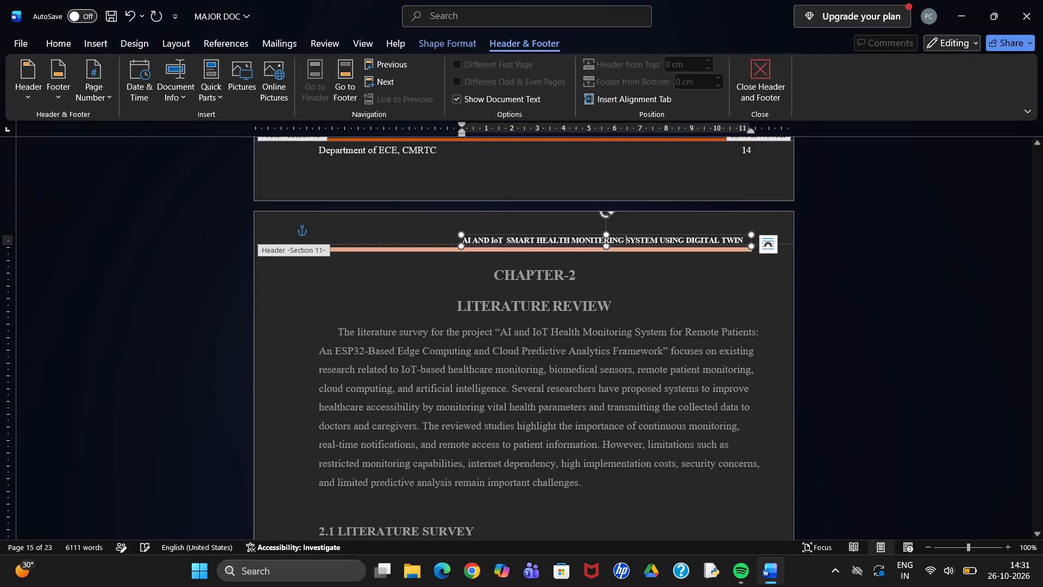
# Delete DIGITAL TWIN from the end of the header title above CHAPTER-2.
pyautogui.click(744, 239)
pyautogui.press('BackSpace')
pyautogui.press('BackSpace')
pyautogui.press('BackSpace')
pyautogui.press('BackSpace')
pyautogui.press('BackSpace')
pyautogui.press('BackSpace')
pyautogui.press('BackSpace')
pyautogui.press('BackSpace')
pyautogui.press('BackSpace')
pyautogui.press('BackSpace')
pyautogui.press('BackSpace')
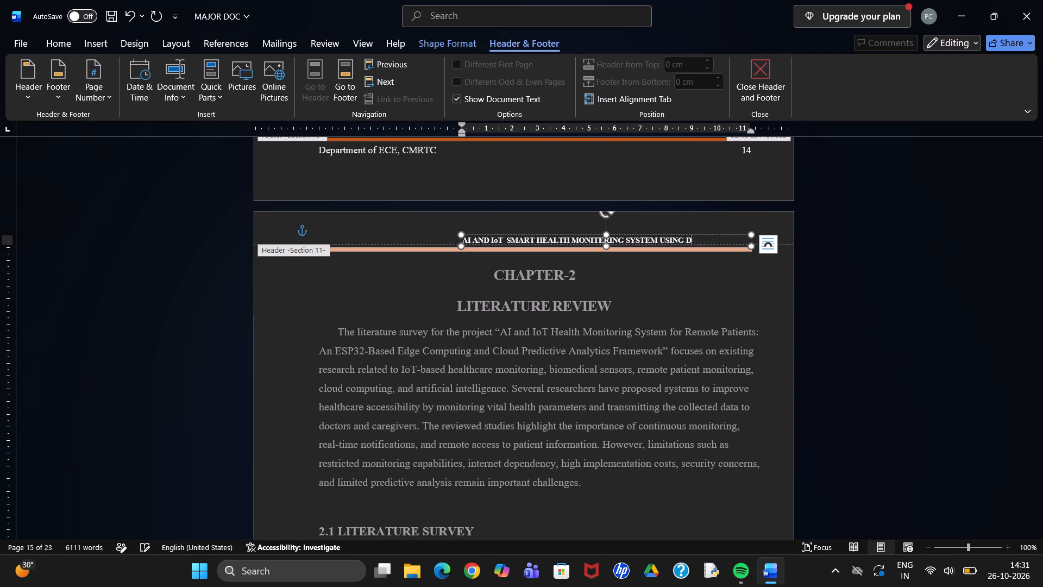
# Replace the USING DIGITAL TWIN ending of the Chapter 2 header with FOR REMOTE PATIENTS.
pyautogui.press('BackSpace')
pyautogui.press('BackSpace')
pyautogui.press('BackSpace')
pyautogui.press('BackSpace')
pyautogui.press('BackSpace')
pyautogui.press('BackSpace')
pyautogui.press('BackSpace')
pyautogui.write('FOR')
pyautogui.press('space')
pyautogui.write('REMOTE PATIENTS')
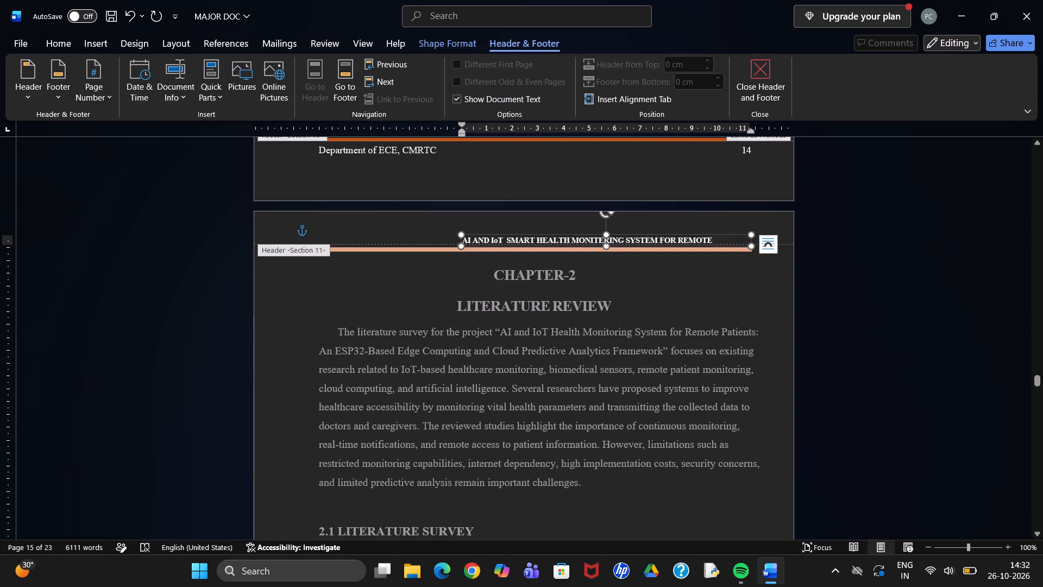
# Widen the Chapter 2 header text box to fit the full title on one line, and return to the body text.
pyautogui.moveTo(464, 237); pyautogui.dragTo(458, 237)
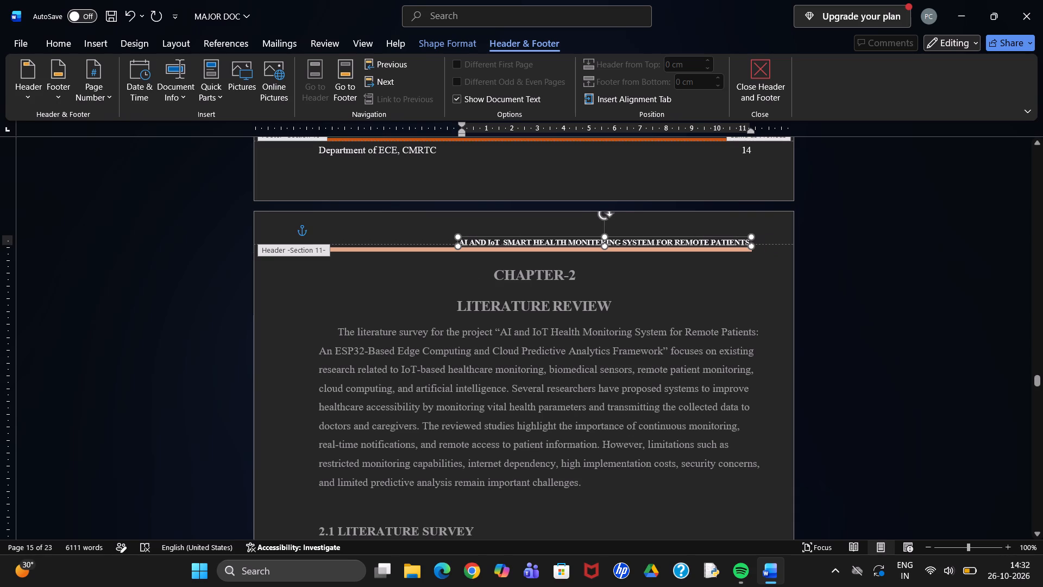
pyautogui.moveTo(458, 237); pyautogui.dragTo(456, 235)
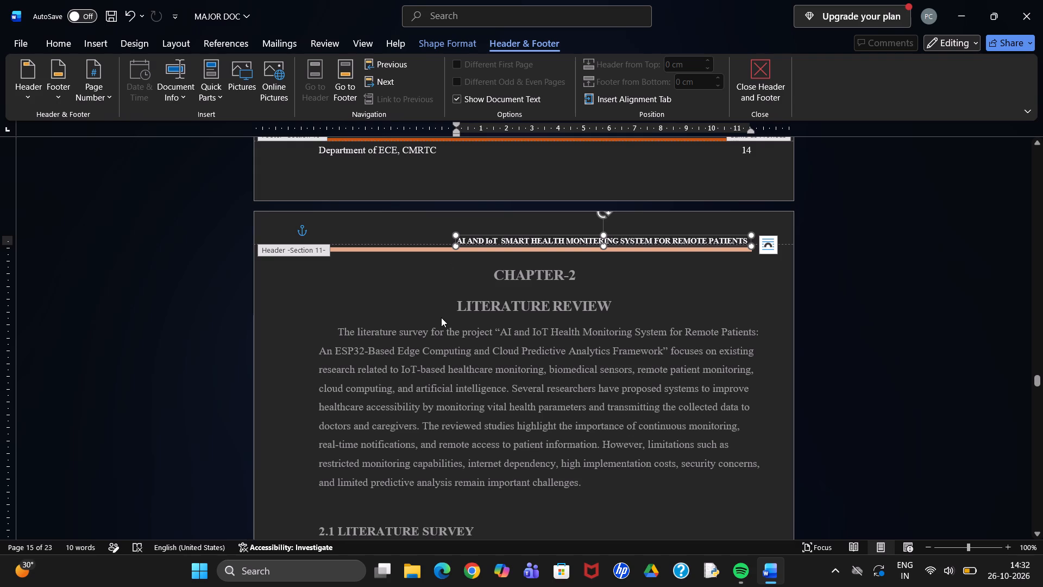
pyautogui.doubleClick(441, 317)
# Review the Chapter 2 pages from the LITERATURE REVIEW heading through section 2.2 EXISTING METHODS, and return to the chapter's first page.
pyautogui.scroll(-1, 441, 293)
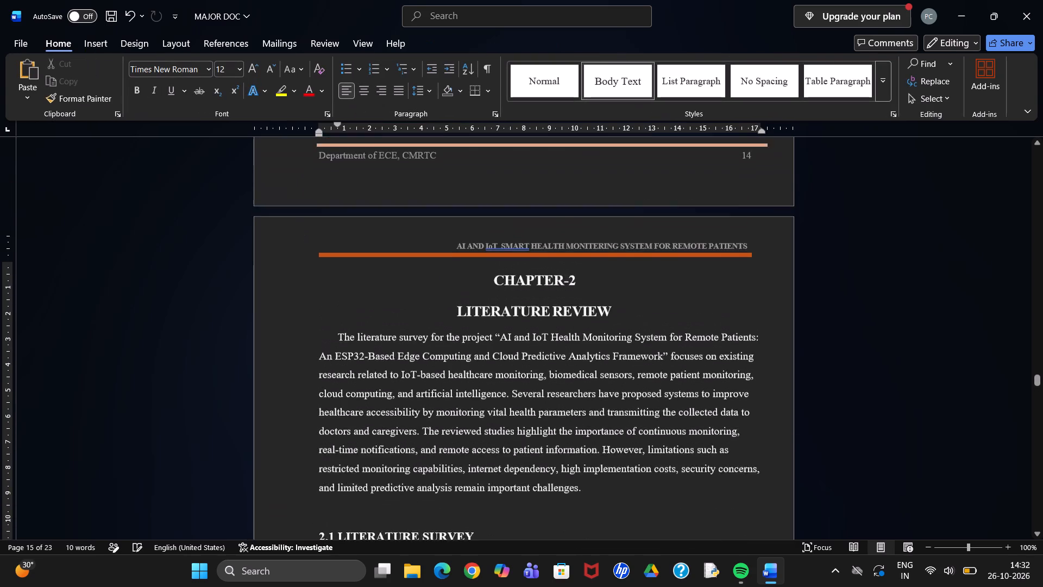
pyautogui.scroll(-1, 441, 293)
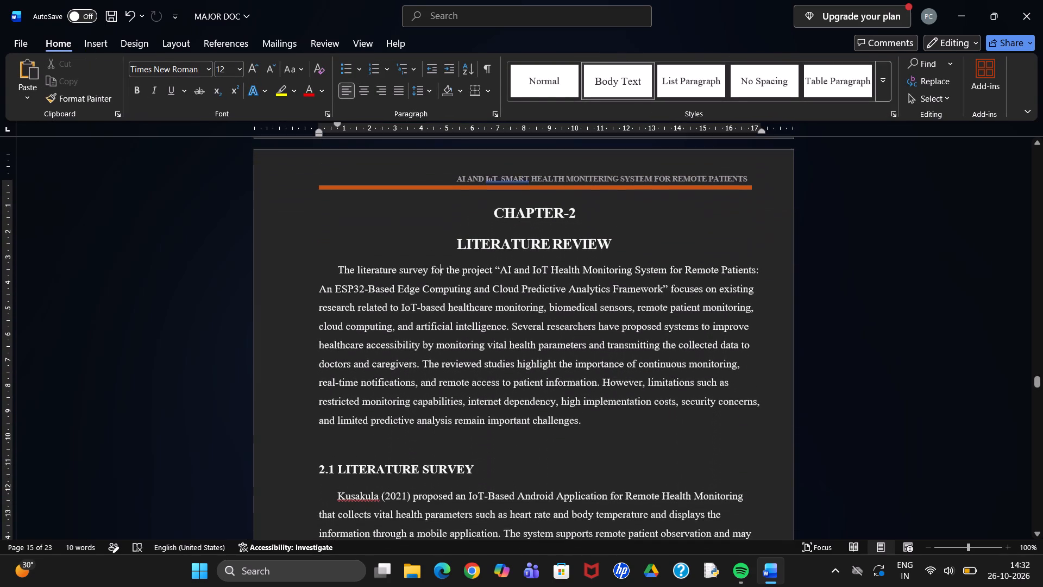
pyautogui.scroll(-1, 441, 293)
pyautogui.scroll(2, 441, 293)
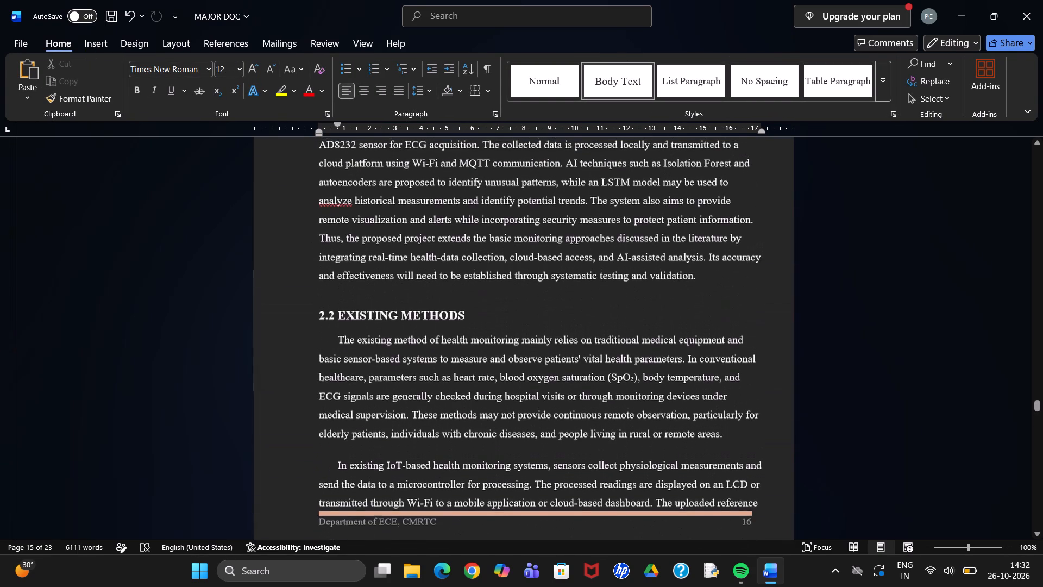
pyautogui.scroll(1, 441, 293)
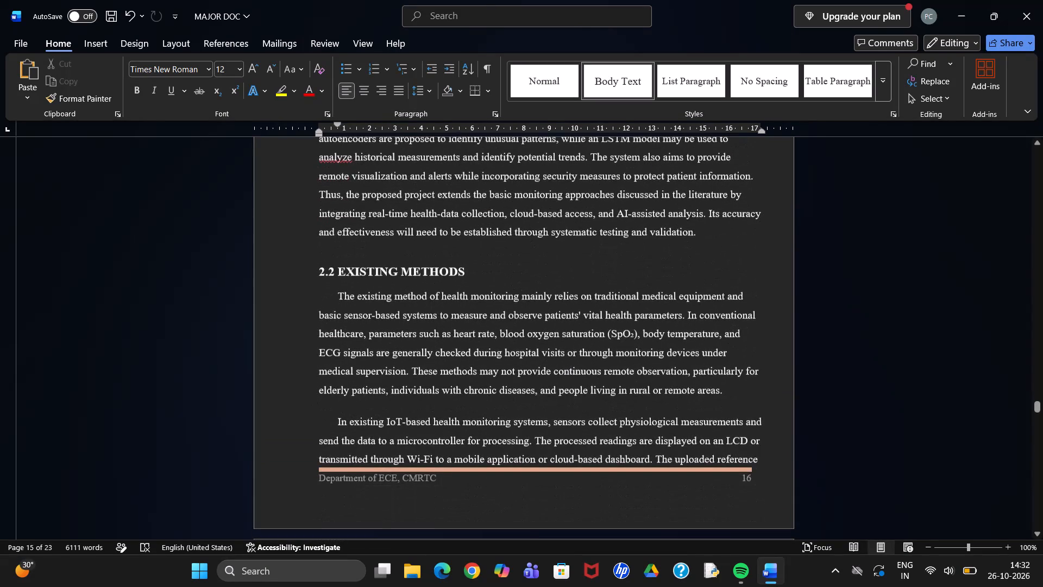
pyautogui.scroll(1, 441, 293)
pyautogui.scroll(1, 320, 159)
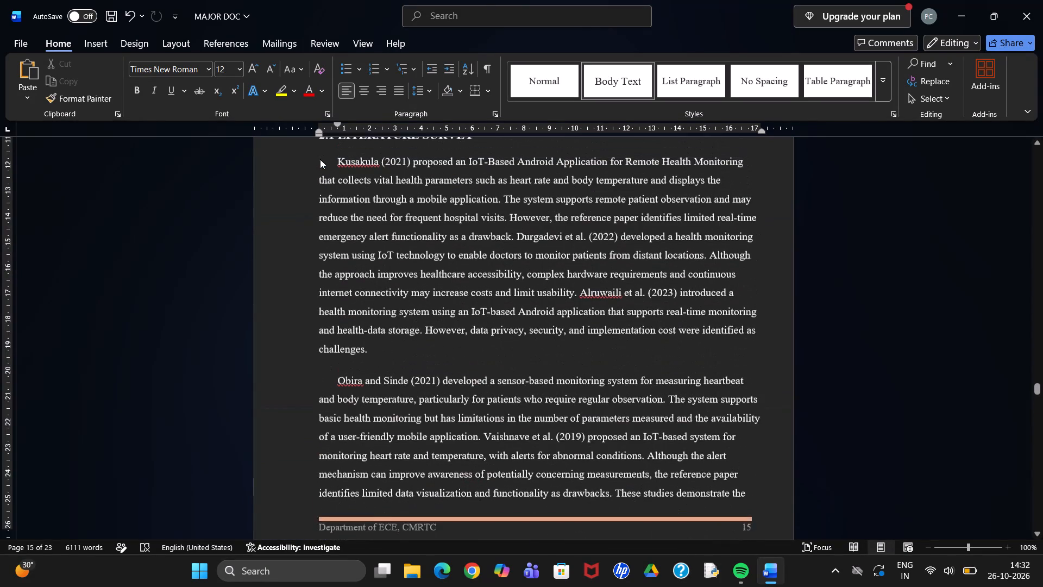
pyautogui.scroll(1, 320, 159)
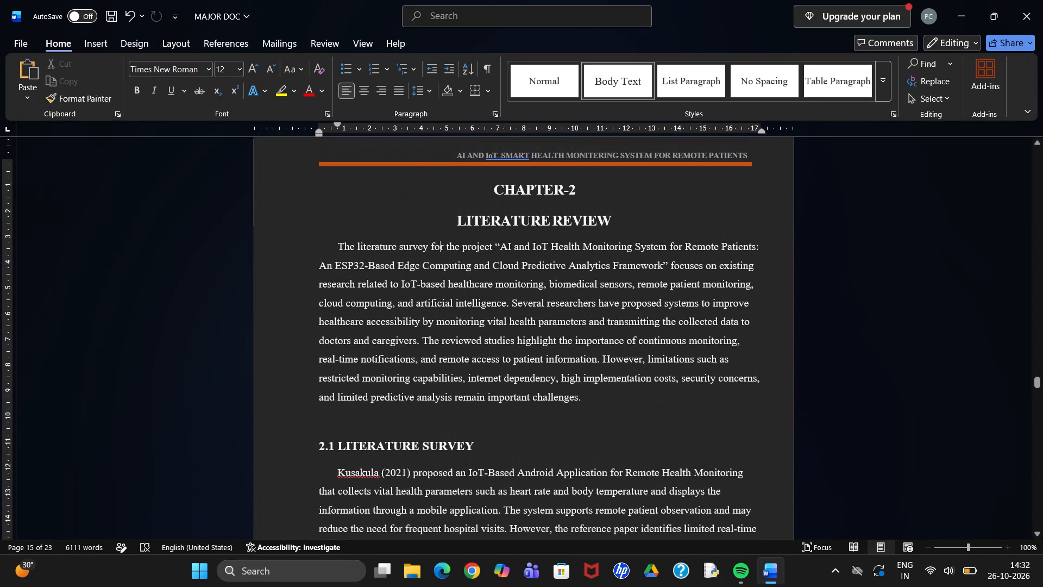
# Delete the extra space between IoT and SMART in the Chapter 2 page header, and return to the body text.
pyautogui.tripleClick(499, 151)
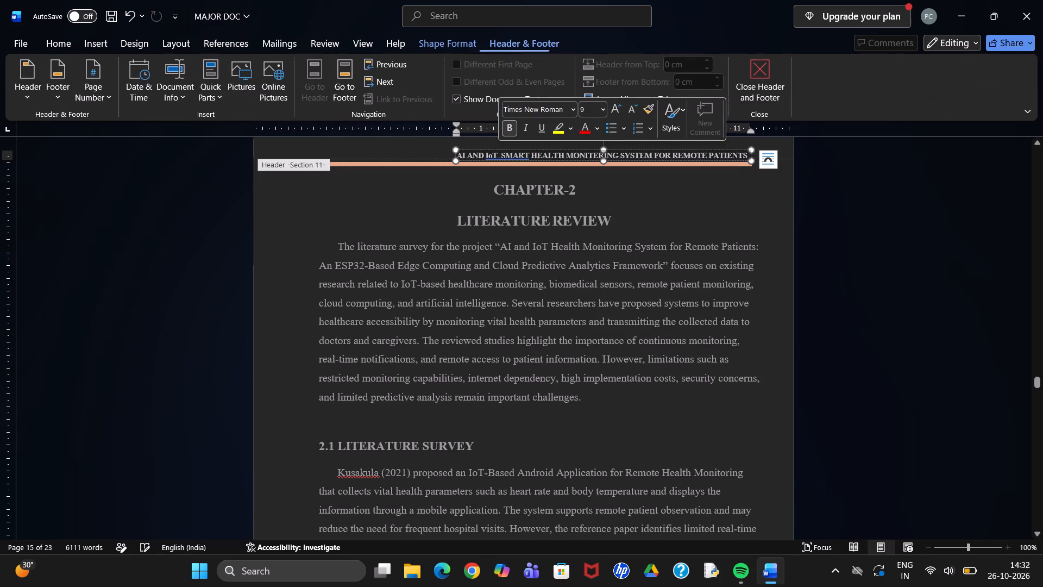
pyautogui.click(499, 152)
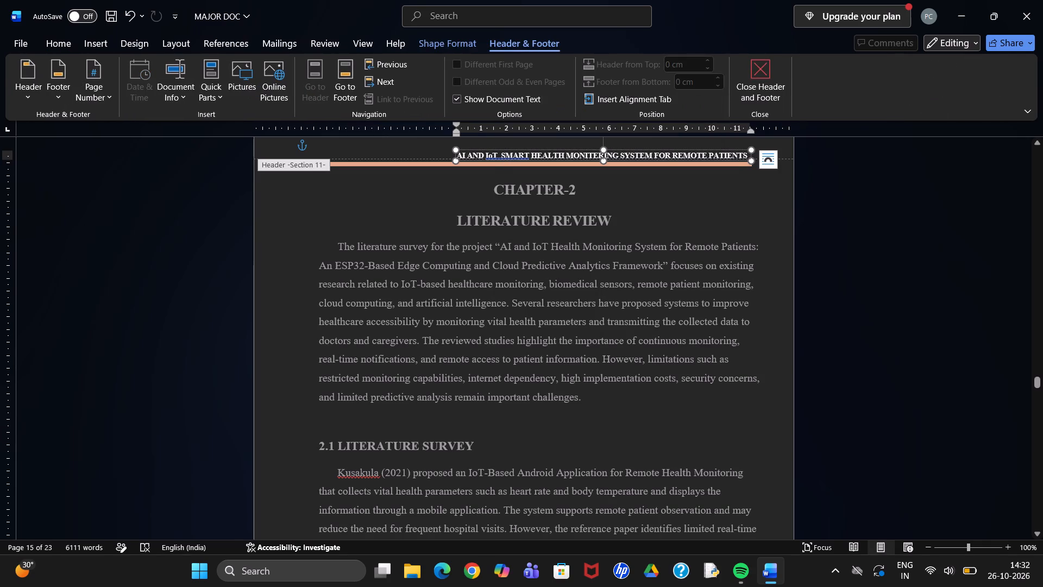
pyautogui.click(510, 155)
pyautogui.press('Left')
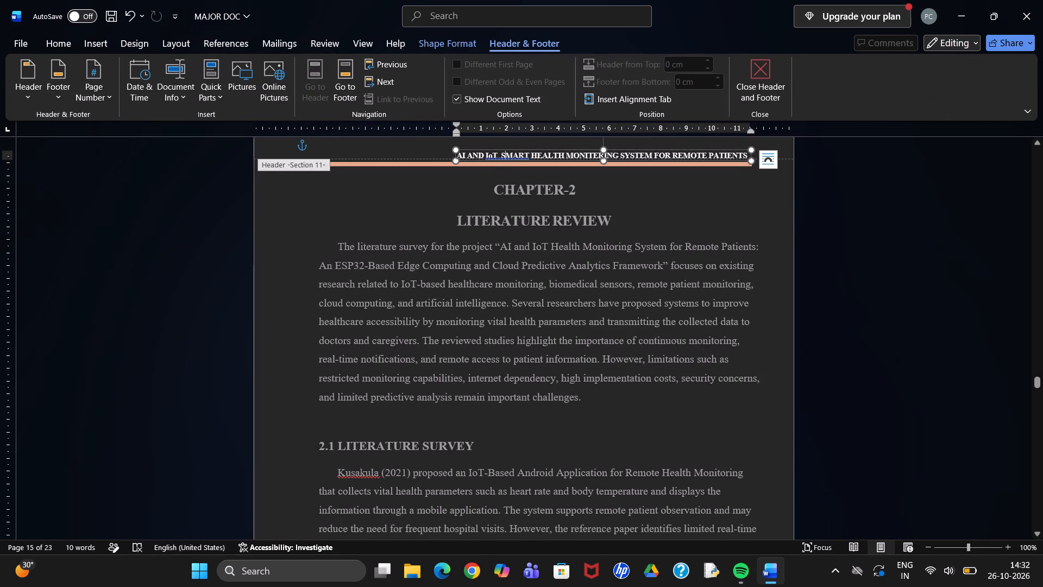
pyautogui.press('Left')
pyautogui.press('BackSpace')
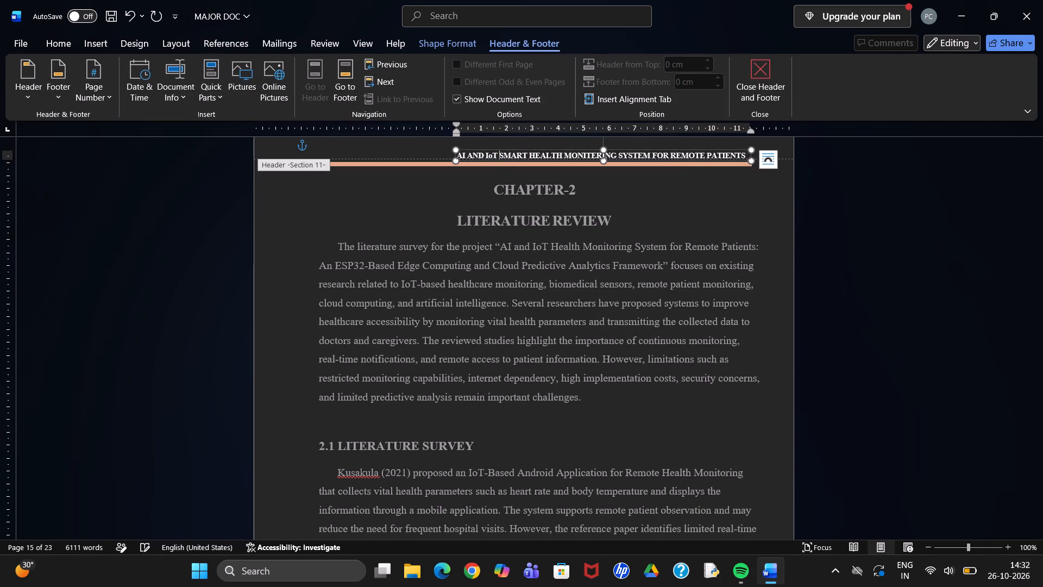
pyautogui.click(458, 191)
pyautogui.doubleClick(458, 191)
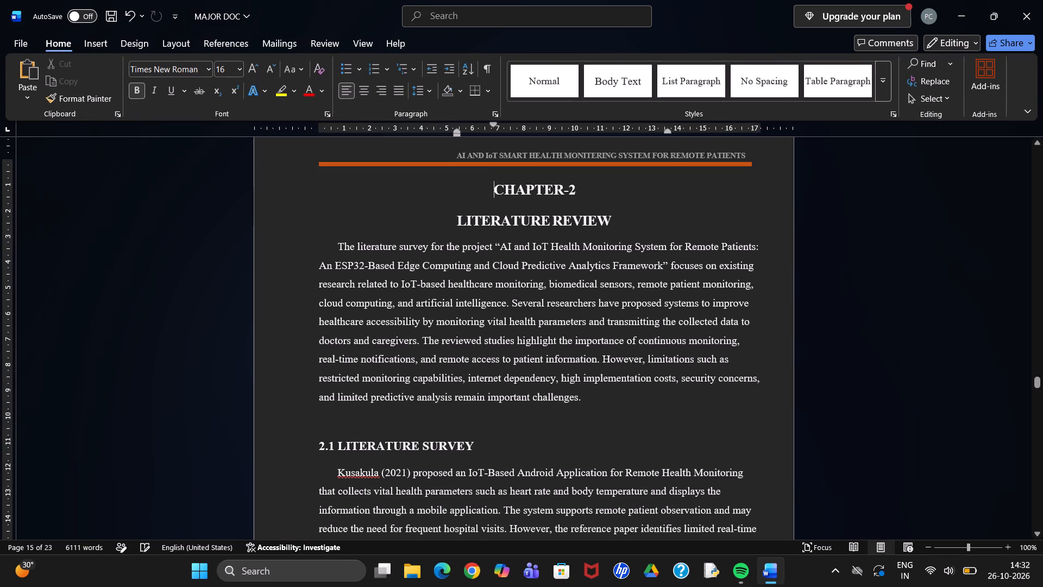
# Select the Chapter 2 body text from the start of the introductory paragraph on into section 2.1 LITERATURE SURVEY.
pyautogui.moveTo(339, 242); pyautogui.dragTo(606, 417)
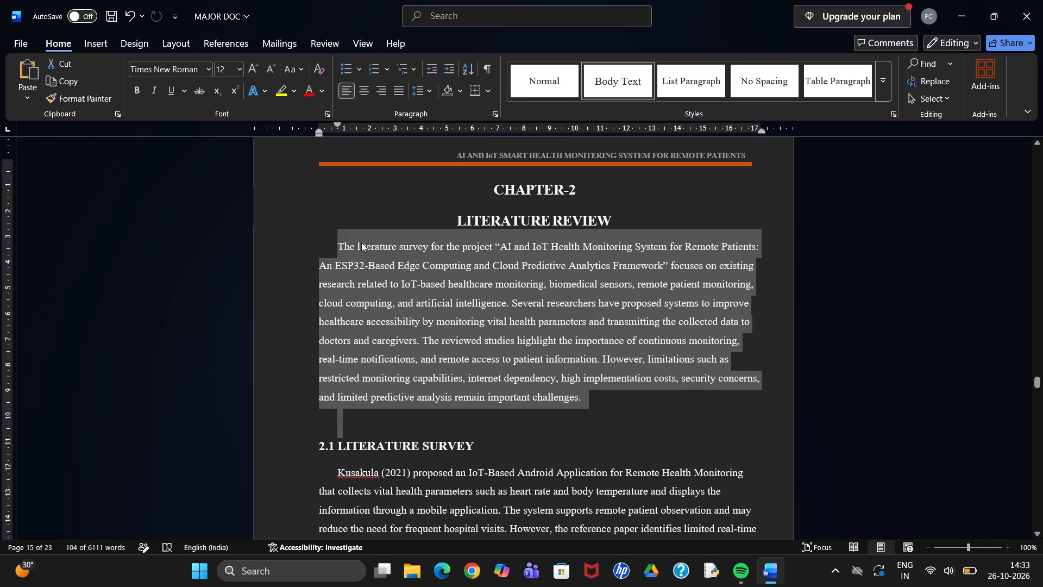
pyautogui.click(317, 264)
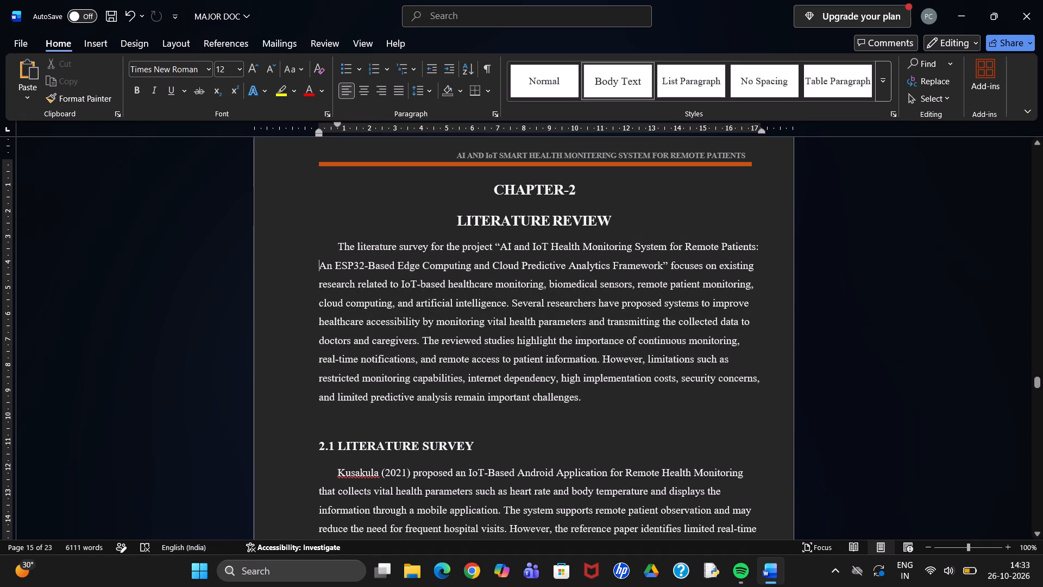
pyautogui.click(336, 244)
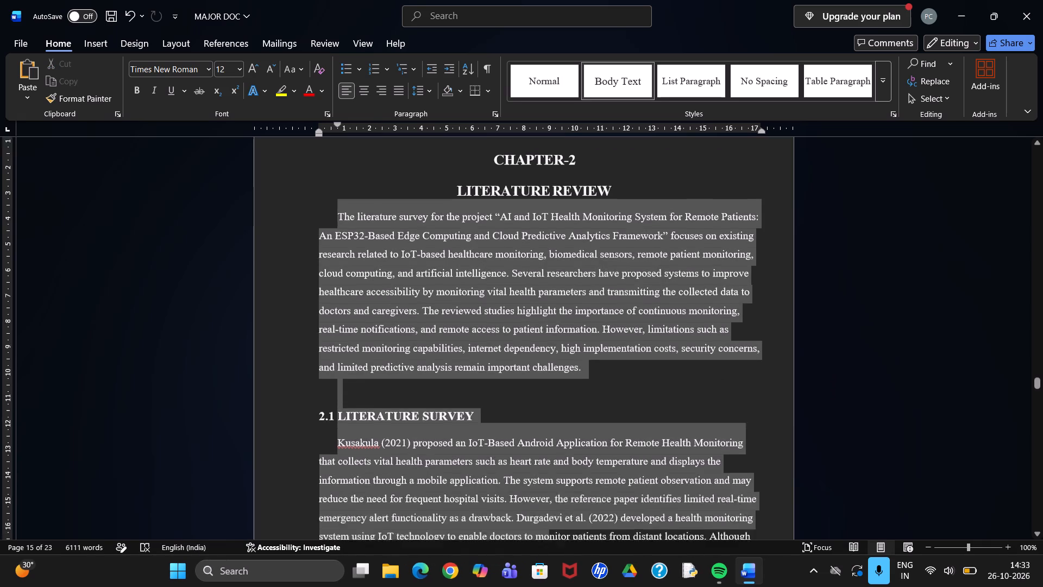
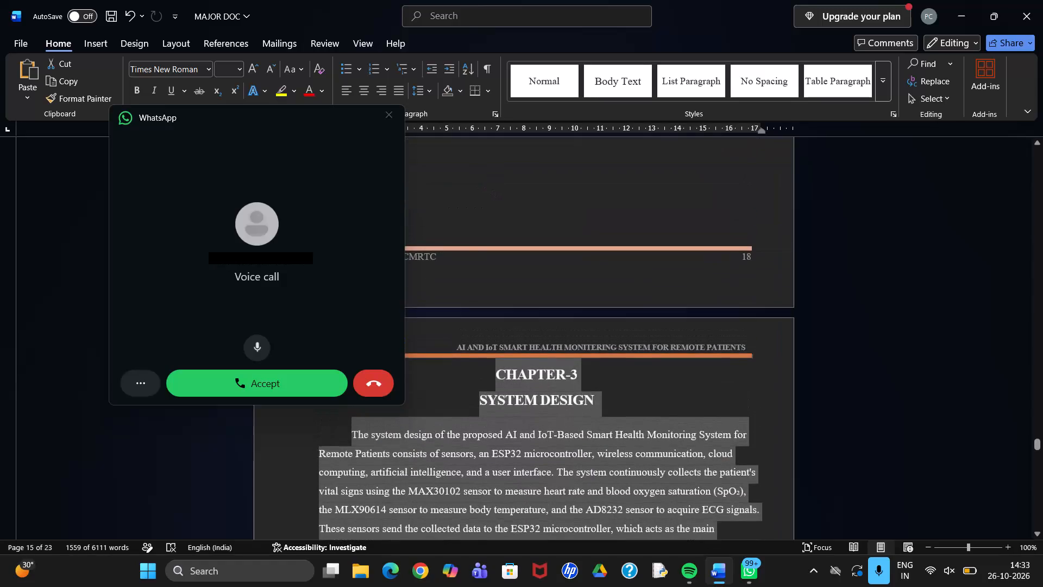
# Clear the text selection and look back through the Chapter 2 pages from the start of Chapter 3 to the LITERATURE REVIEW heading.
pyautogui.scroll(1, 492, 188)
pyautogui.click(497, 281)
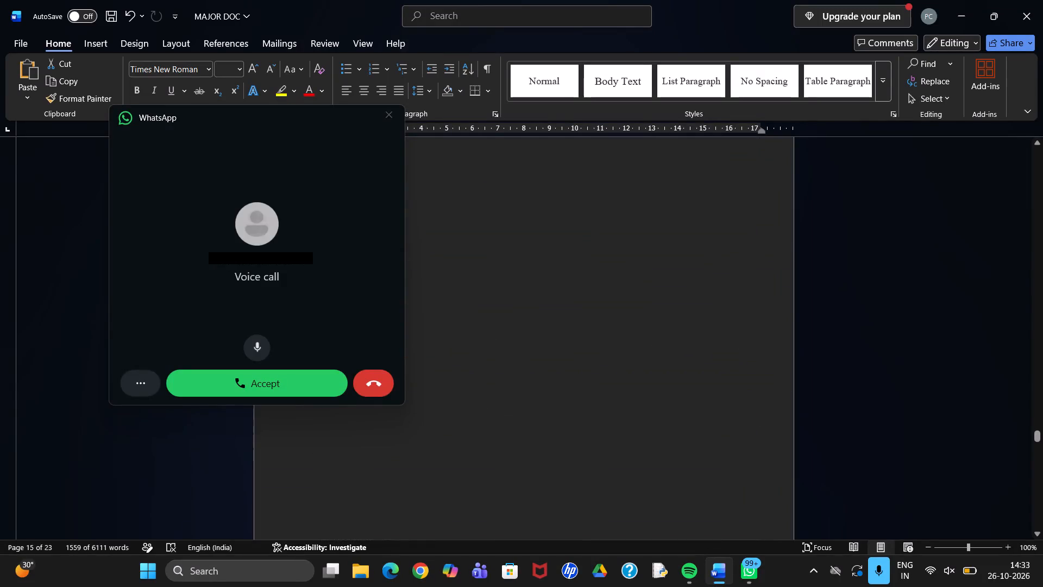
pyautogui.scroll(1, 497, 281)
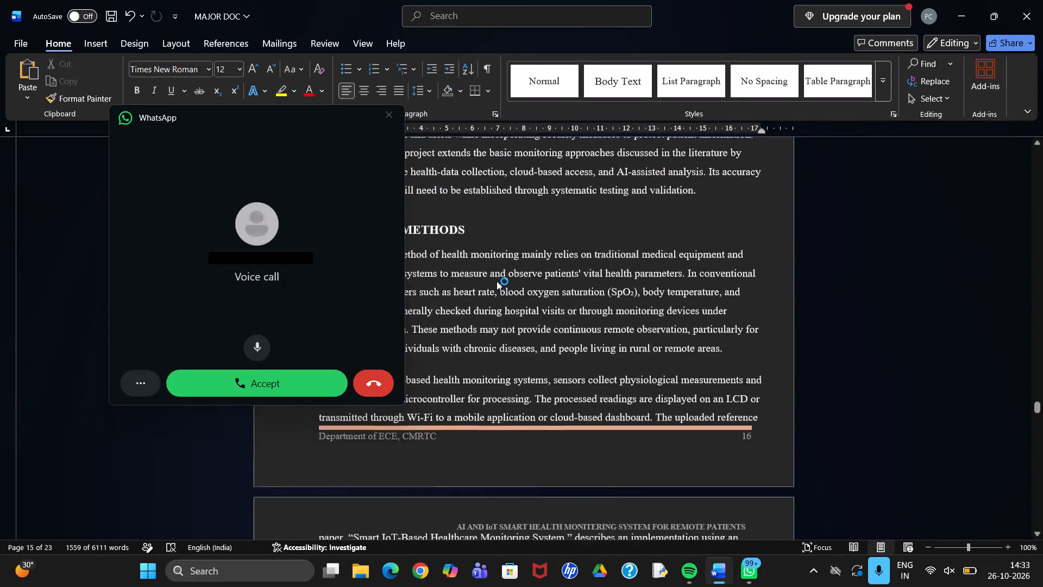
pyautogui.scroll(1, 497, 281)
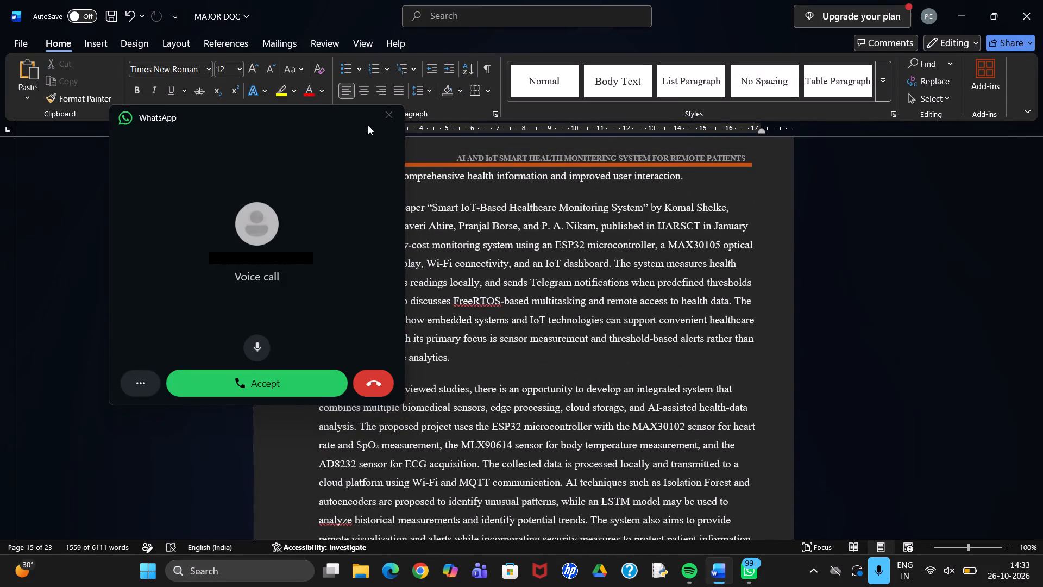
pyautogui.scroll(1, 485, 233)
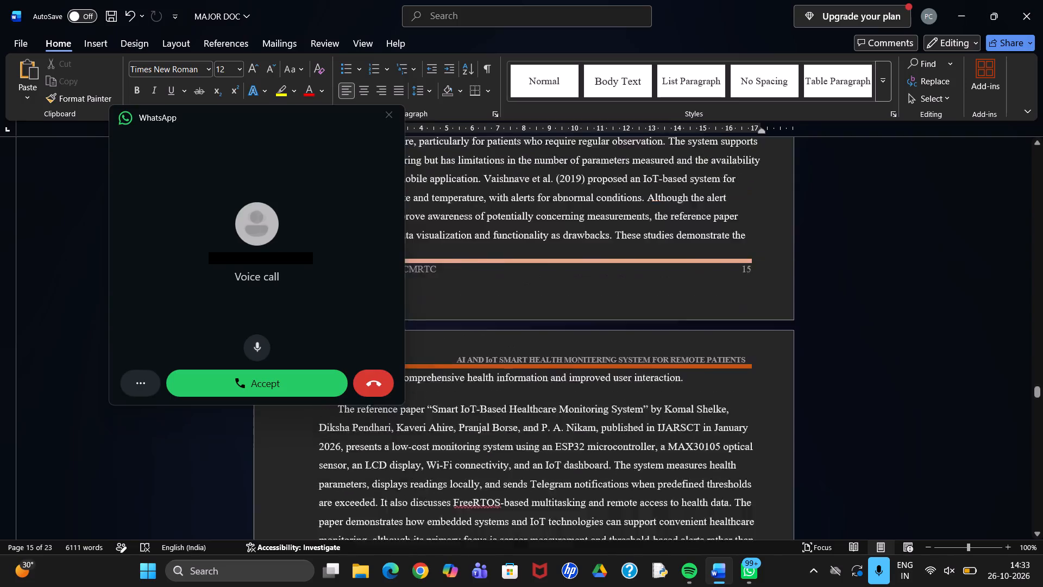
pyautogui.scroll(2, 485, 233)
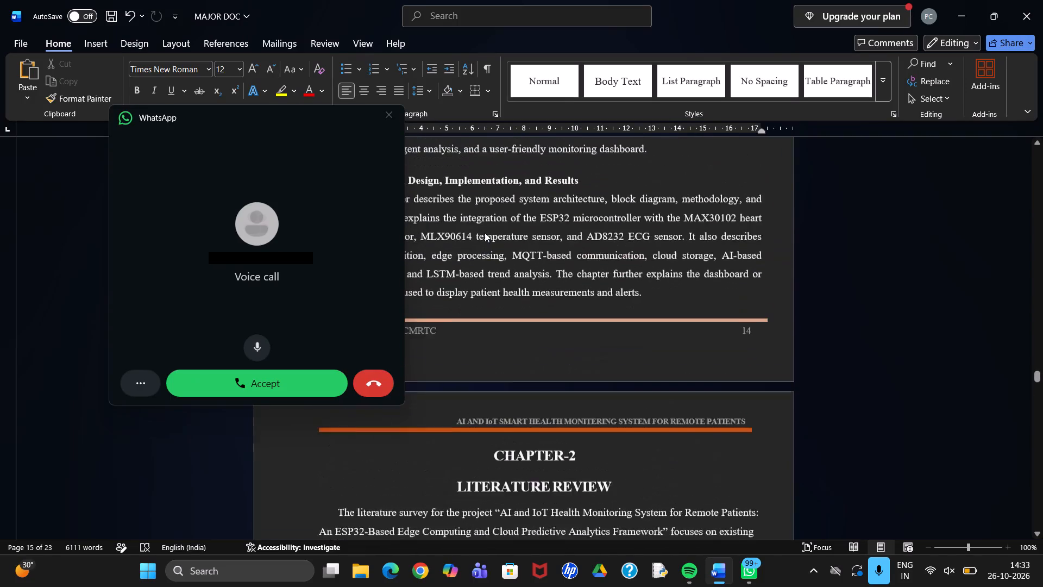
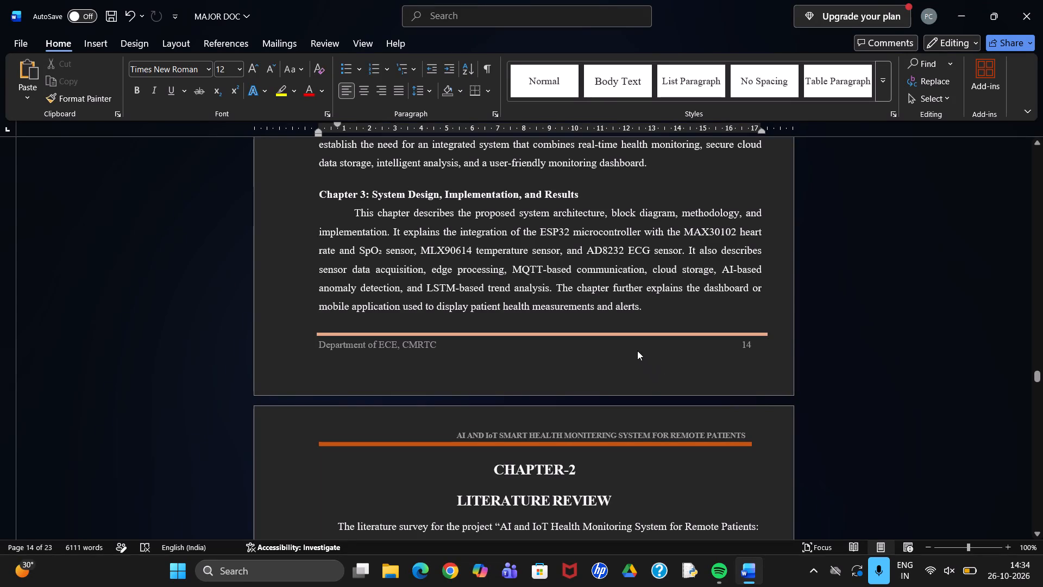
# Review the Chapter 1 pages and their headers from section 1.5 back to page 8, and return to Specific Objectives in section 1.3.
pyautogui.scroll(1, 556, 332)
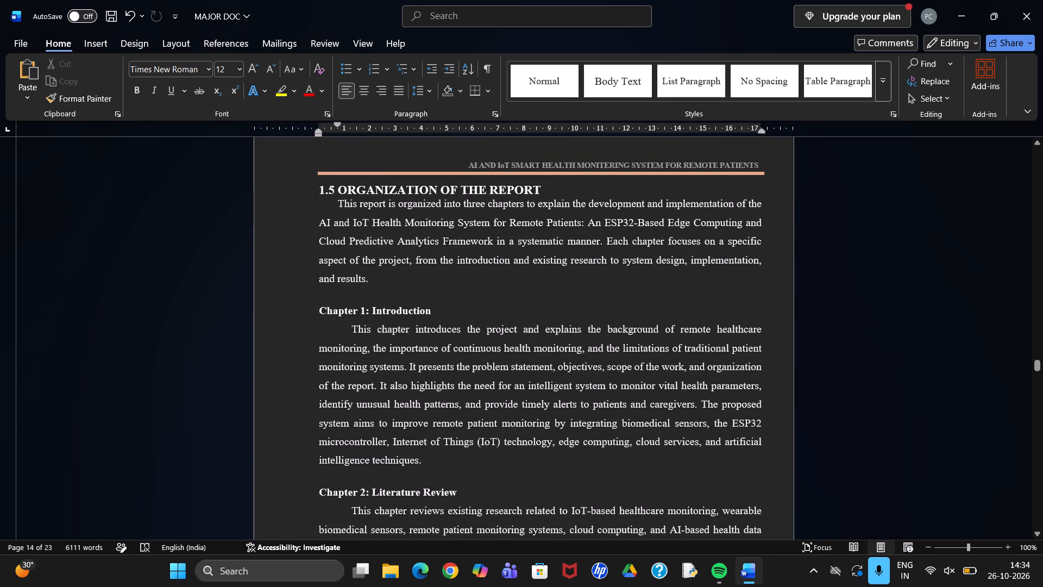
pyautogui.scroll(1, 556, 332)
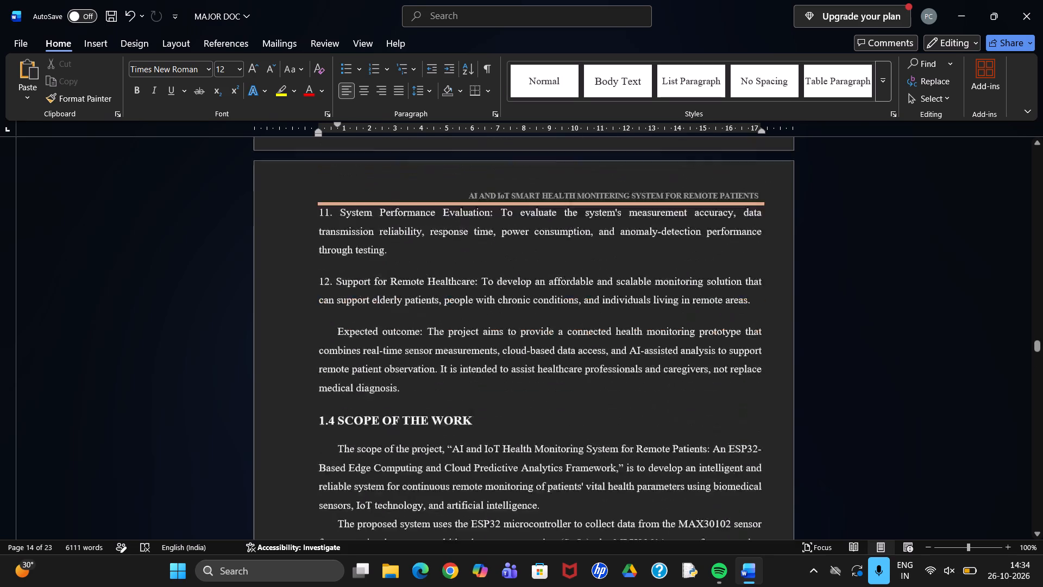
pyautogui.scroll(2, 556, 332)
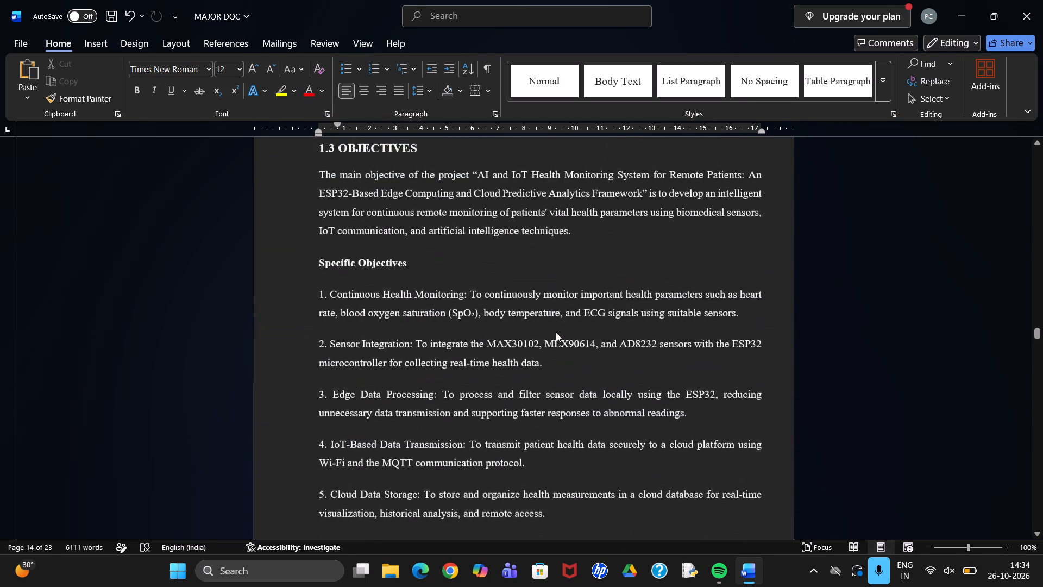
pyautogui.scroll(2, 556, 332)
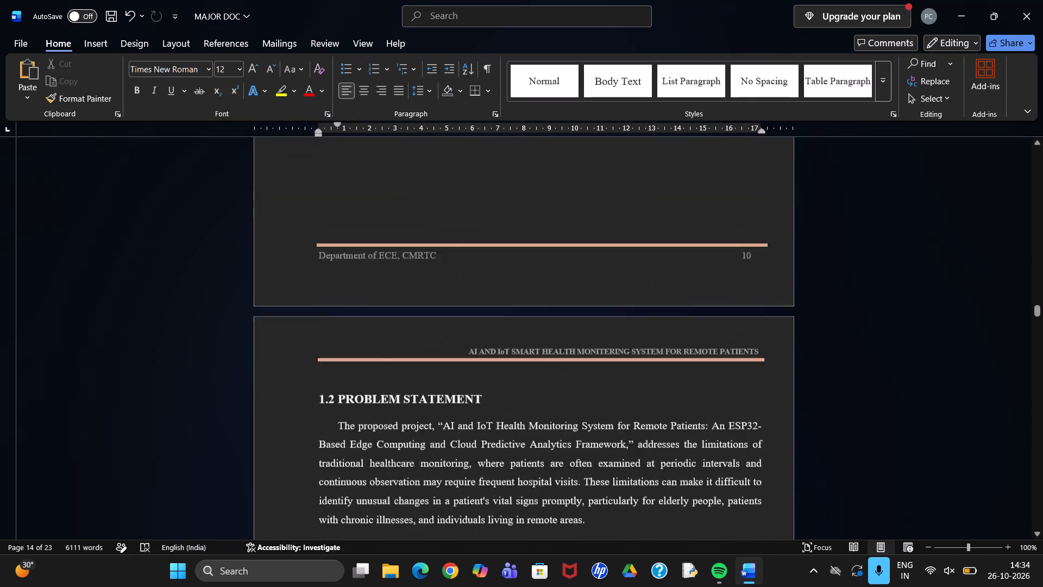
pyautogui.scroll(4, 556, 332)
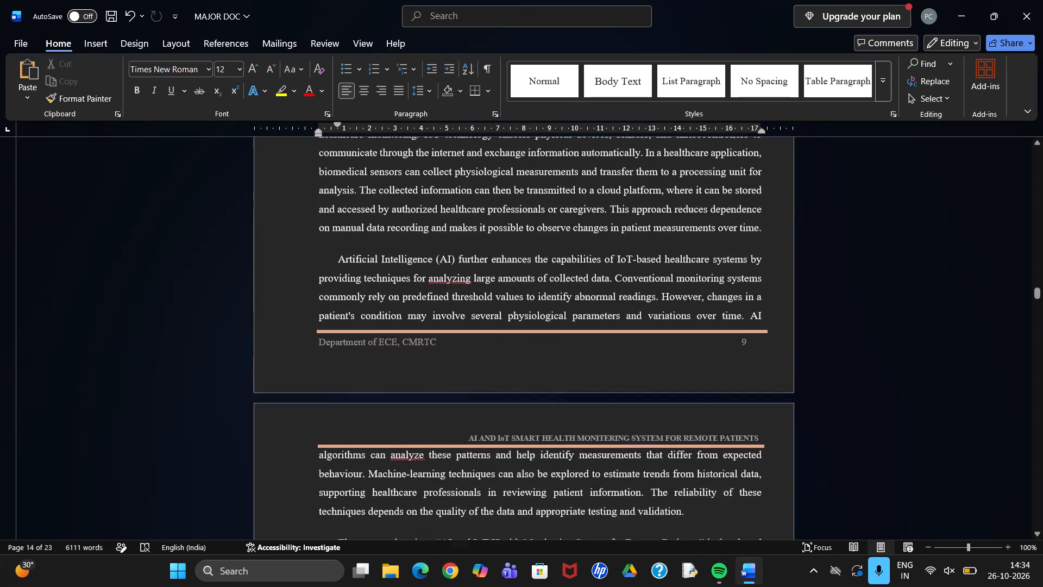
pyautogui.scroll(2, 556, 332)
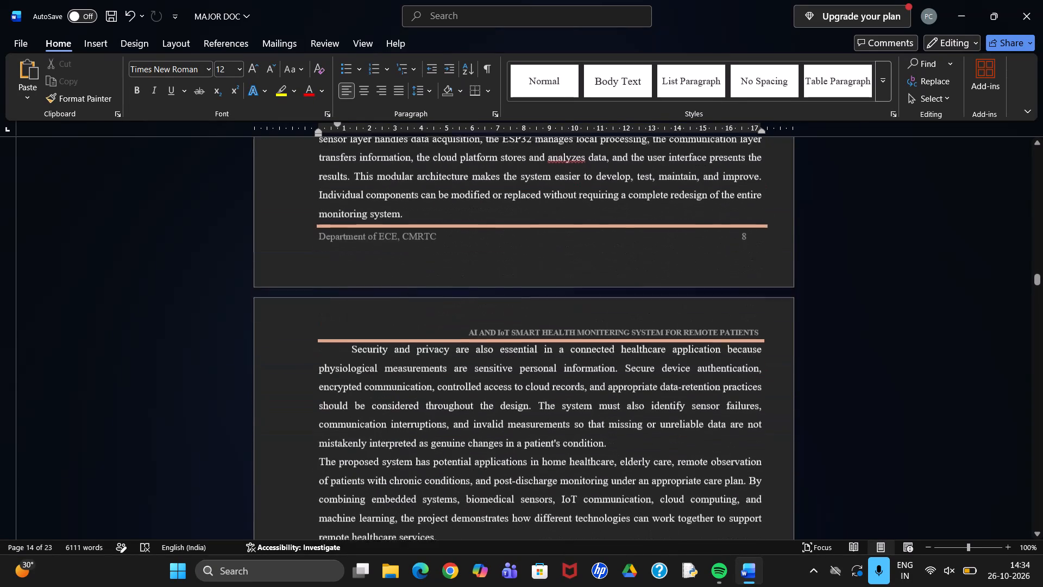
pyautogui.scroll(-2, 556, 332)
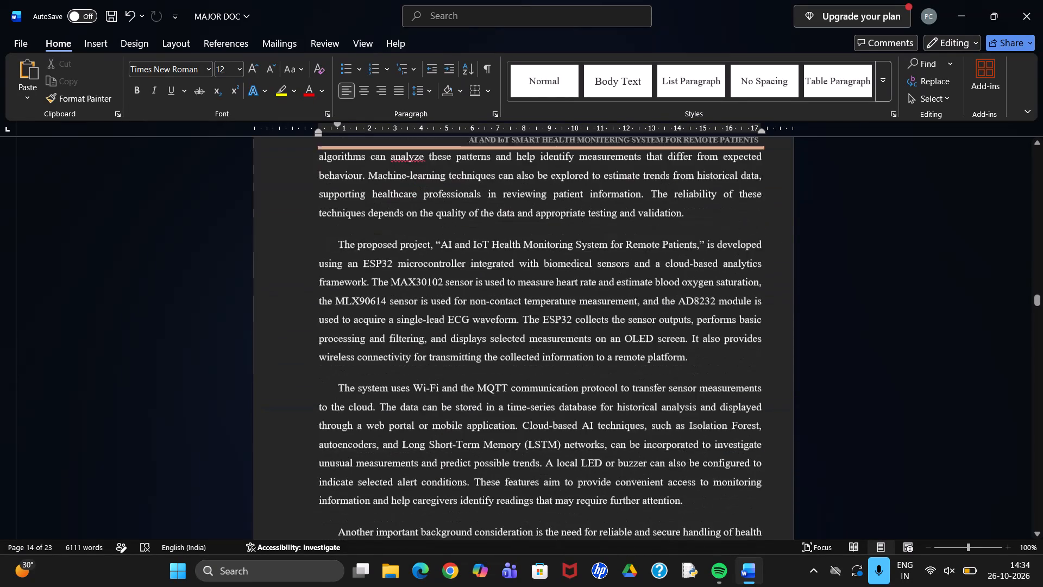
pyautogui.scroll(-4, 556, 332)
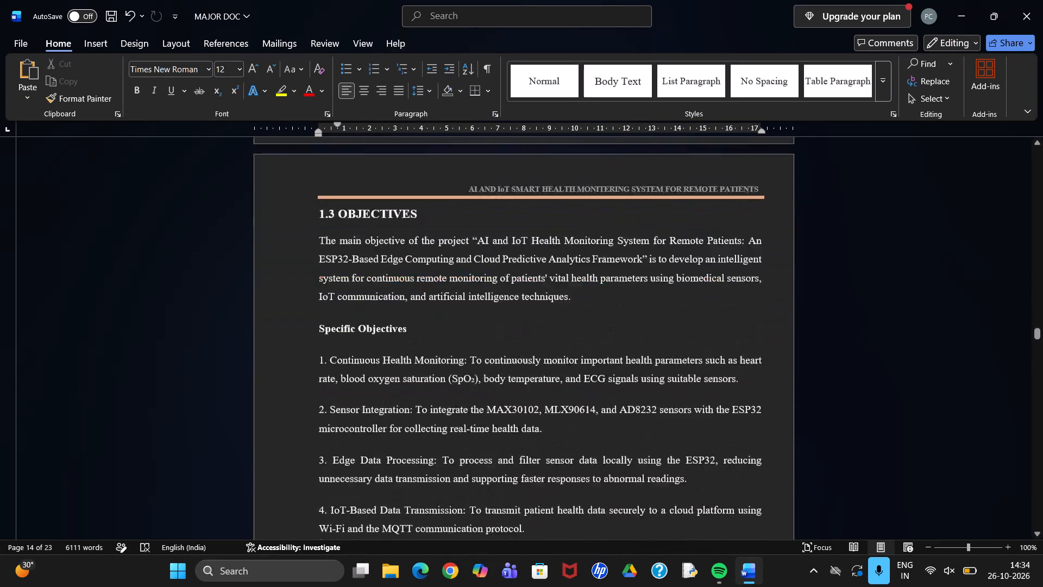
pyautogui.scroll(-1, 556, 332)
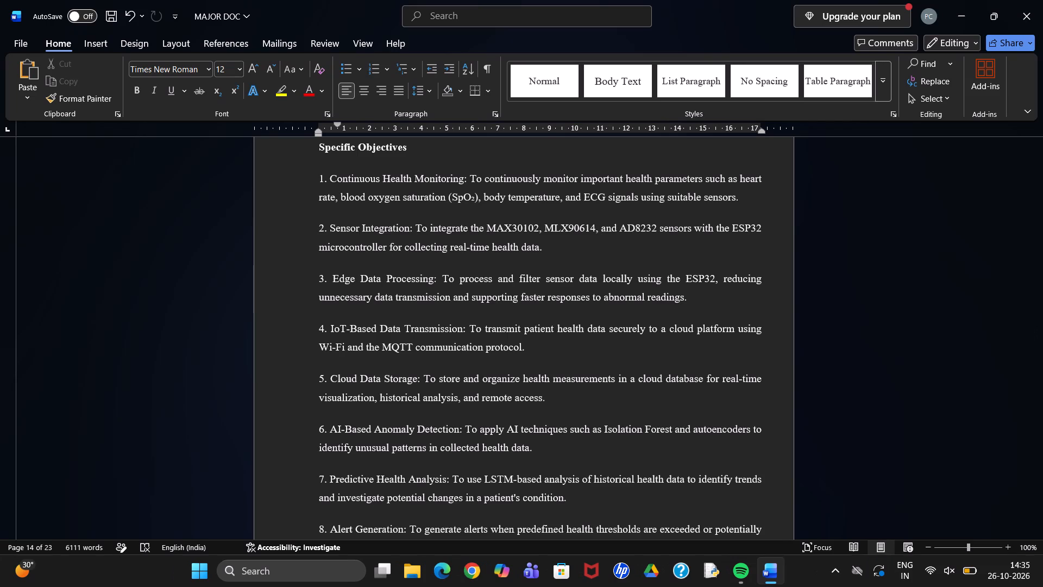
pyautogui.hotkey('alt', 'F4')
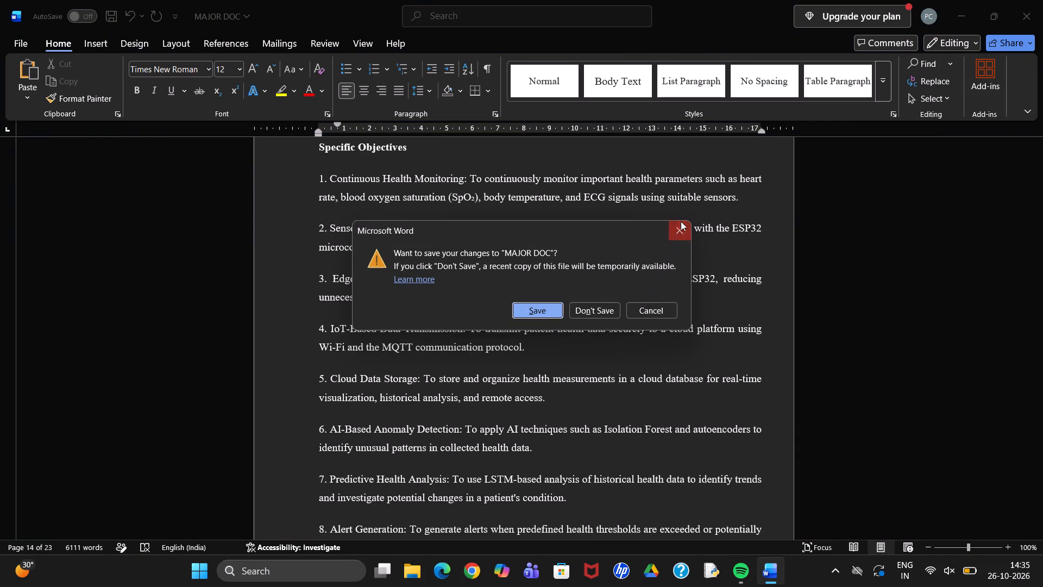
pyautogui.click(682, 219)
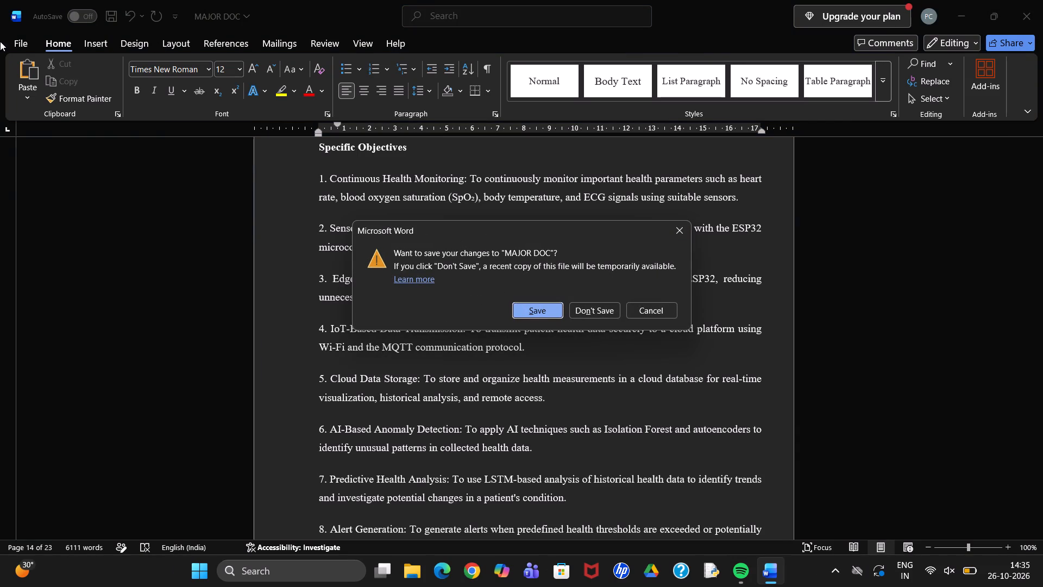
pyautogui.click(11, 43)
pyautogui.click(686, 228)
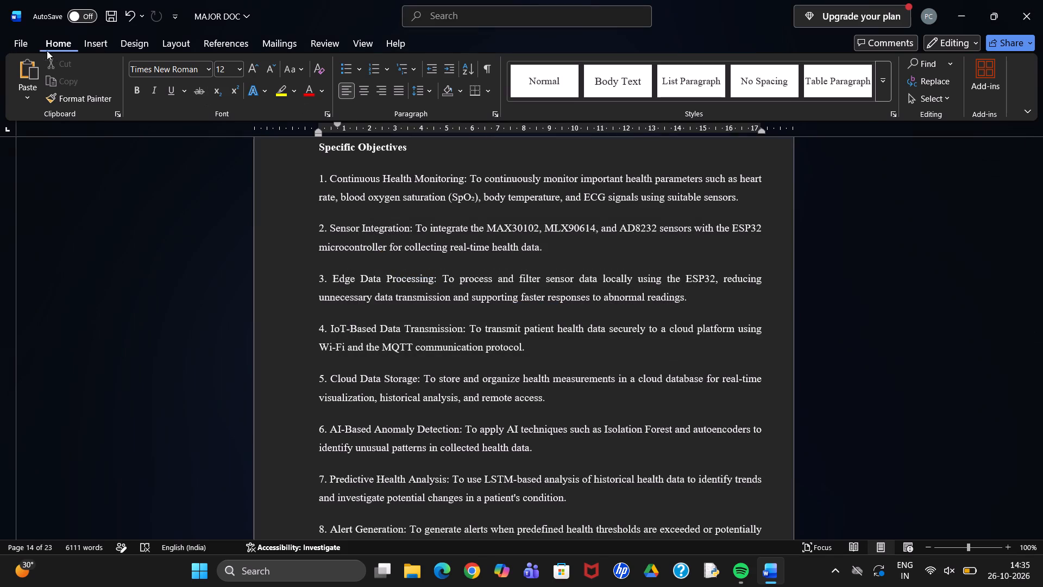
# Save the MAJOR DOC report under its existing name and close the document.
pyautogui.click(28, 44)
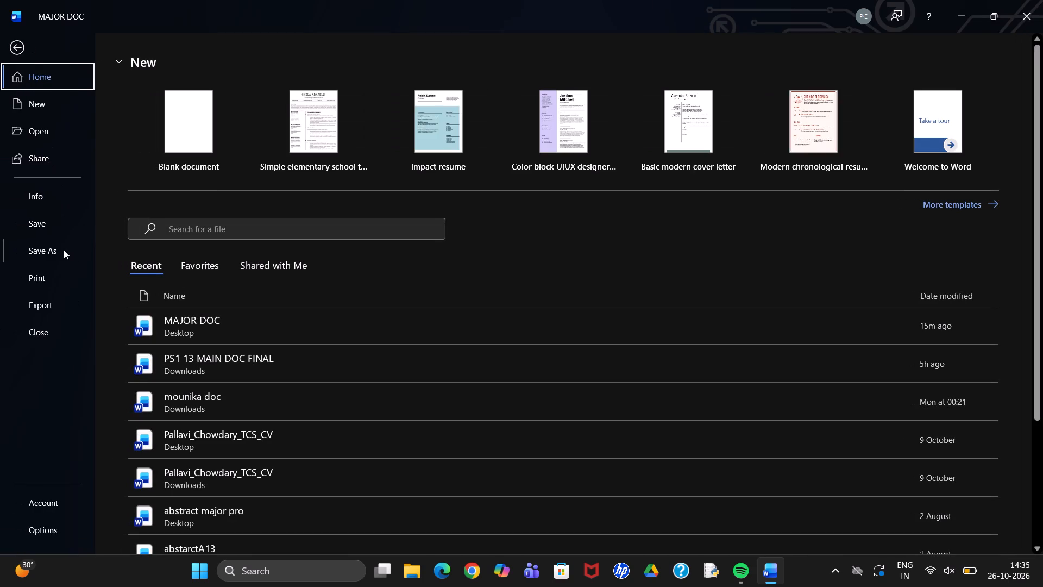
pyautogui.click(59, 226)
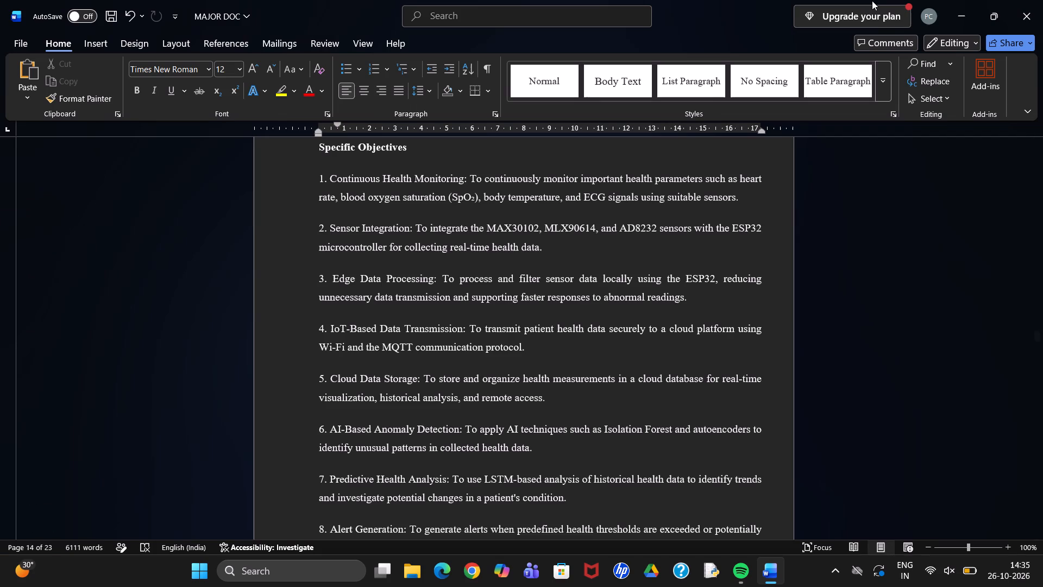
pyautogui.hotkey('alt', 'F4')
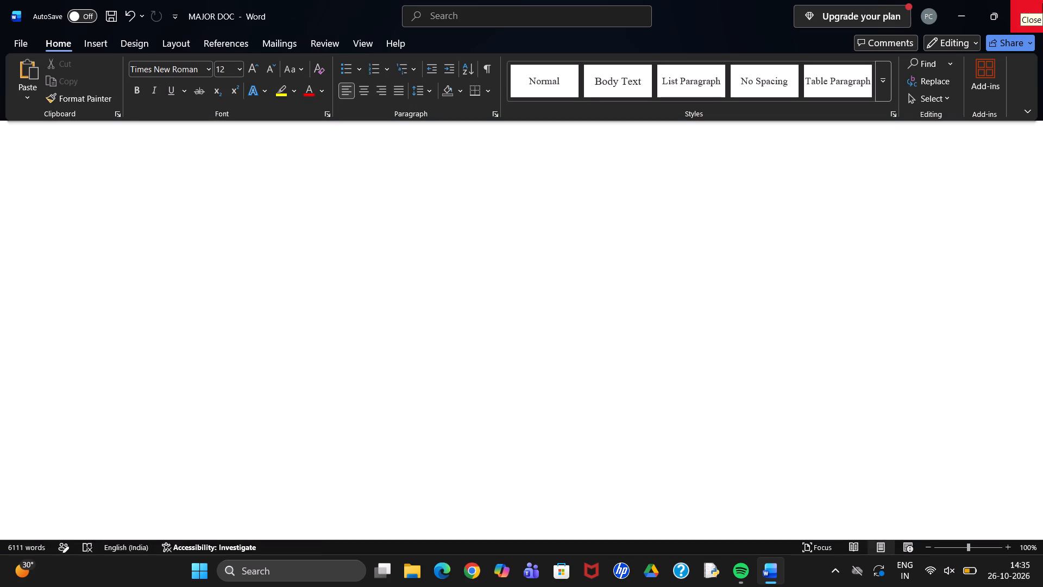
# Put the computer into Sleep mode from the Windows desktop.
pyautogui.hotkey('alt', 'F4')
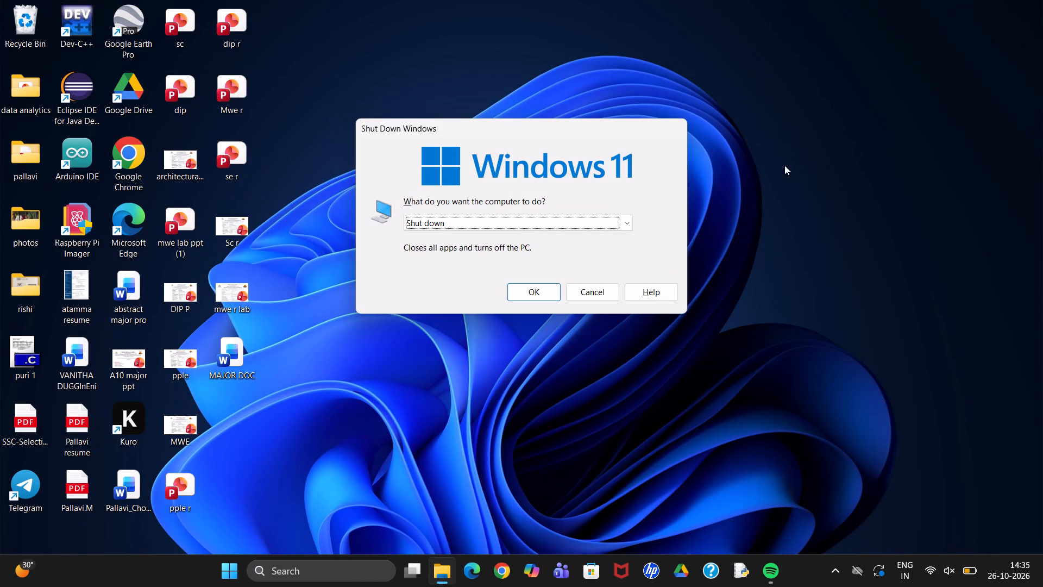
pyautogui.click(625, 222)
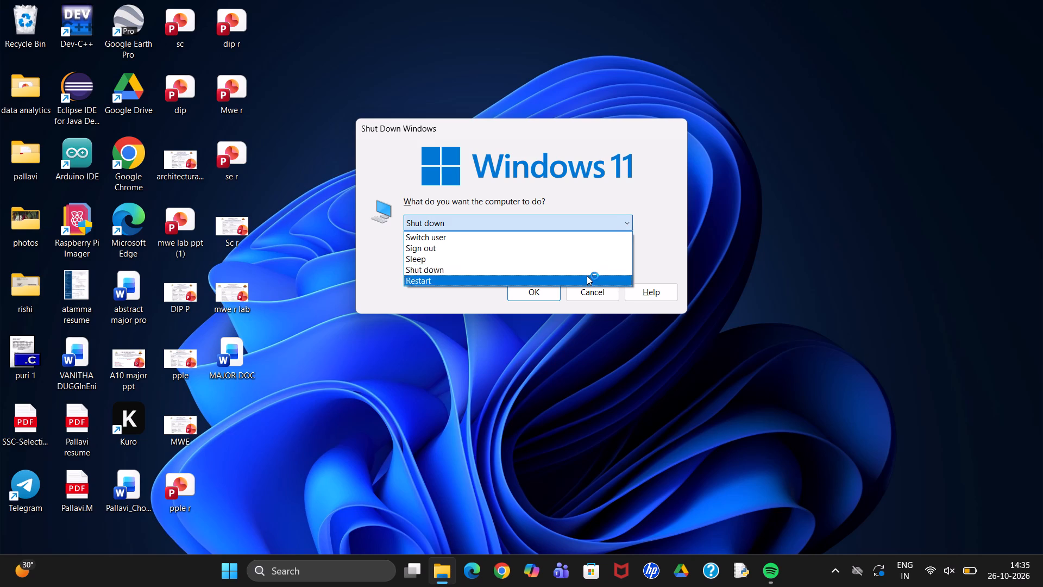
pyautogui.click(593, 263)
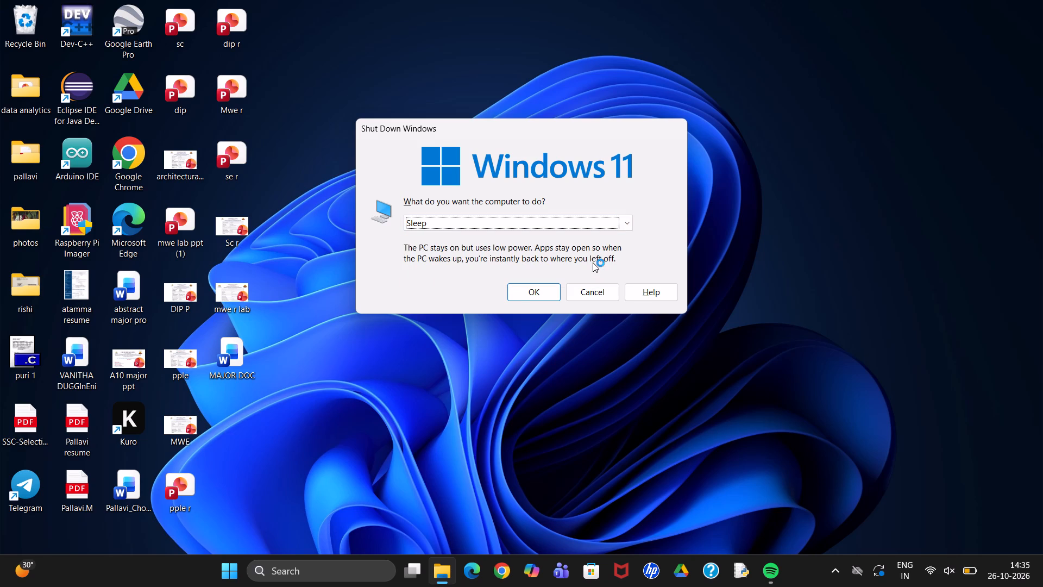
pyautogui.press('Return')
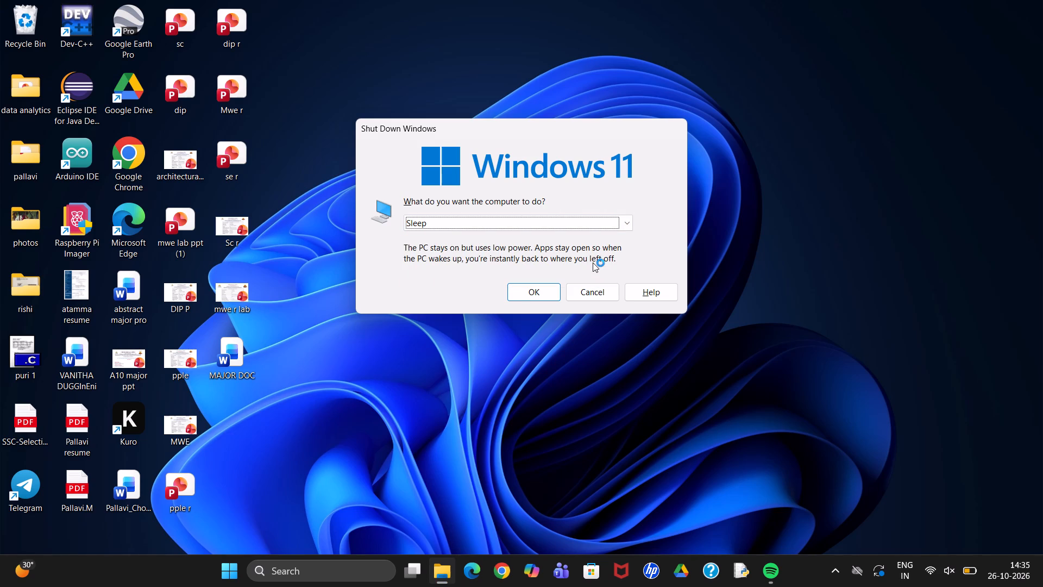
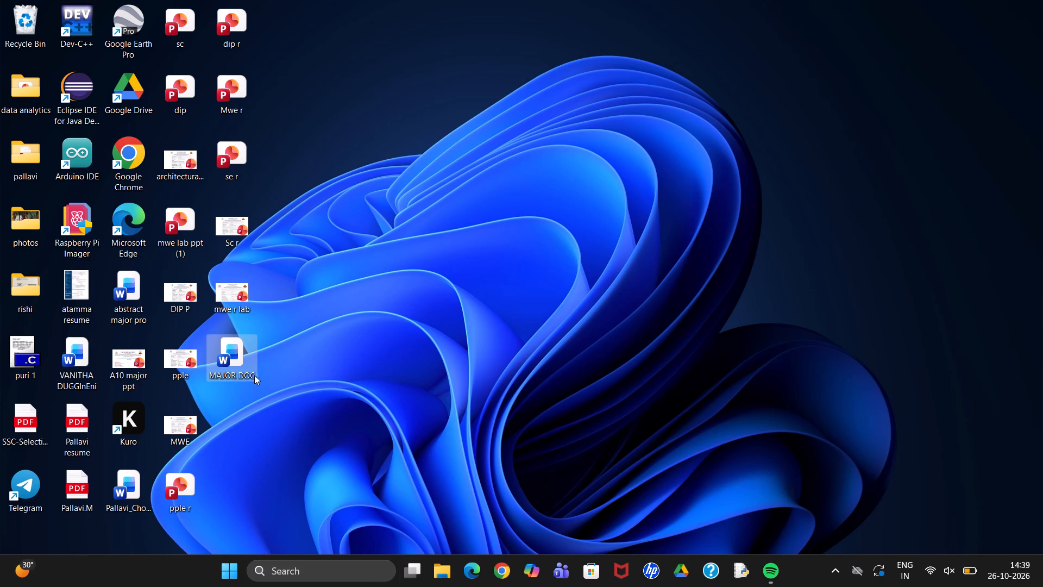
# Open the MAJOR DOC report from the Windows desktop in Word.
pyautogui.doubleClick(238, 355)
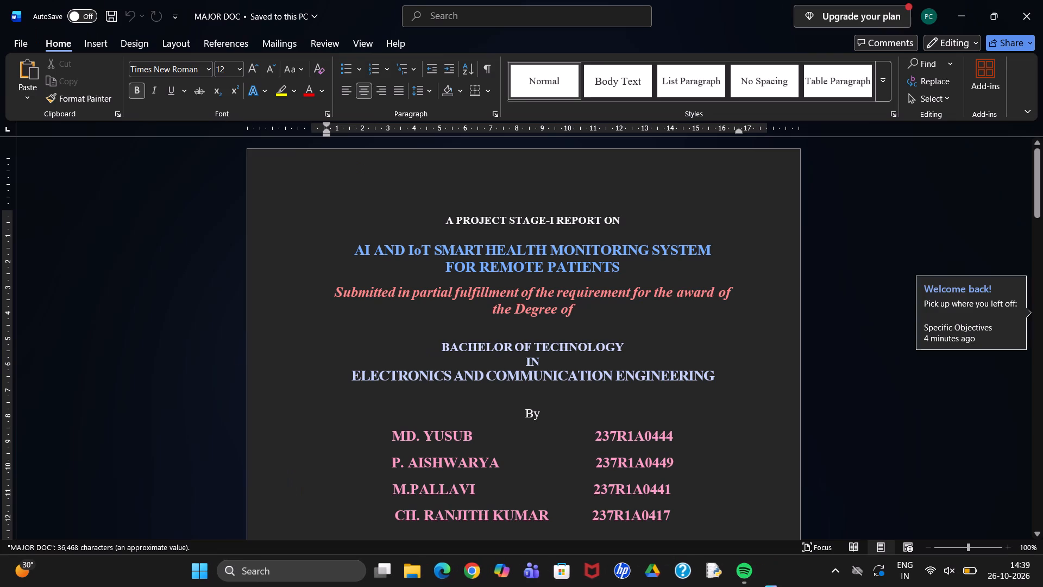
# Review the report's contents list and Chapter 1 pages, including the objectives and scope of the work, for text layout and headers.
pyautogui.scroll(-1, 238, 355)
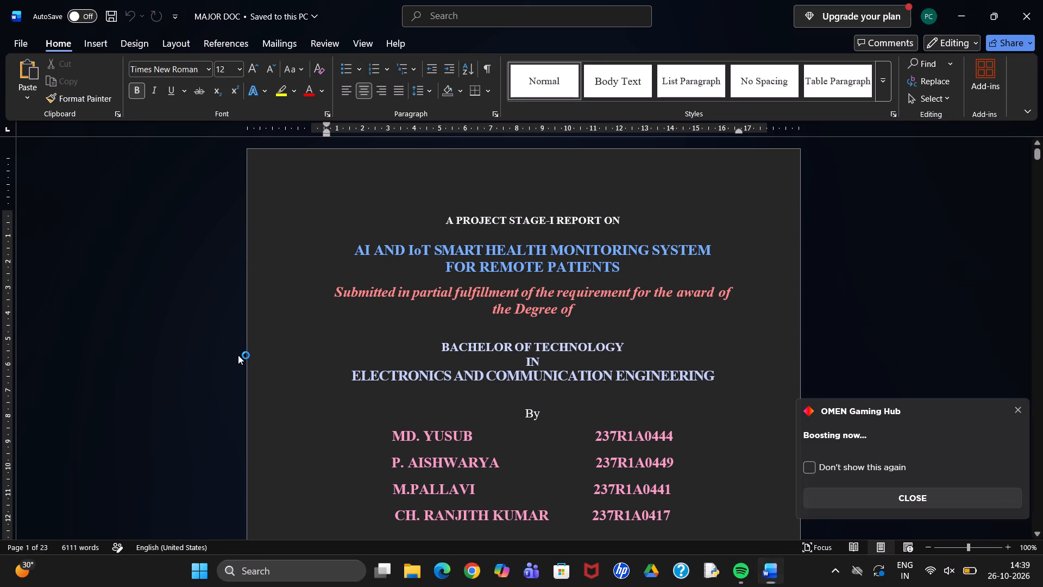
pyautogui.scroll(-4, 238, 355)
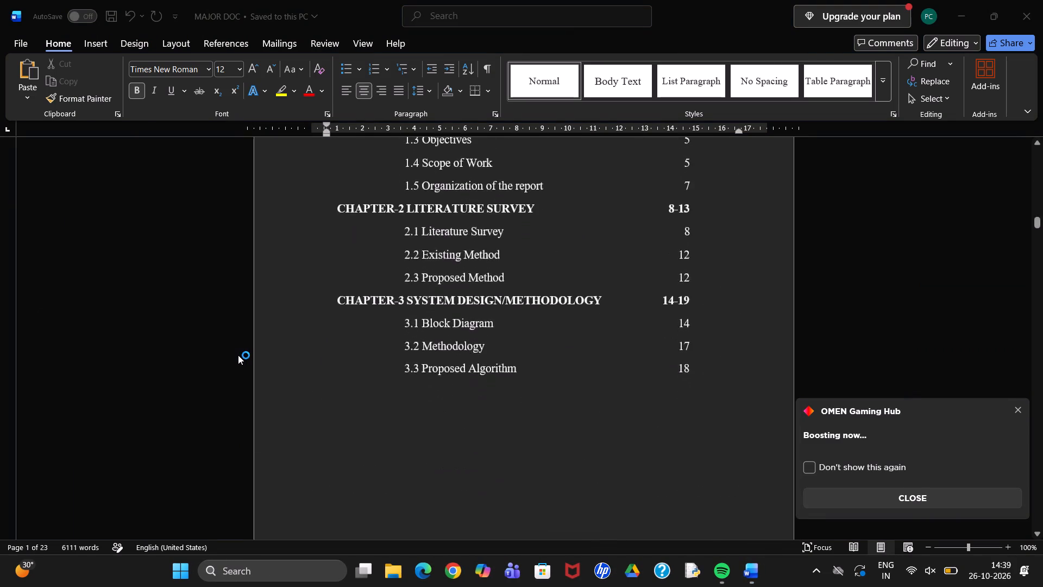
pyautogui.scroll(-4, 238, 355)
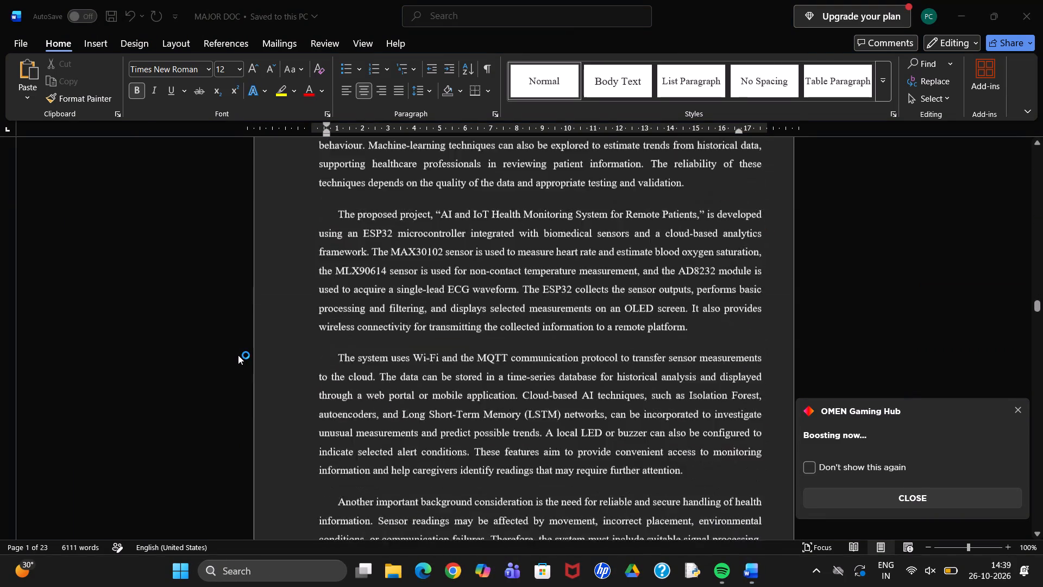
pyautogui.scroll(-14, 238, 355)
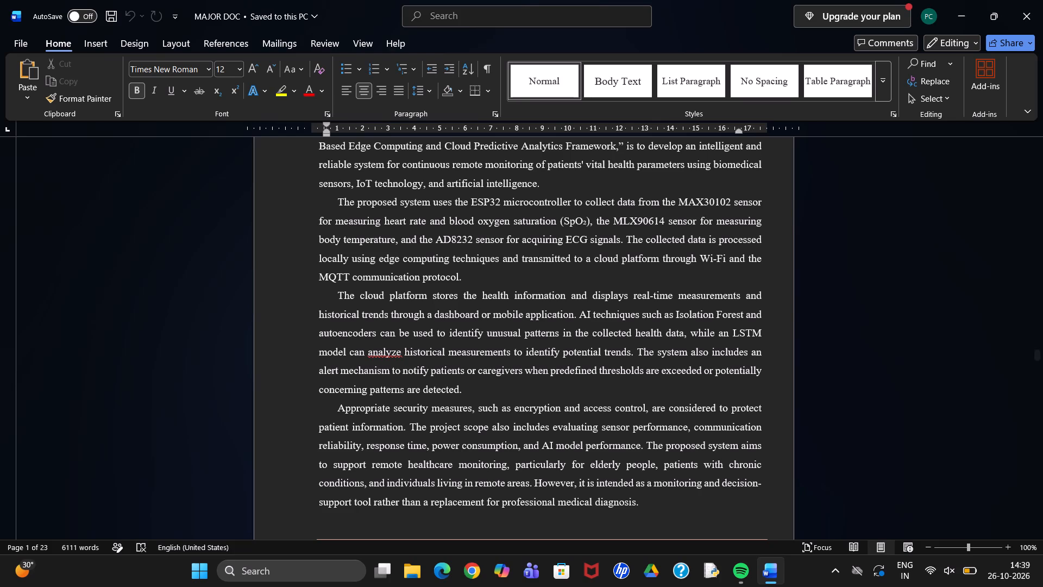
pyautogui.scroll(1, 238, 355)
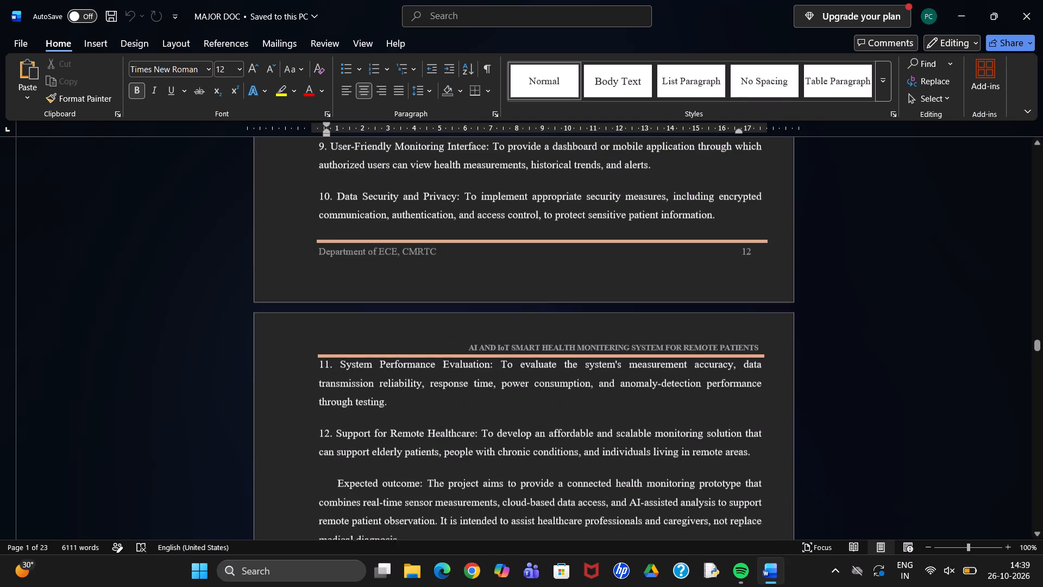
pyautogui.hscroll(1, 238, 355)
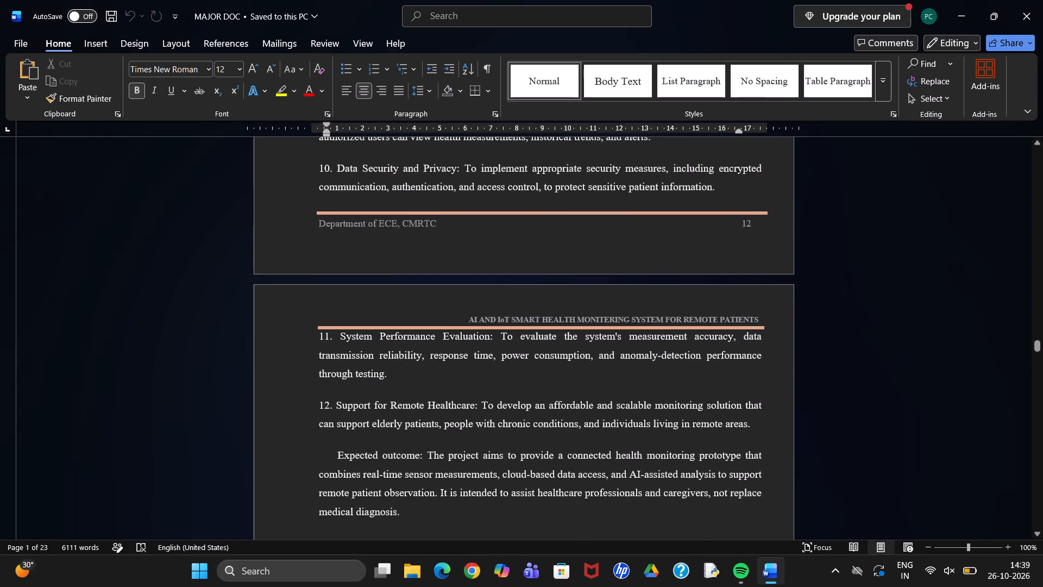
pyautogui.hscroll(1, 238, 355)
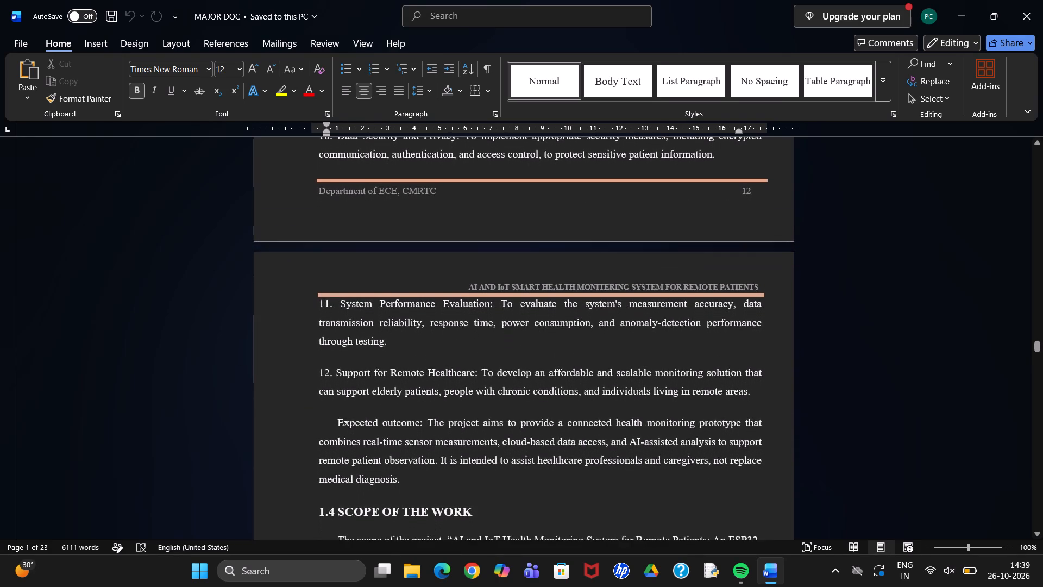
pyautogui.hscroll(1, 238, 355)
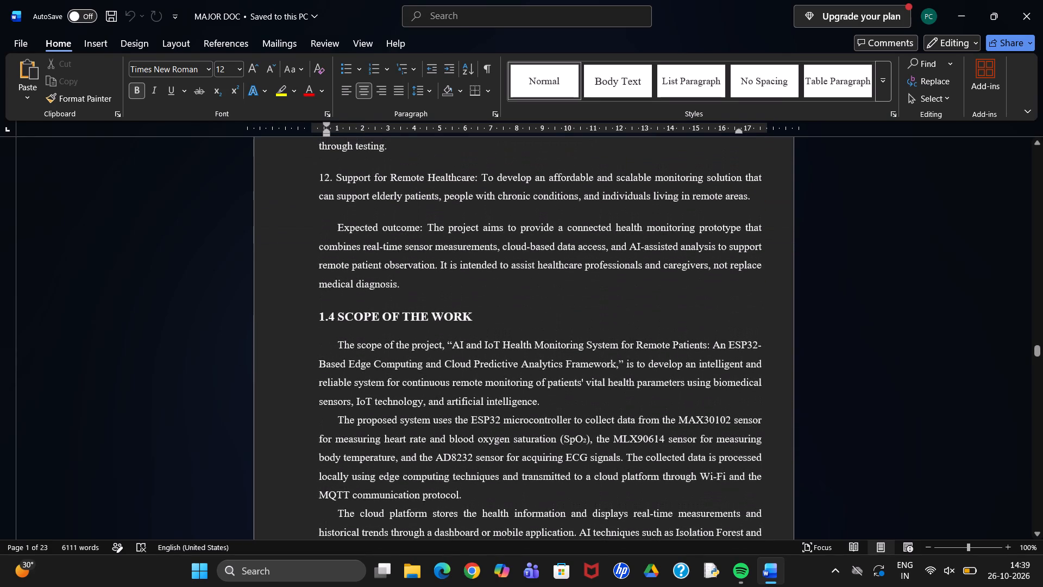
pyautogui.scroll(5, 238, 355)
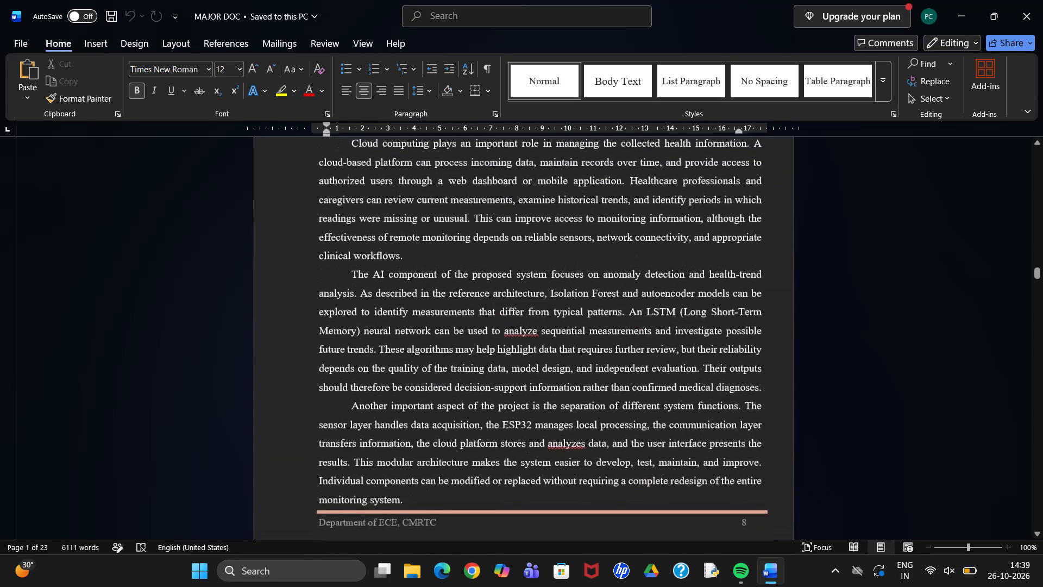
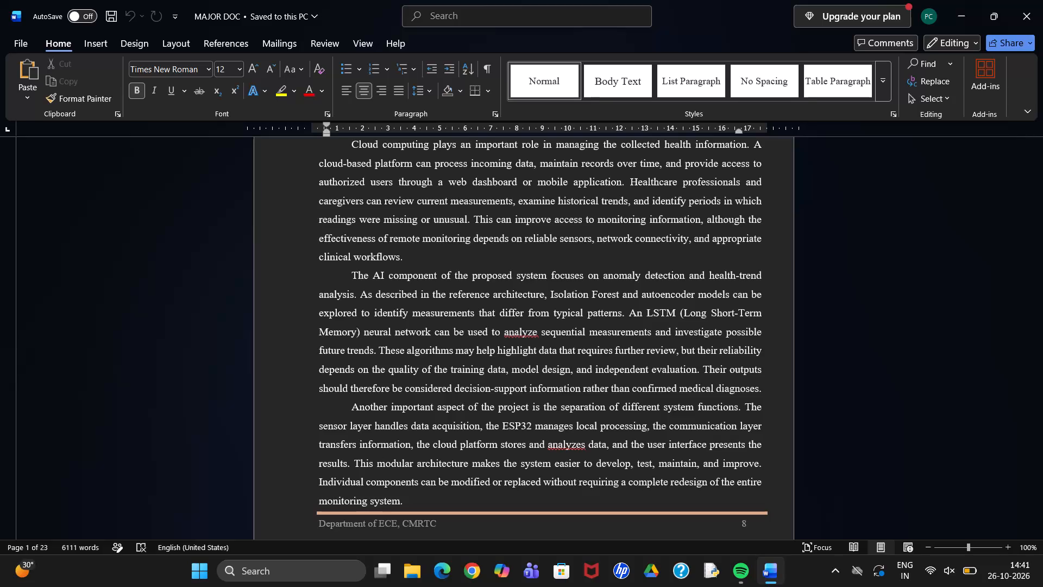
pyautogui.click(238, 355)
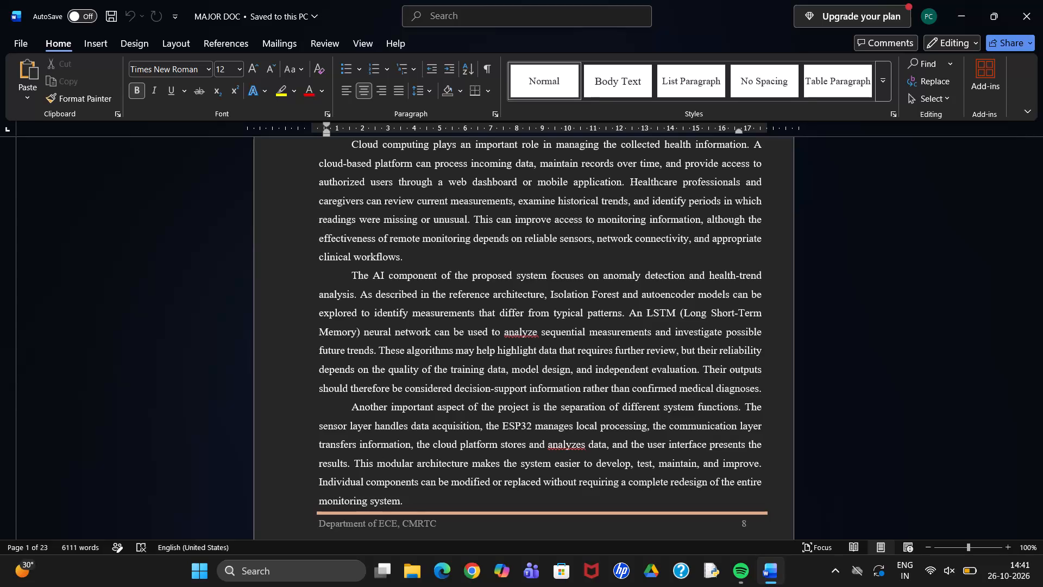
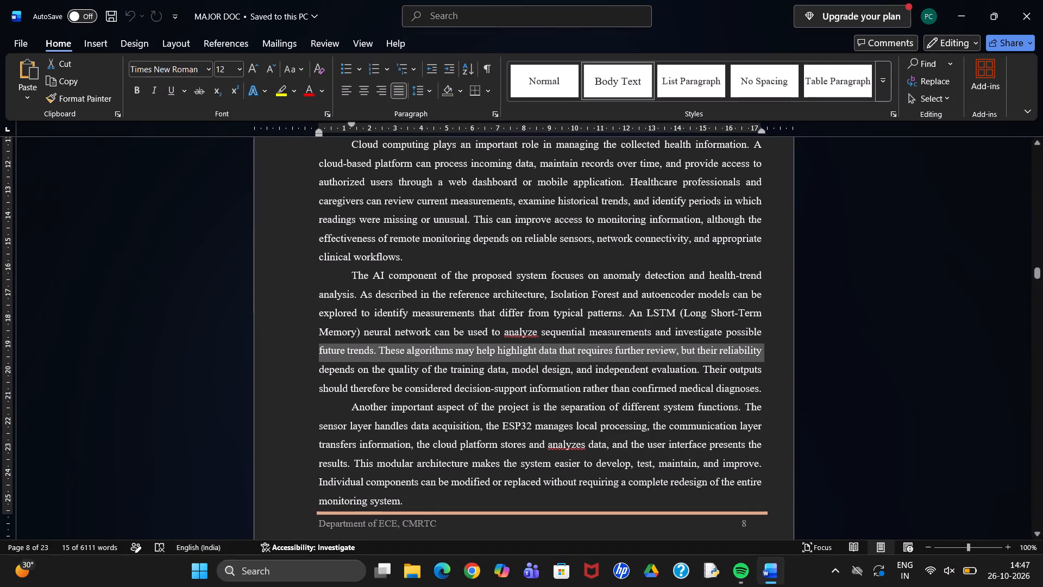
# Examine the alignment and layout of the pages from the Chapter 1 introduction through the Chapter 2 literature survey.
pyautogui.click(280, 311)
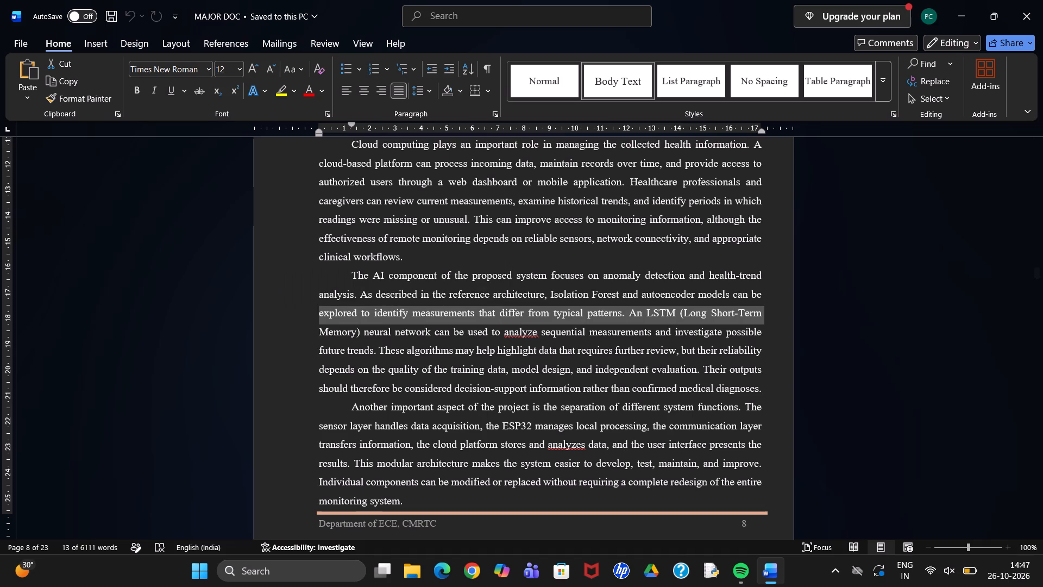
pyautogui.scroll(-1, 292, 394)
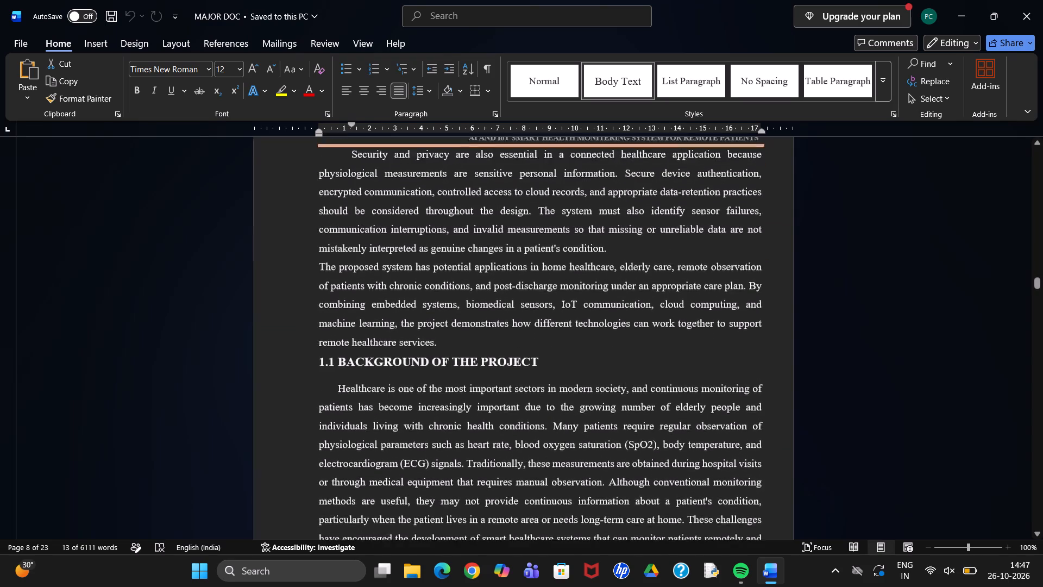
pyautogui.scroll(-2, 292, 394)
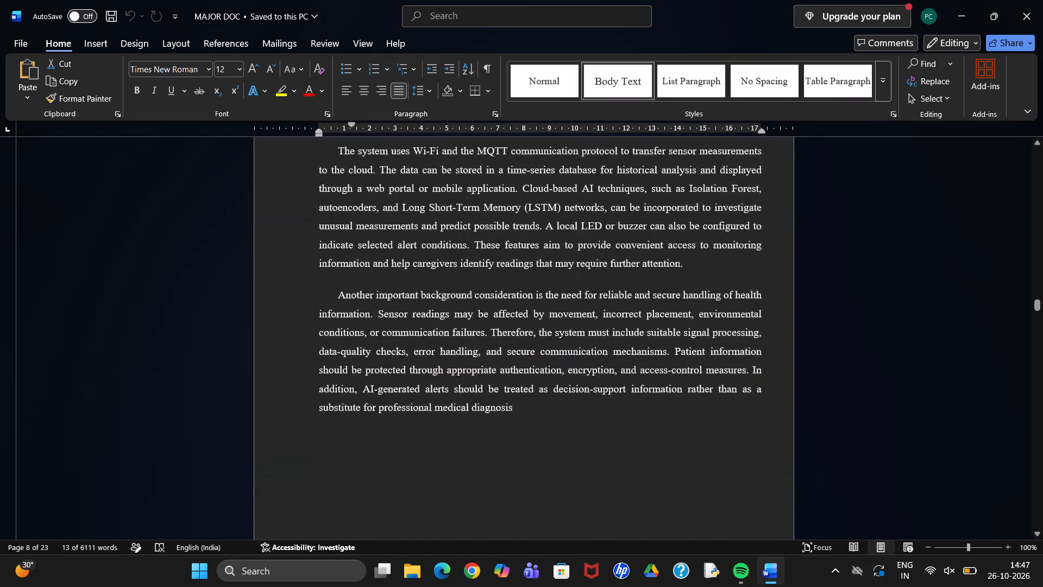
pyautogui.scroll(-3, 292, 394)
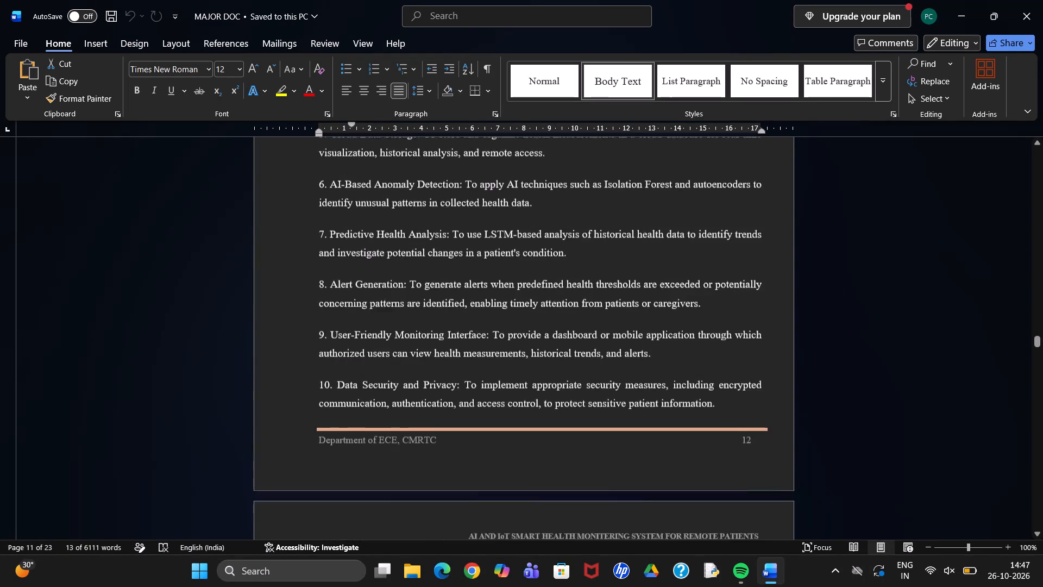
pyautogui.scroll(-1, 292, 394)
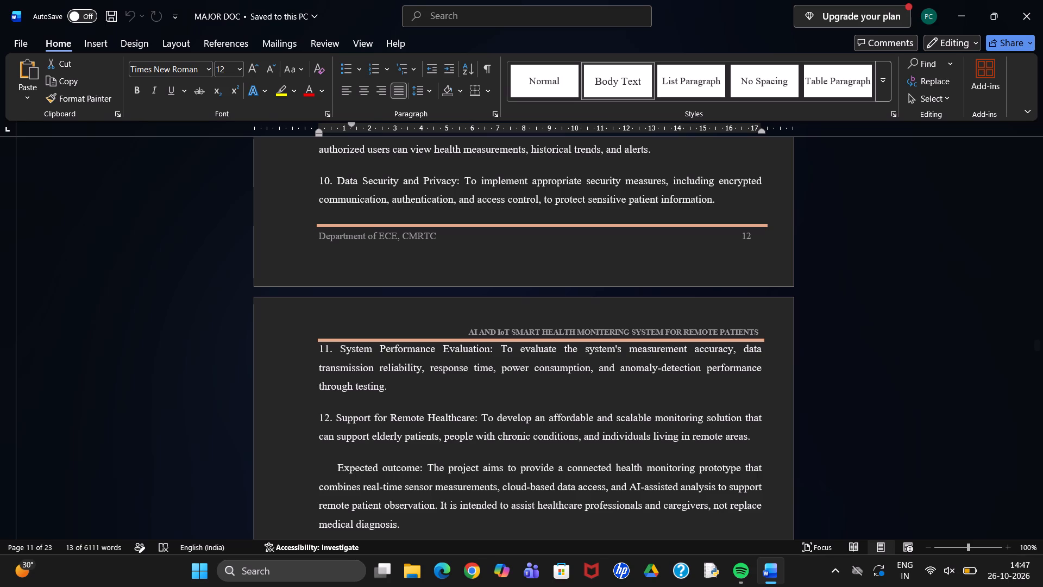
pyautogui.scroll(-1, 292, 394)
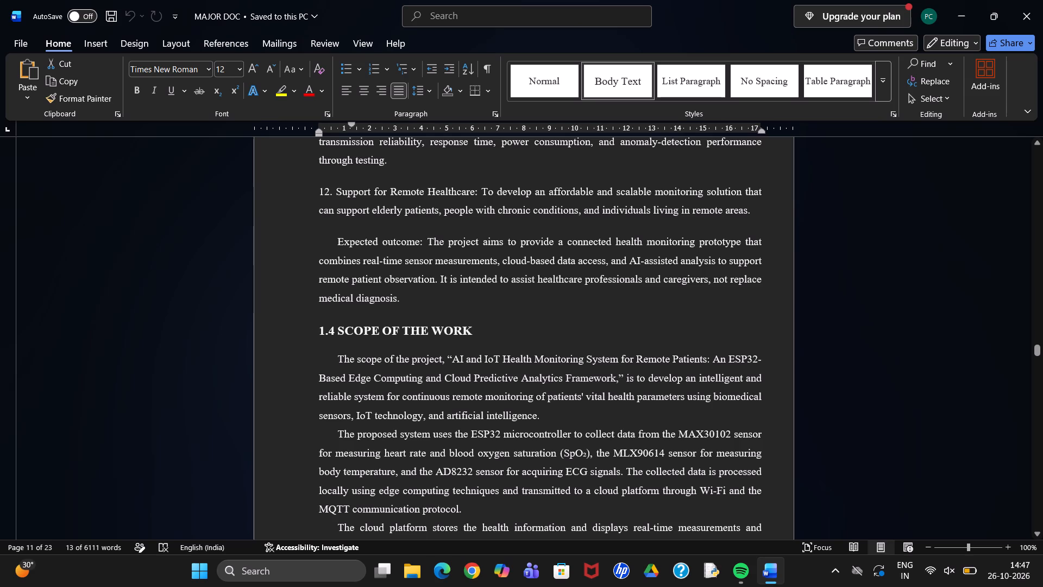
pyautogui.scroll(-2, 334, 369)
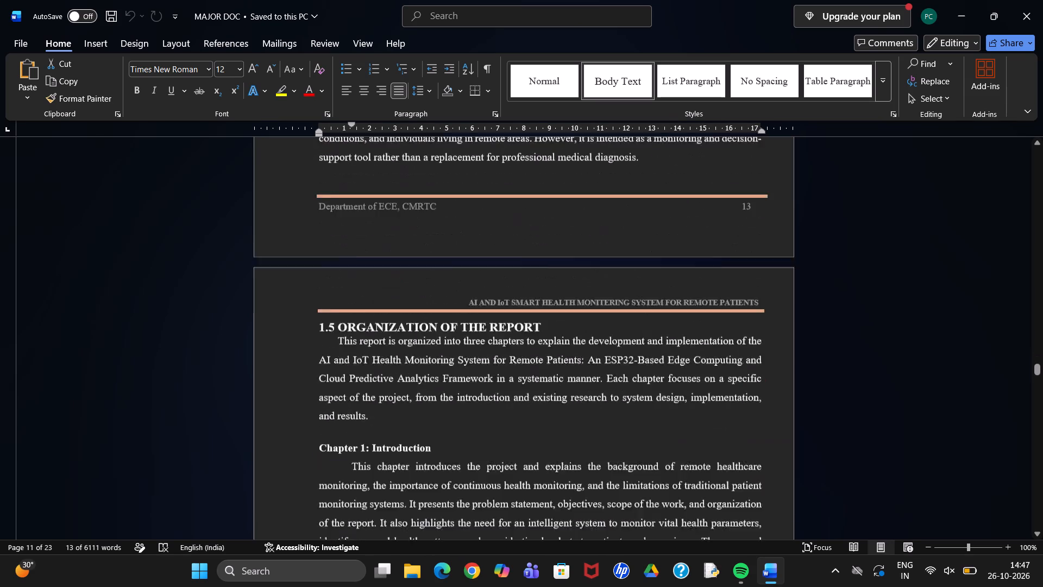
pyautogui.scroll(-3, 334, 369)
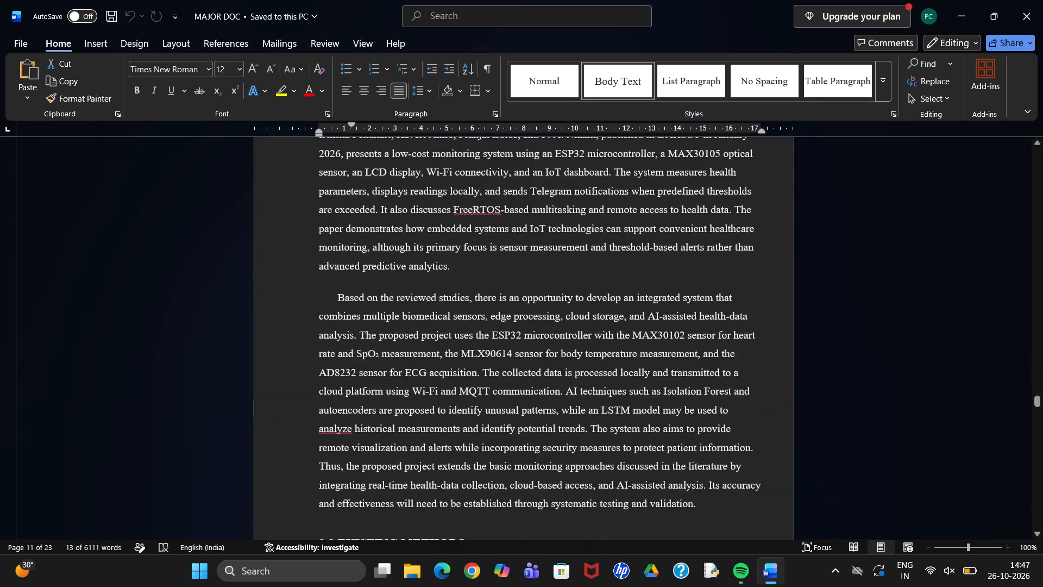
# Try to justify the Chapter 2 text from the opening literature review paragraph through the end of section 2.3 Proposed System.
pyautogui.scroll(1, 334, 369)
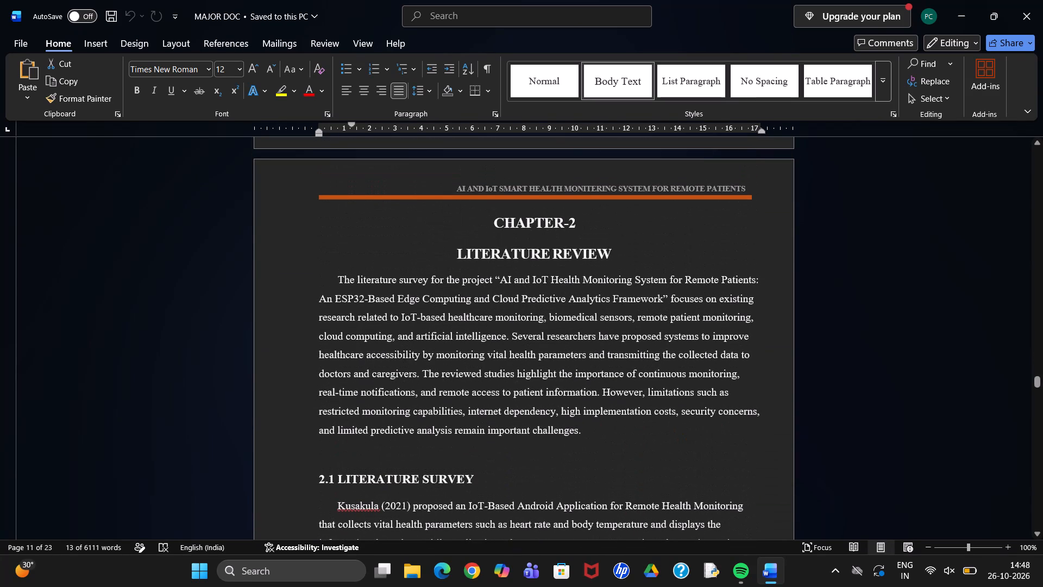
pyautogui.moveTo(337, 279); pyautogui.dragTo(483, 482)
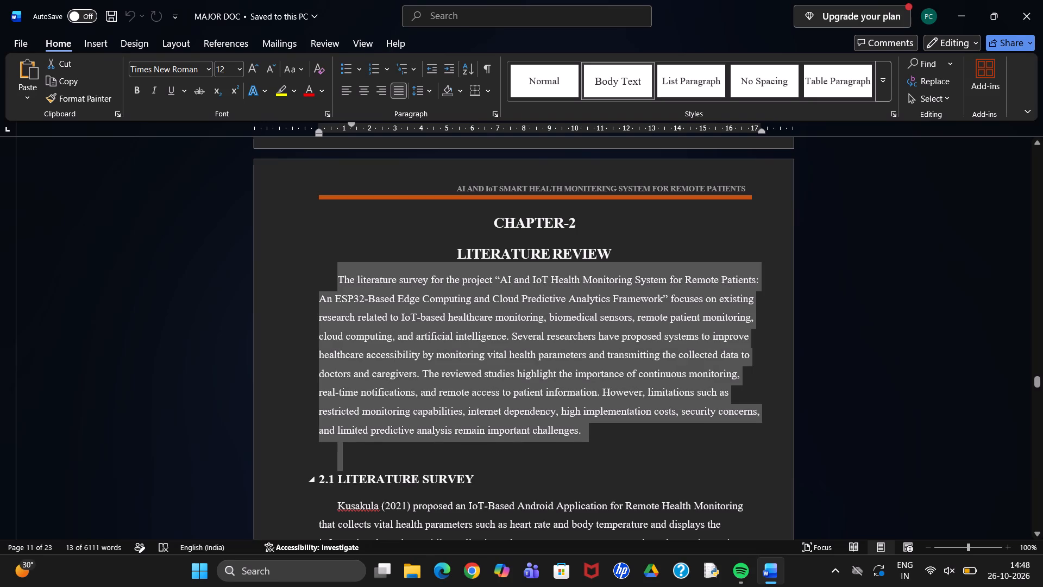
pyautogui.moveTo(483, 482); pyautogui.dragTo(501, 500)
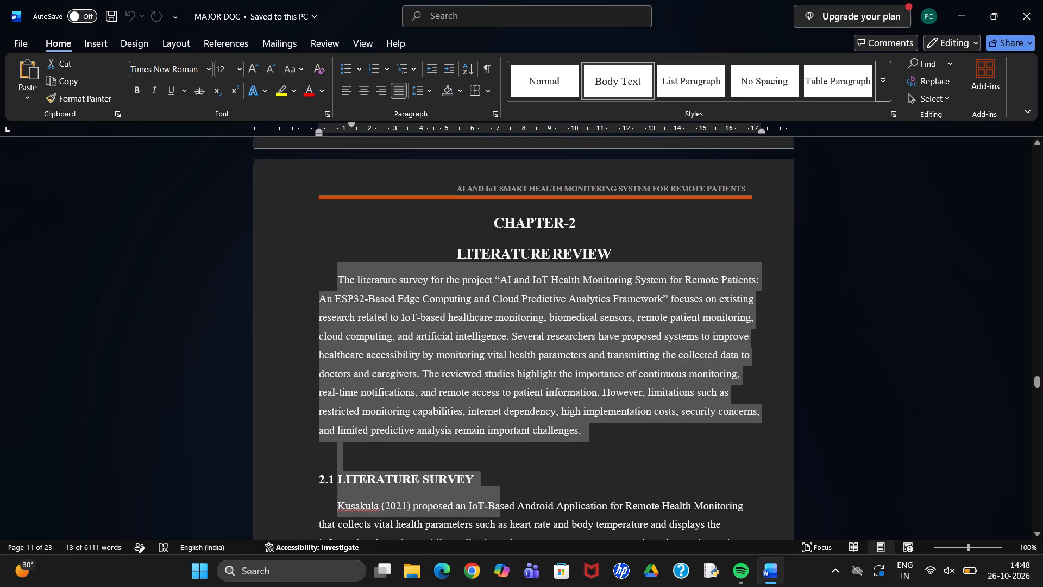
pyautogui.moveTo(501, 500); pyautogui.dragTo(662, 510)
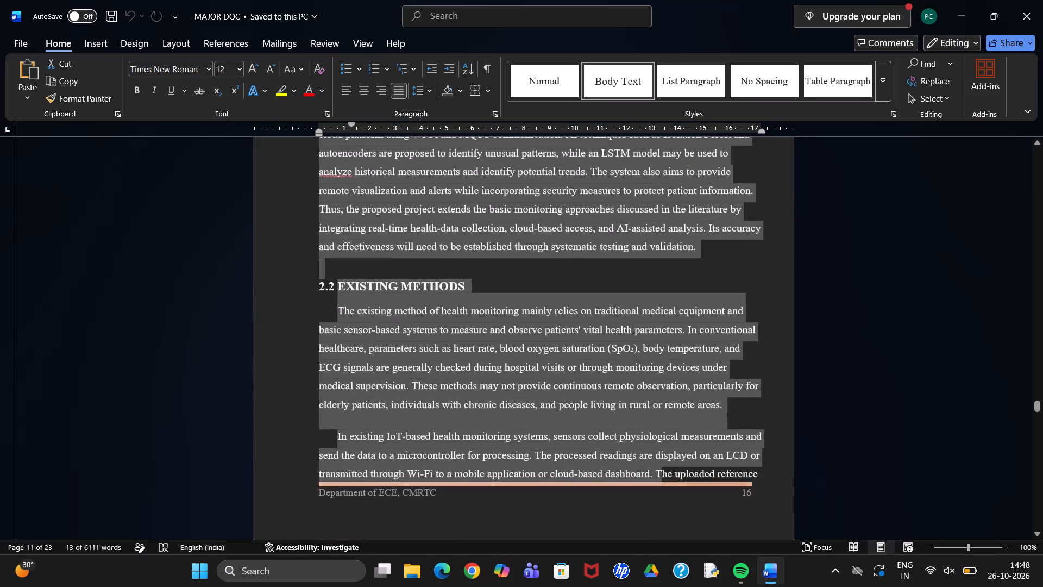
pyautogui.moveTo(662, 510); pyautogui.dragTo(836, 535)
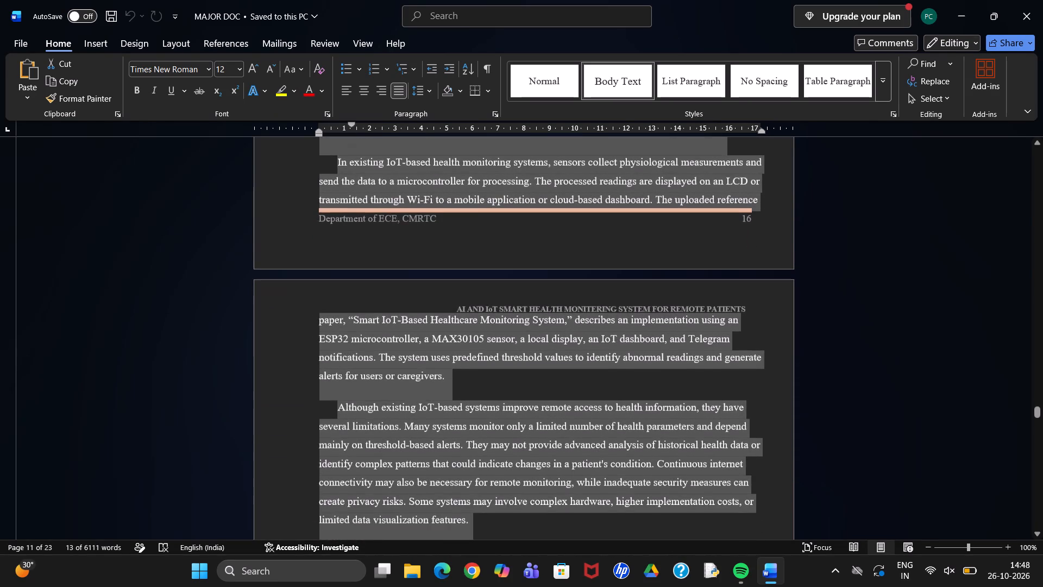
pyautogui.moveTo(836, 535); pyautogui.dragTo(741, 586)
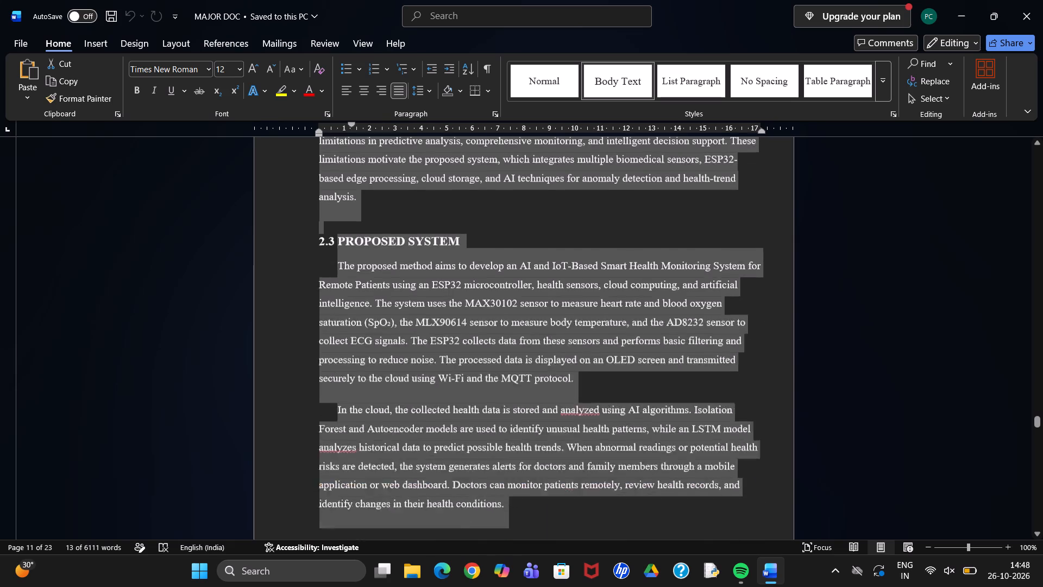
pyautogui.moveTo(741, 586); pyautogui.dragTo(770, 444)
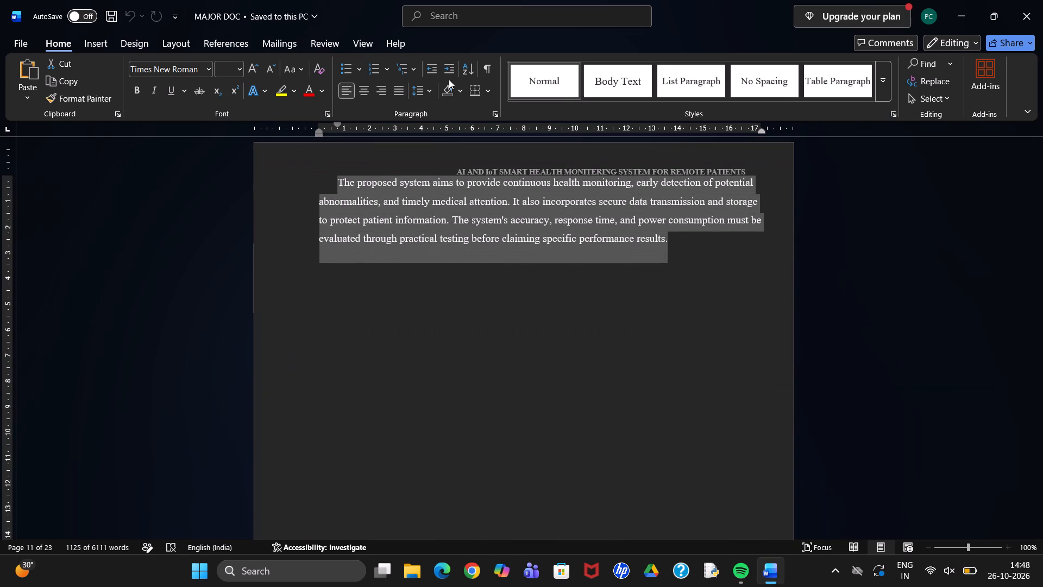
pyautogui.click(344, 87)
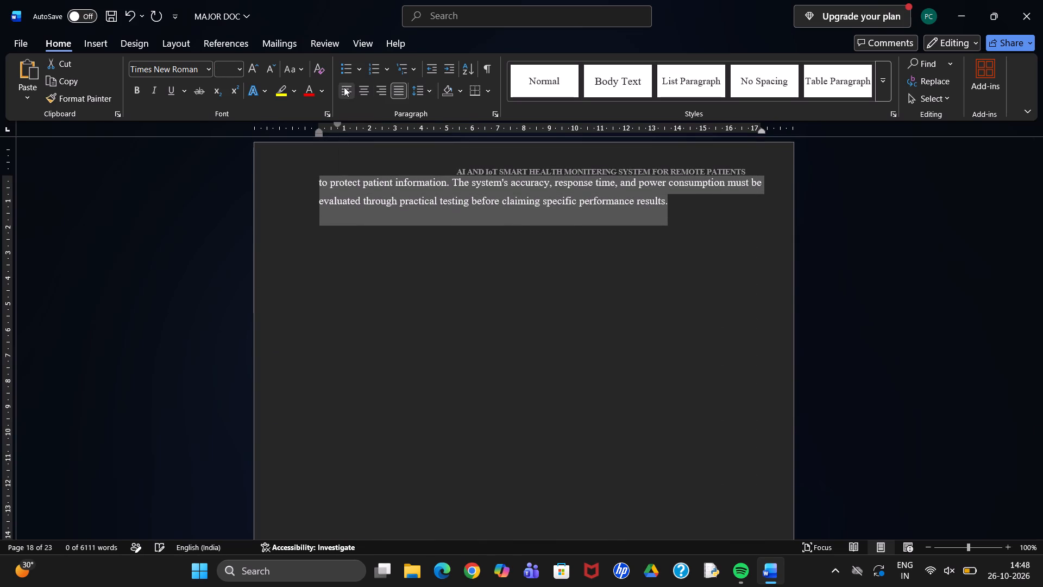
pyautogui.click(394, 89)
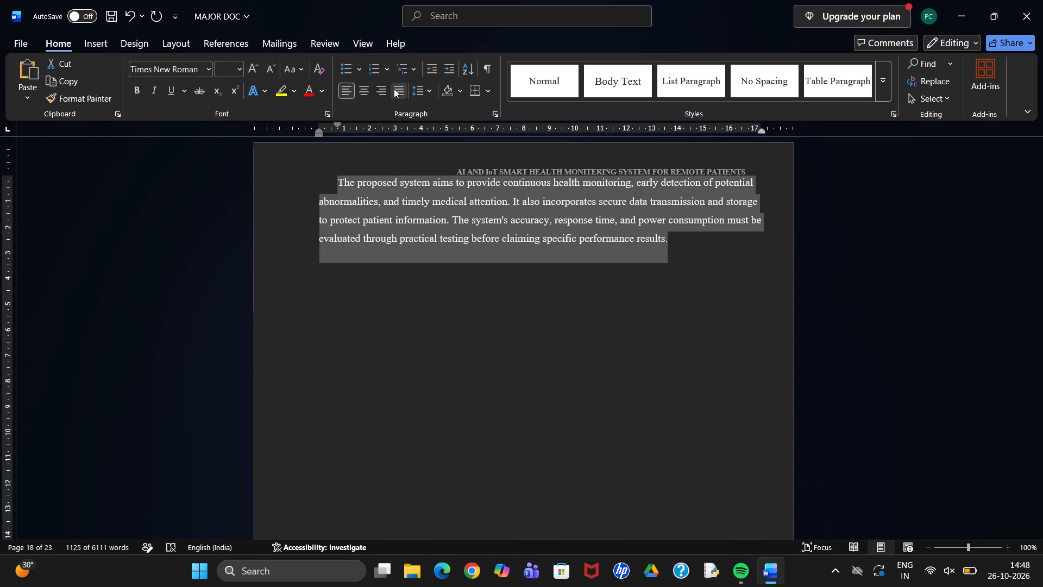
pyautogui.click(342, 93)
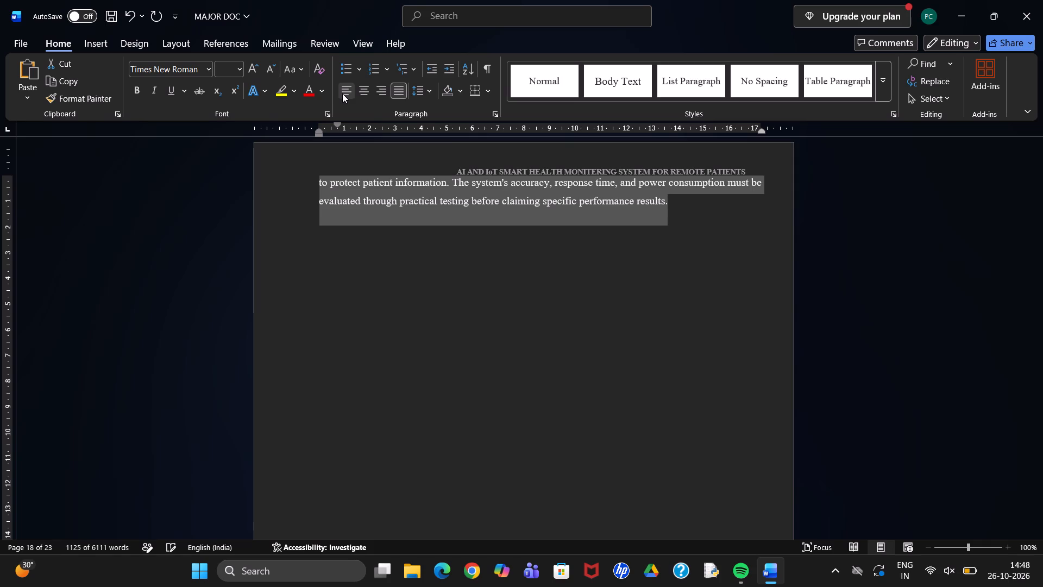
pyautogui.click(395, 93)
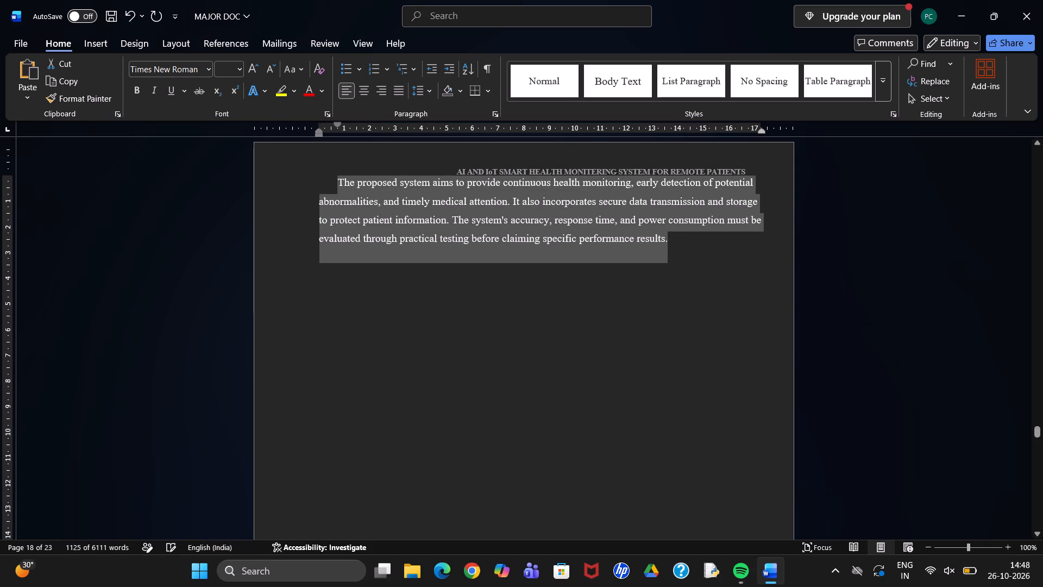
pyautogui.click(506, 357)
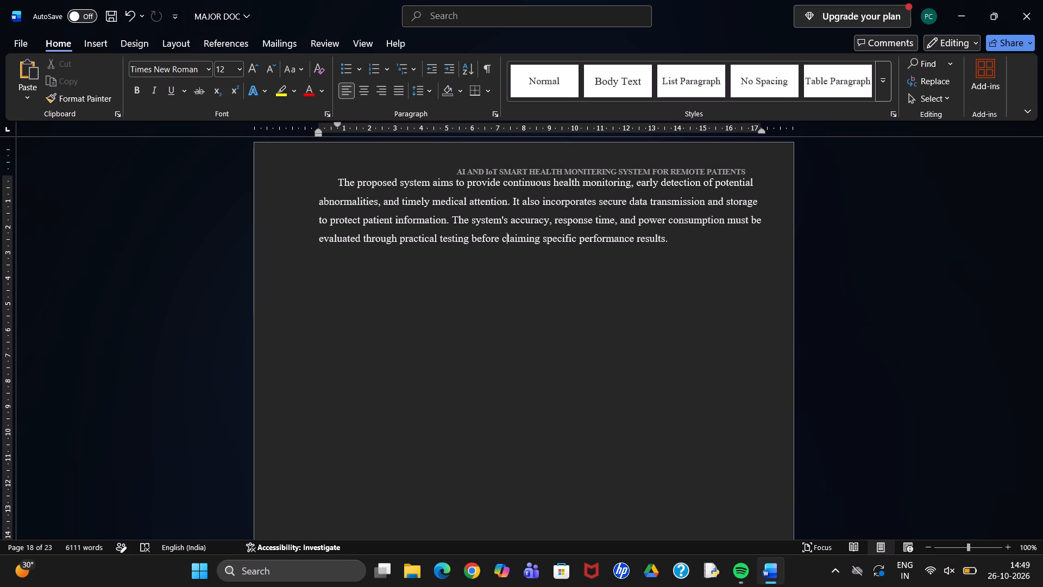
# Examine the paragraph alignment from the end of section 2.3 back to the Chapter 1 objectives.
pyautogui.scroll(2, 506, 357)
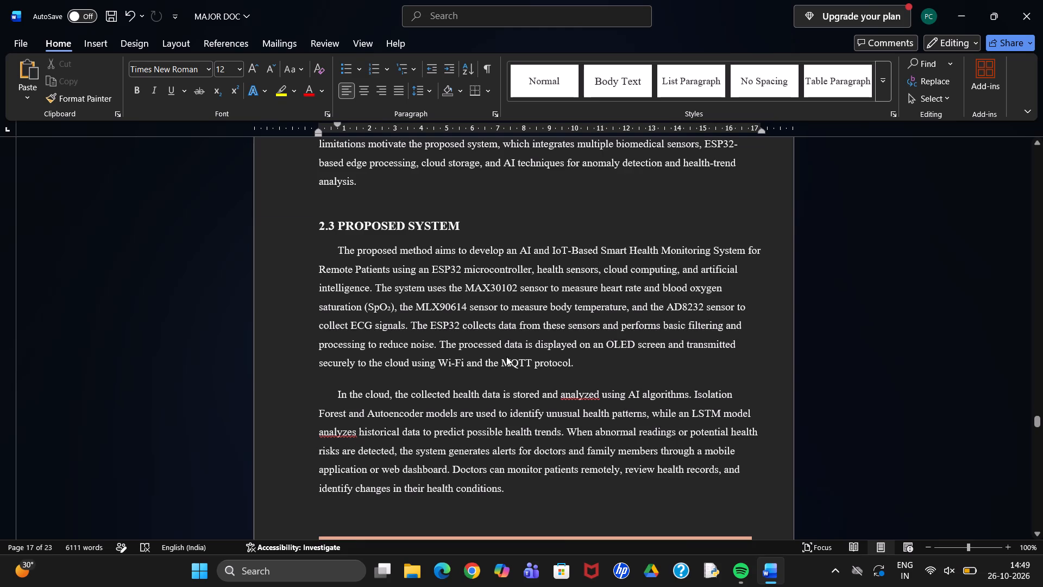
pyautogui.scroll(1, 506, 357)
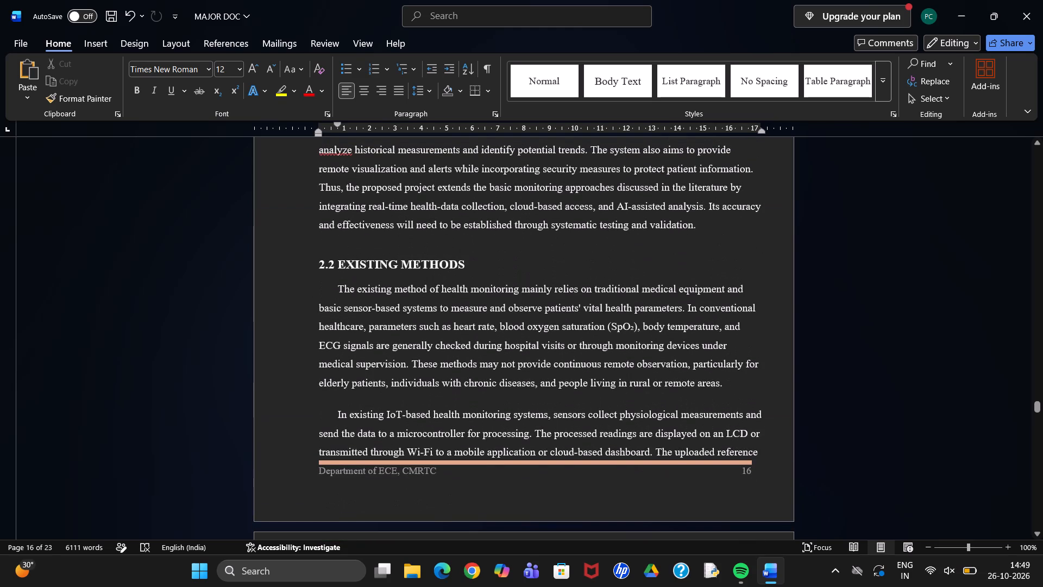
pyautogui.scroll(1, 506, 357)
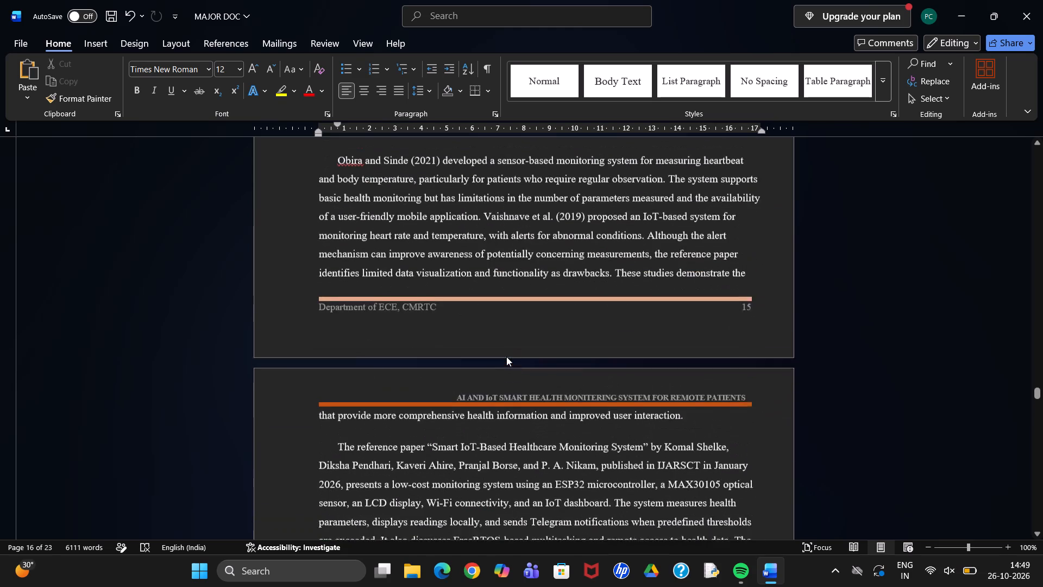
pyautogui.scroll(1, 506, 357)
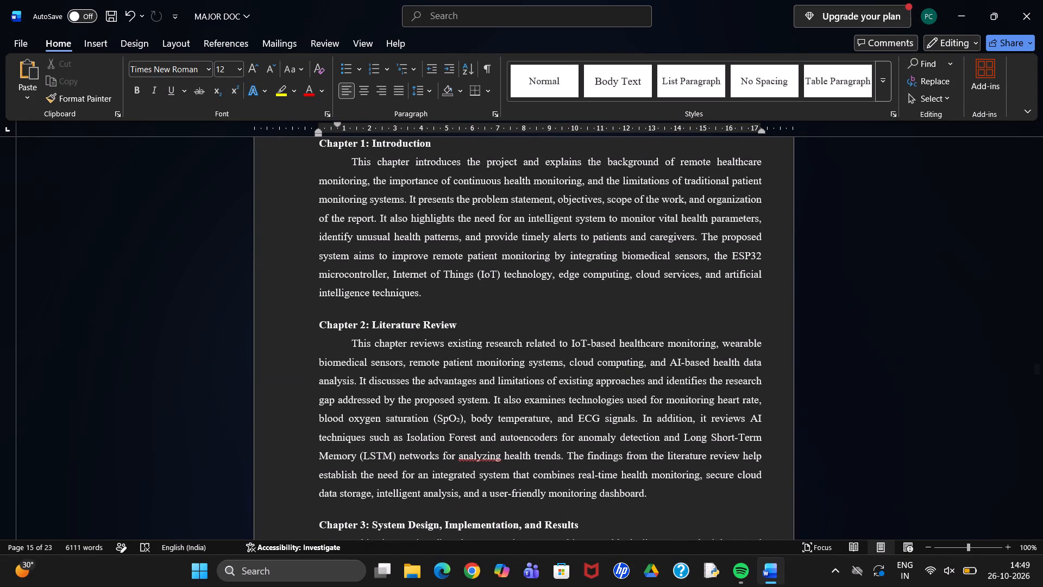
pyautogui.scroll(1, 506, 357)
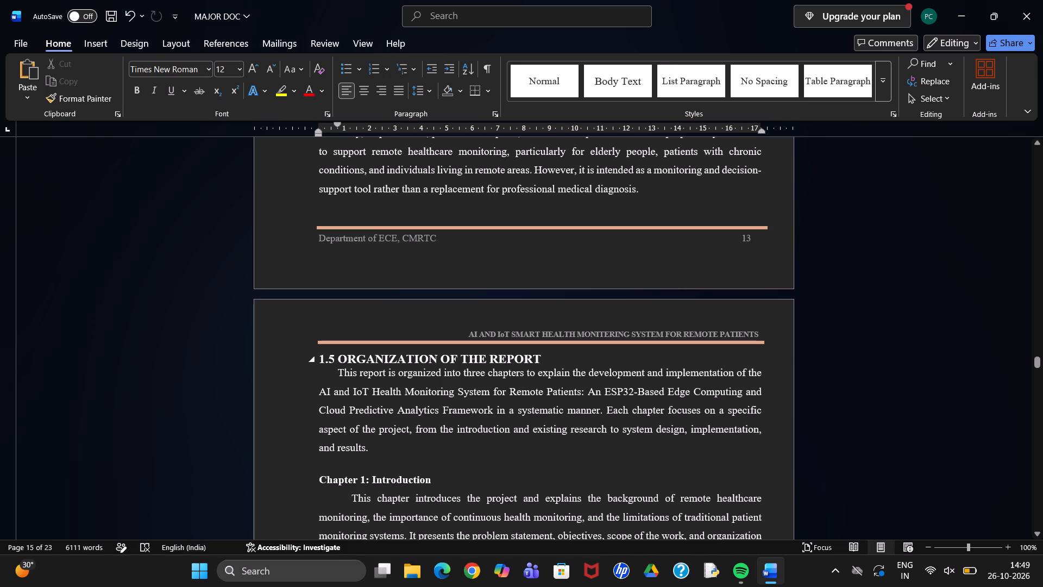
pyautogui.scroll(3, 451, 379)
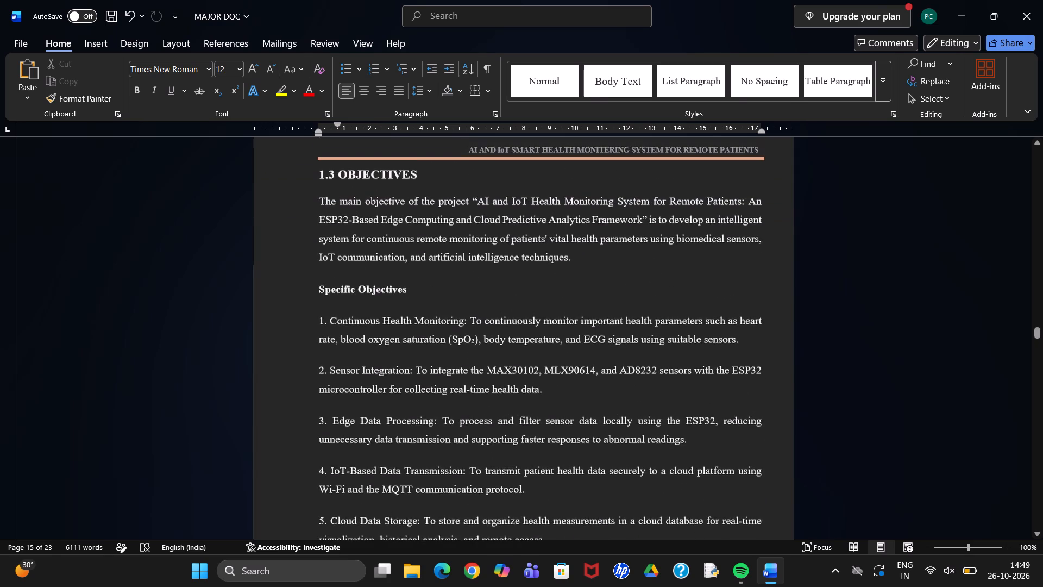
pyautogui.scroll(1, 451, 379)
# Justify the Chapter 2 text from the opening literature review paragraph through the second paragraph of section 2.2 Existing Methods.
pyautogui.scroll(-3, 451, 379)
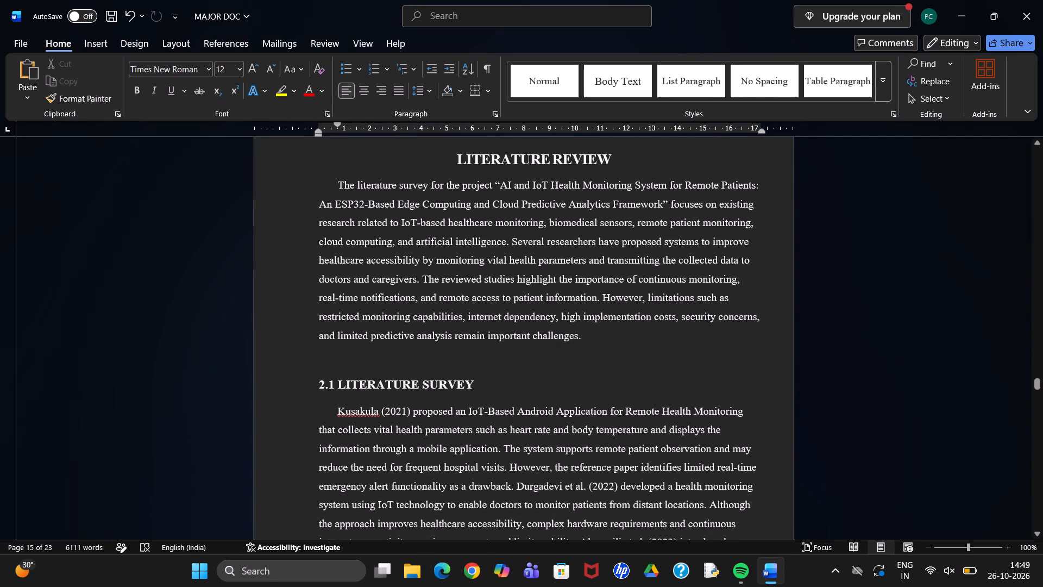
pyautogui.moveTo(337, 187); pyautogui.dragTo(579, 544)
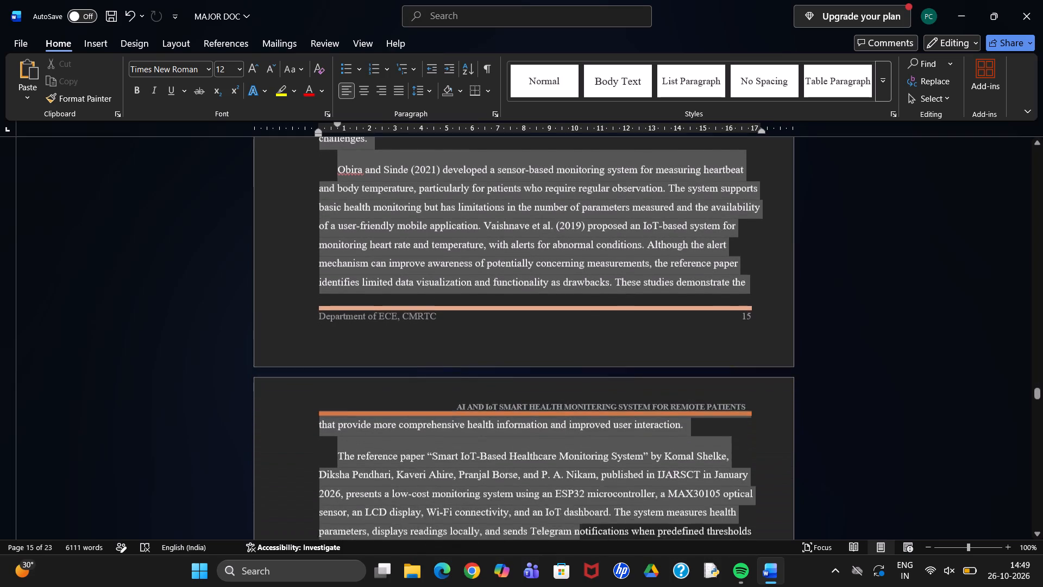
pyautogui.moveTo(579, 544); pyautogui.dragTo(637, 556)
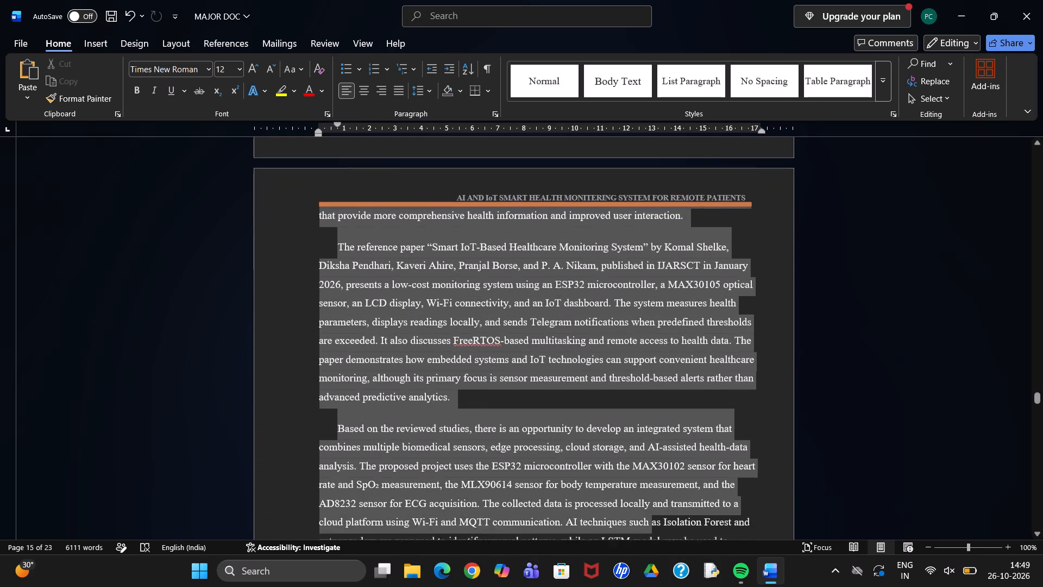
pyautogui.moveTo(637, 556); pyautogui.dragTo(785, 327)
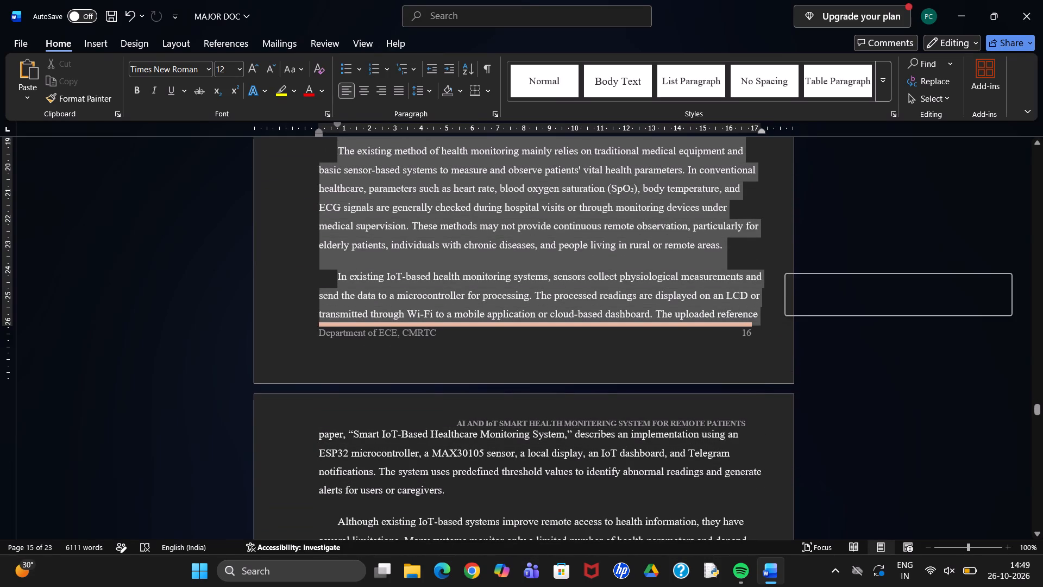
pyautogui.click(345, 83)
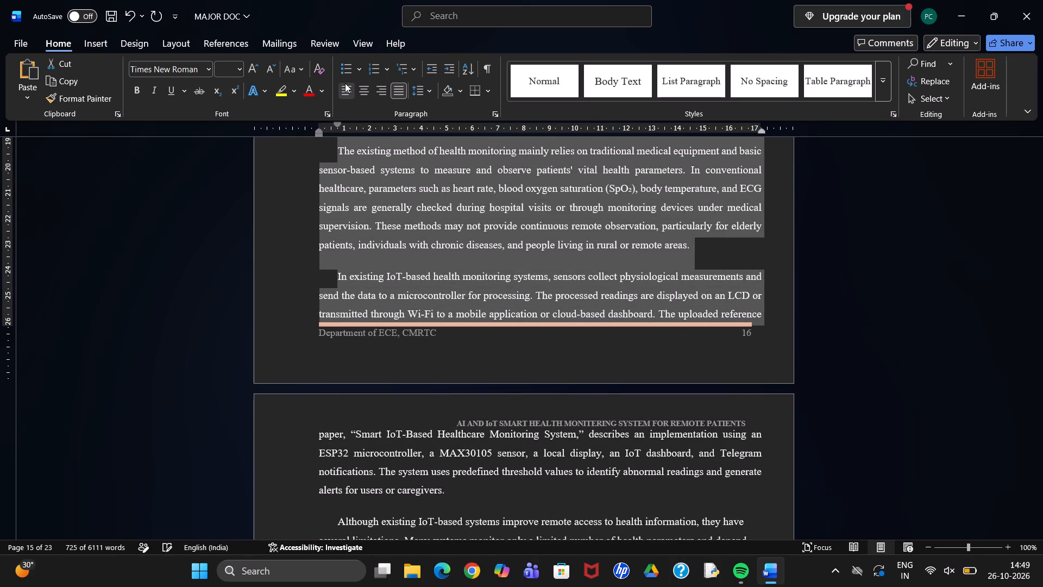
pyautogui.click(395, 91)
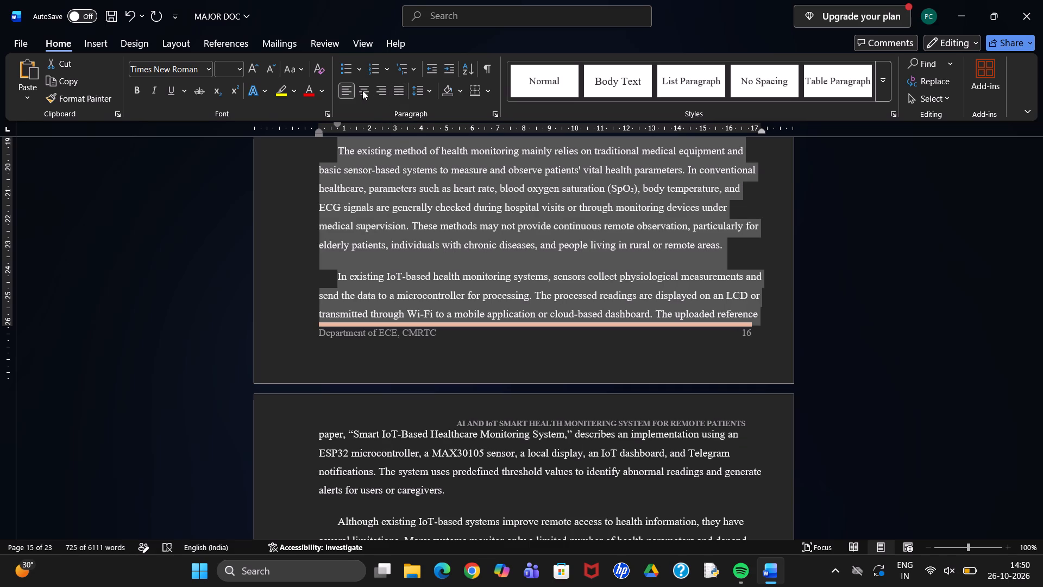
pyautogui.click(342, 93)
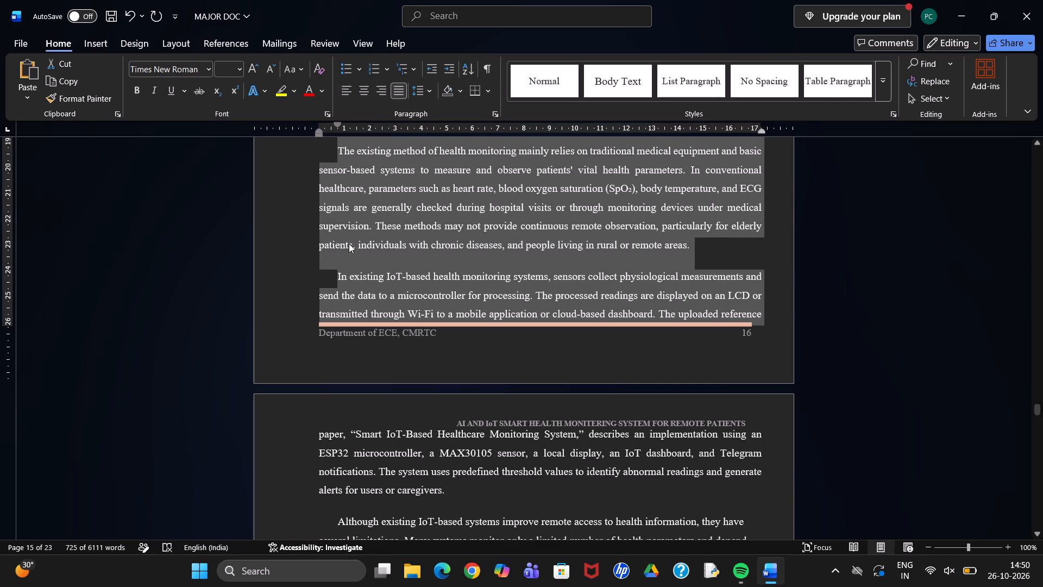
pyautogui.click(353, 339)
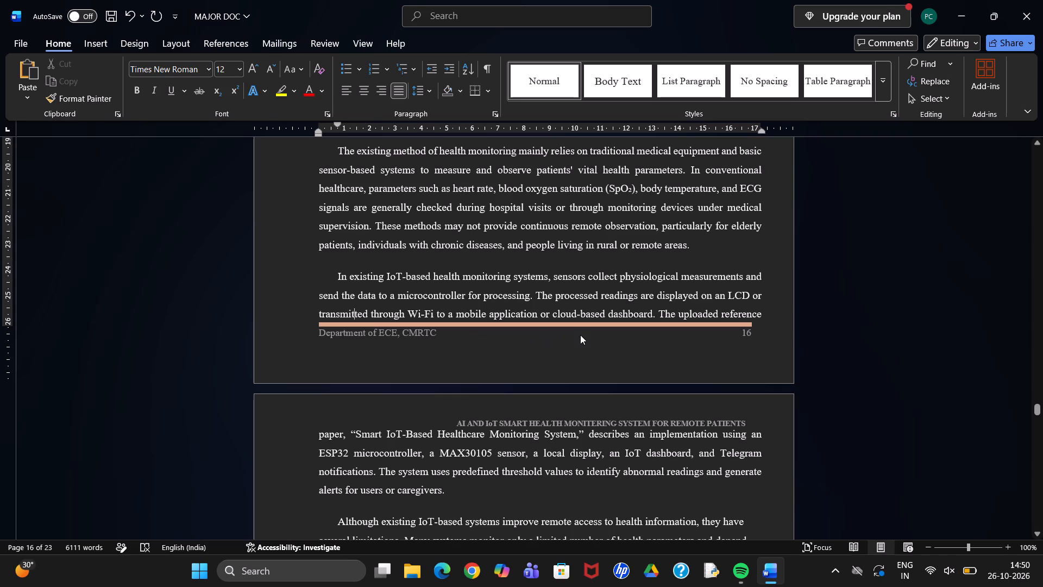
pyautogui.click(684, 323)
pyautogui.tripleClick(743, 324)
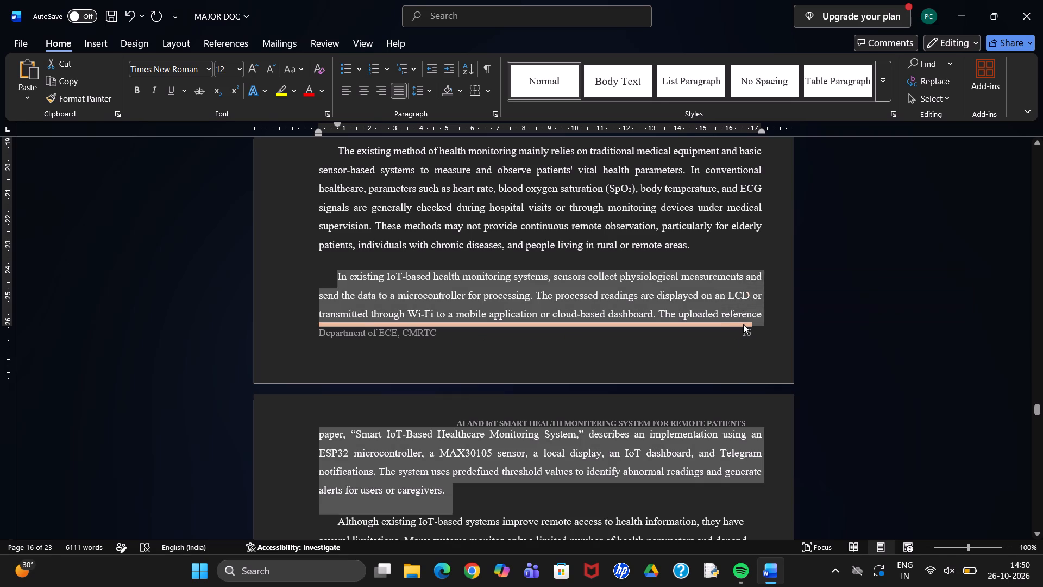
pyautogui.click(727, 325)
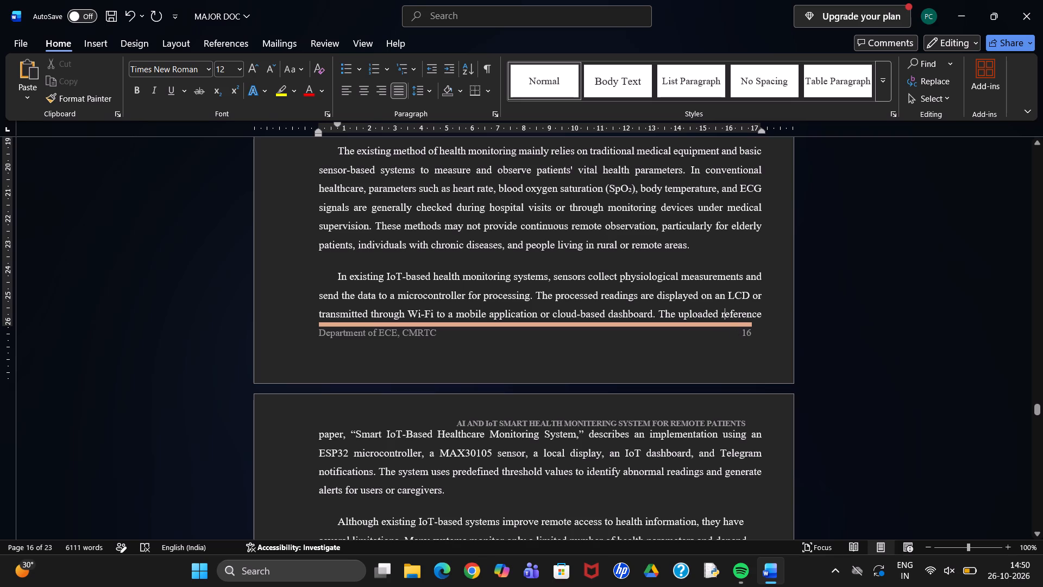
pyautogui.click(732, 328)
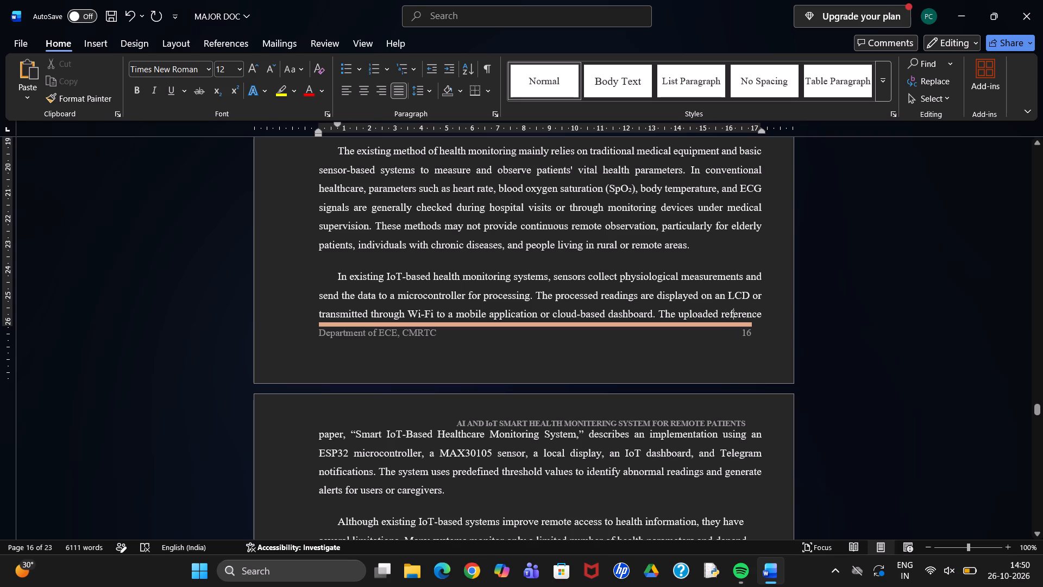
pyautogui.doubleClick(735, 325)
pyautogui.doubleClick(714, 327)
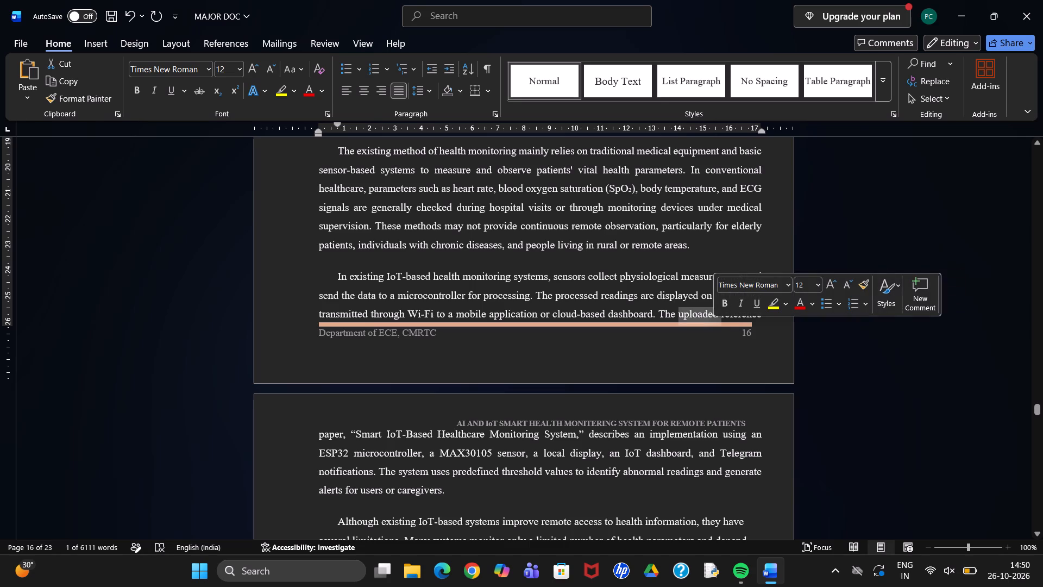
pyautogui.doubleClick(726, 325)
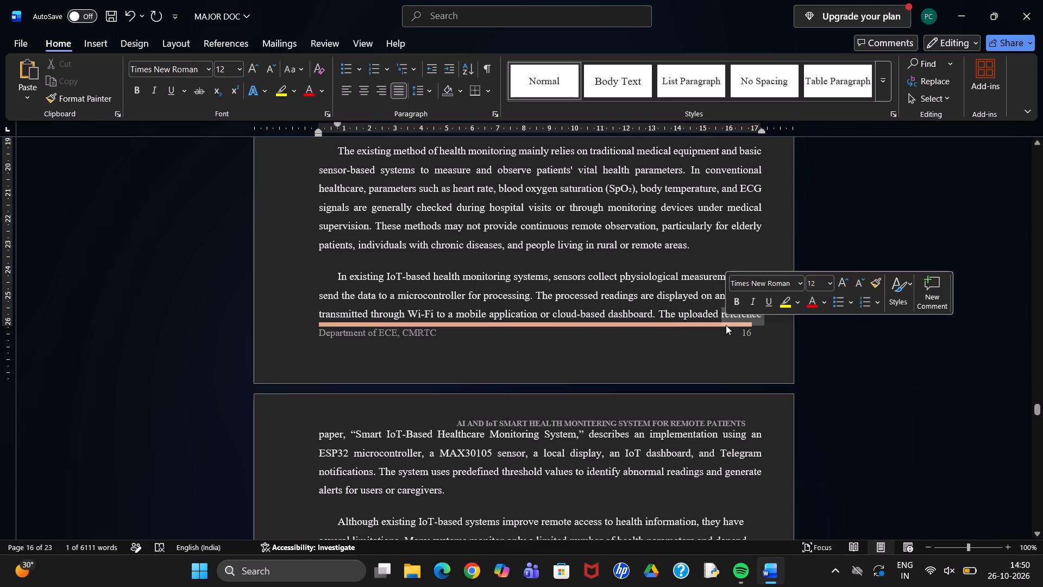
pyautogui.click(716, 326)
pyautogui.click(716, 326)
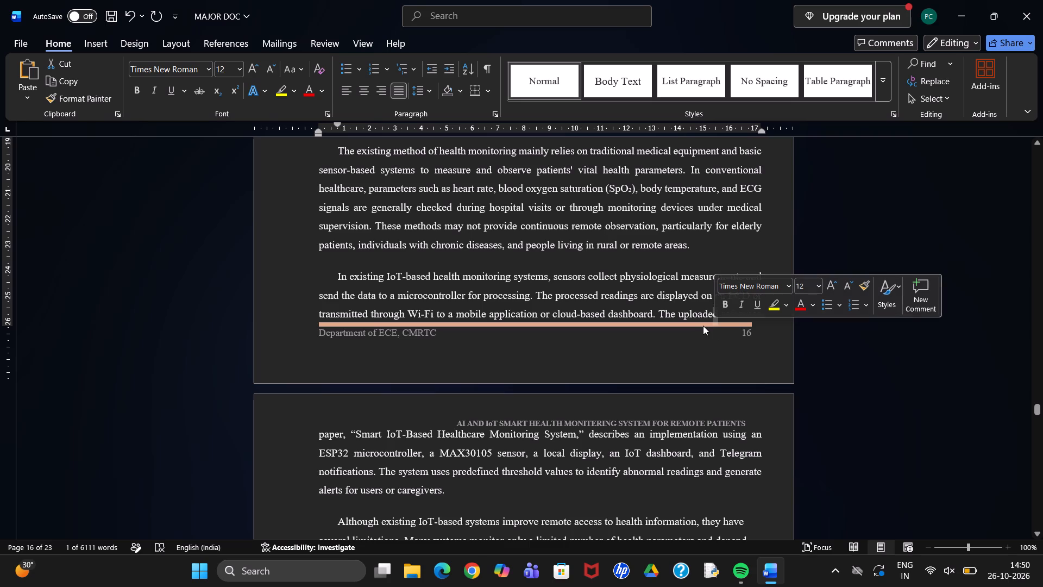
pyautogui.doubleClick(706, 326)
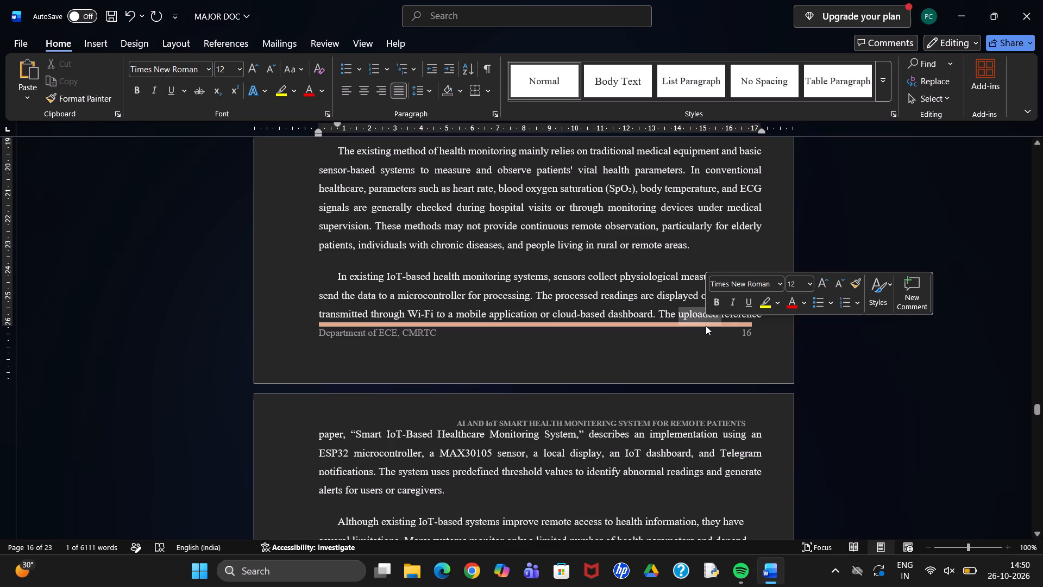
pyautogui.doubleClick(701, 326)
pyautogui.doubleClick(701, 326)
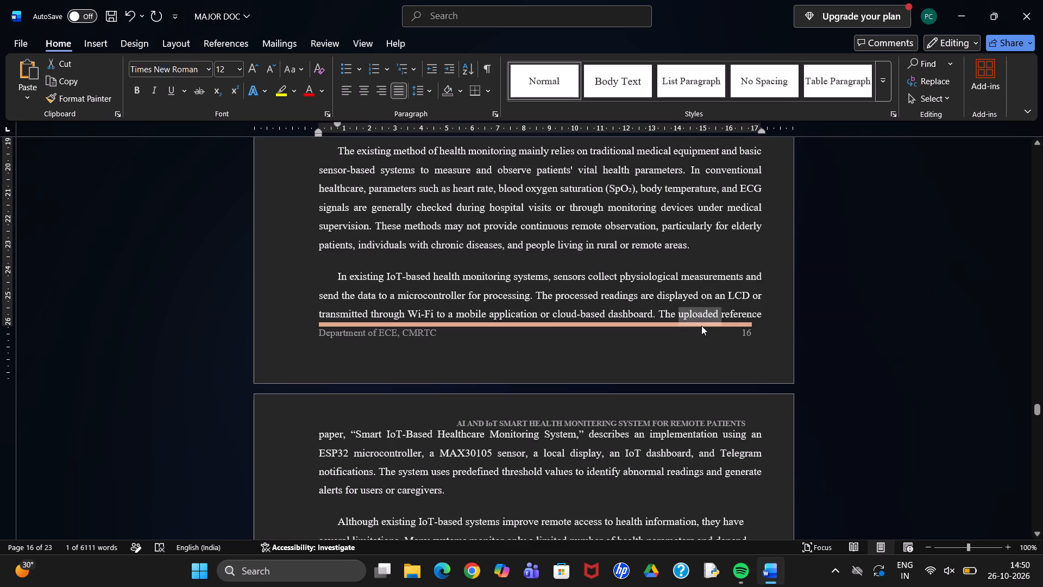
# Open the page 16 footer for editing and lengthen its orange line to just past the body text's right margin.
pyautogui.doubleClick(356, 324)
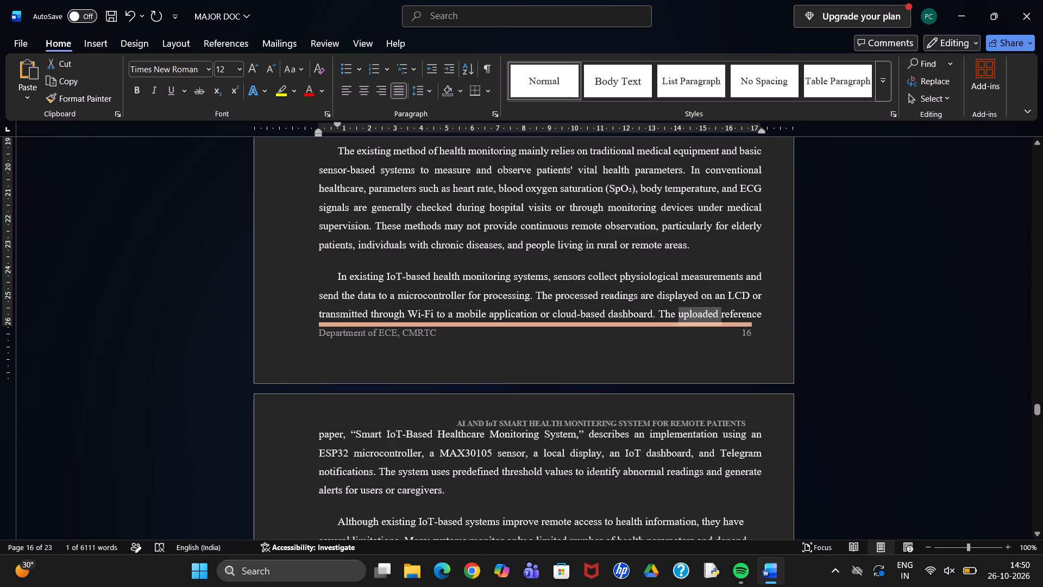
pyautogui.tripleClick(355, 328)
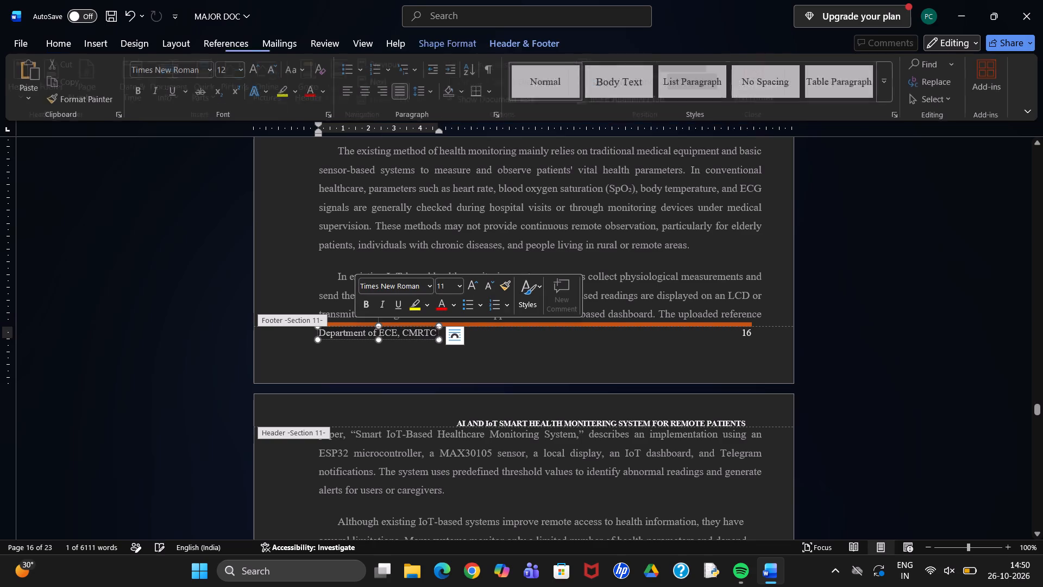
pyautogui.click(507, 329)
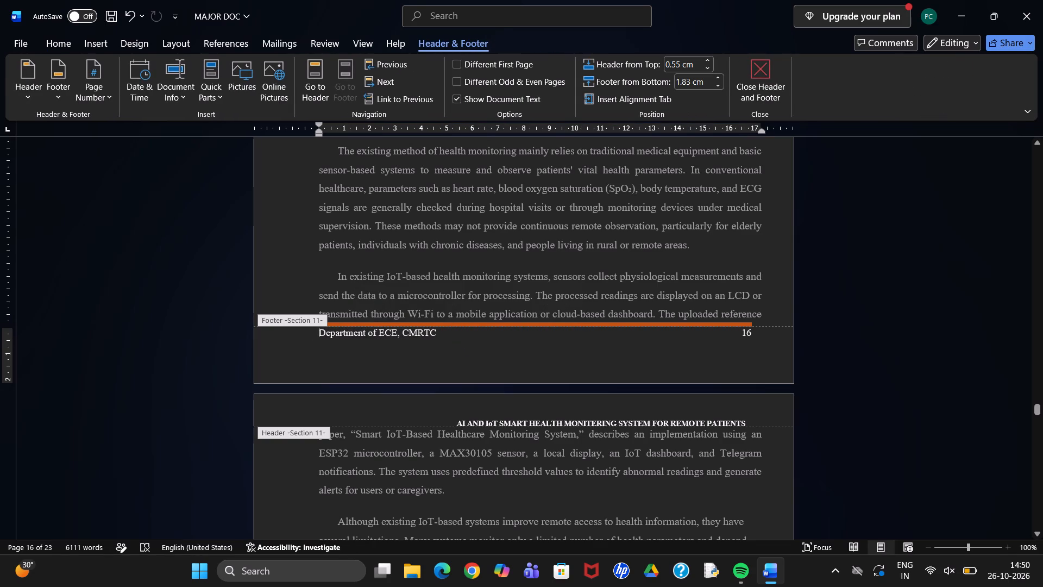
pyautogui.click(743, 327)
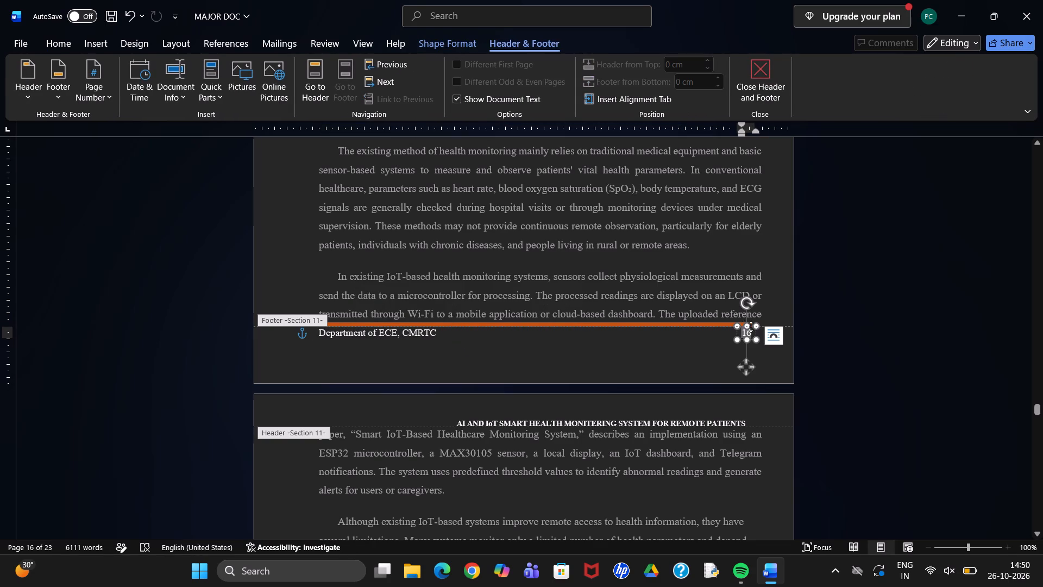
pyautogui.click(722, 327)
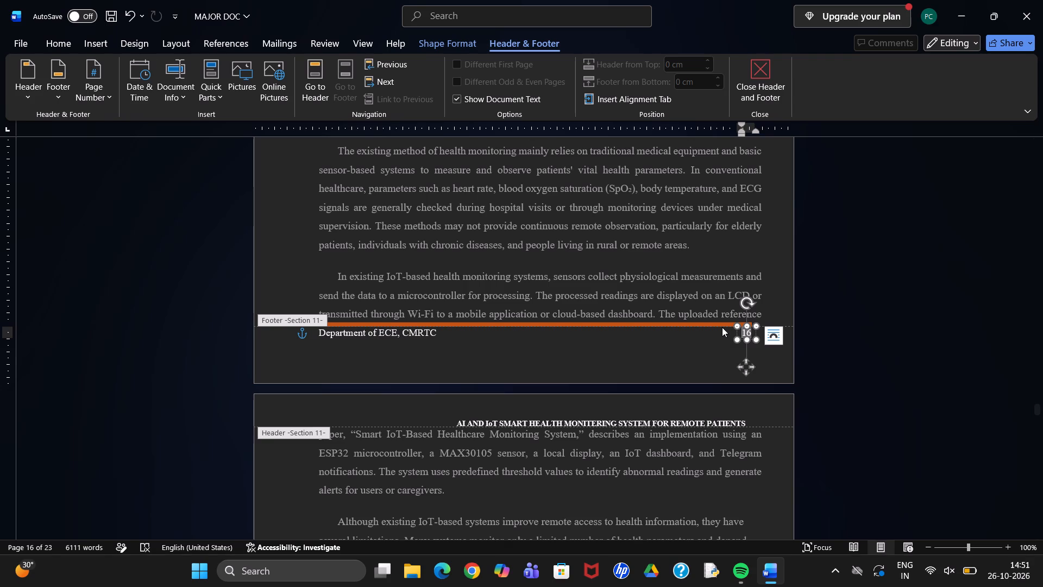
pyautogui.click(722, 327)
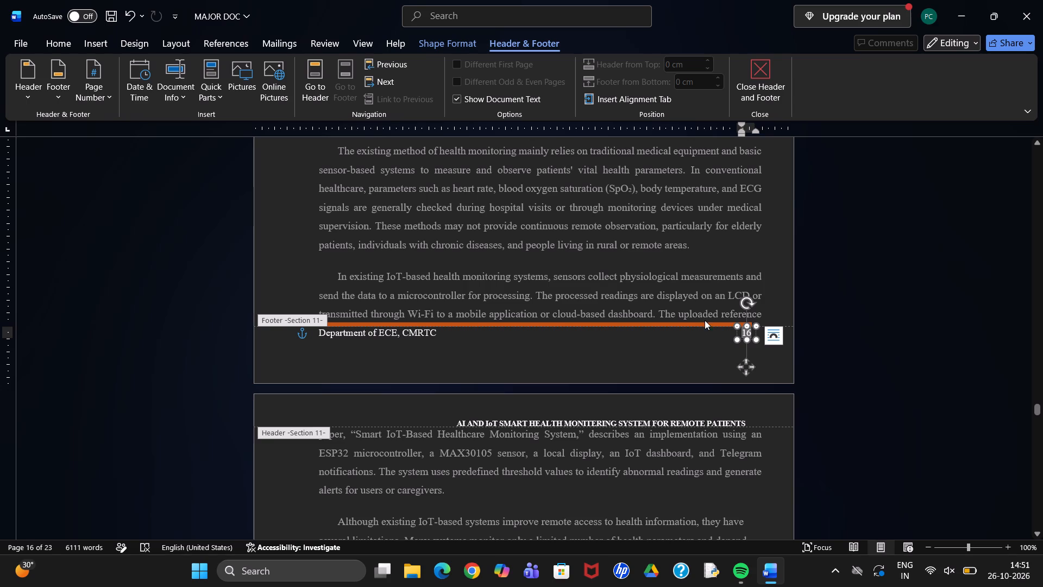
pyautogui.click(706, 322)
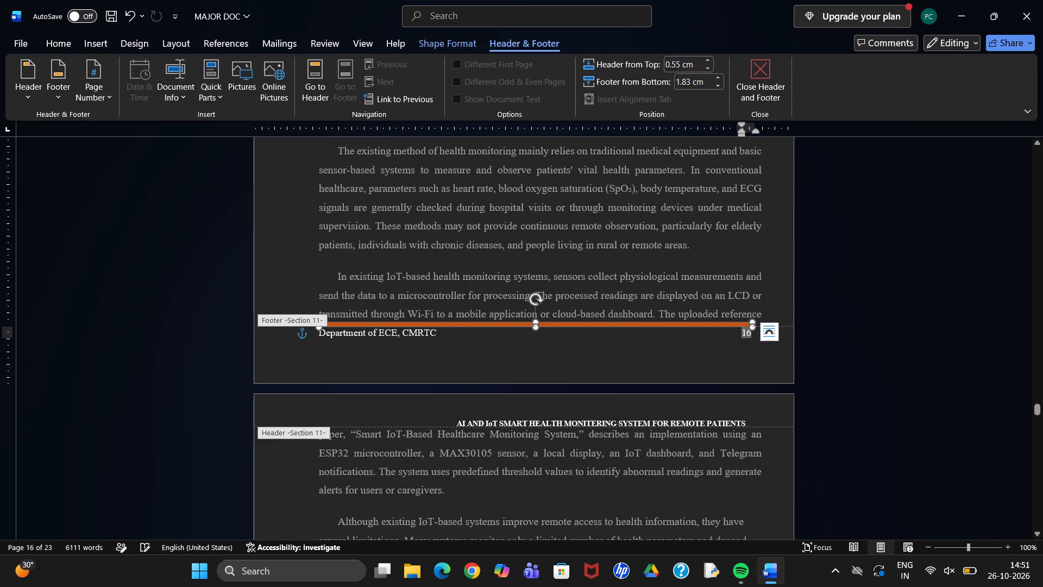
pyautogui.moveTo(753, 322); pyautogui.dragTo(761, 322)
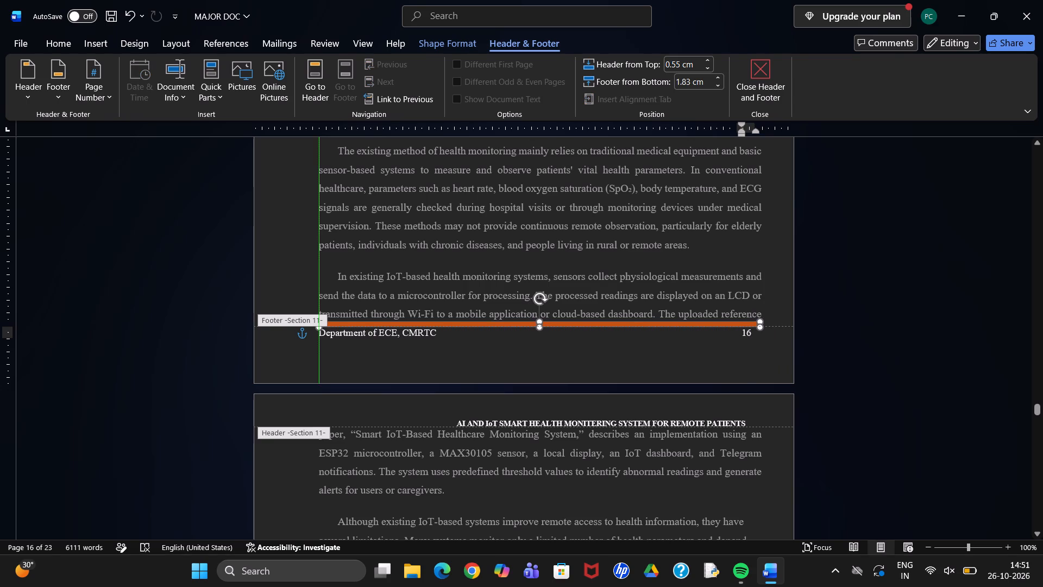
pyautogui.moveTo(761, 322); pyautogui.dragTo(771, 322)
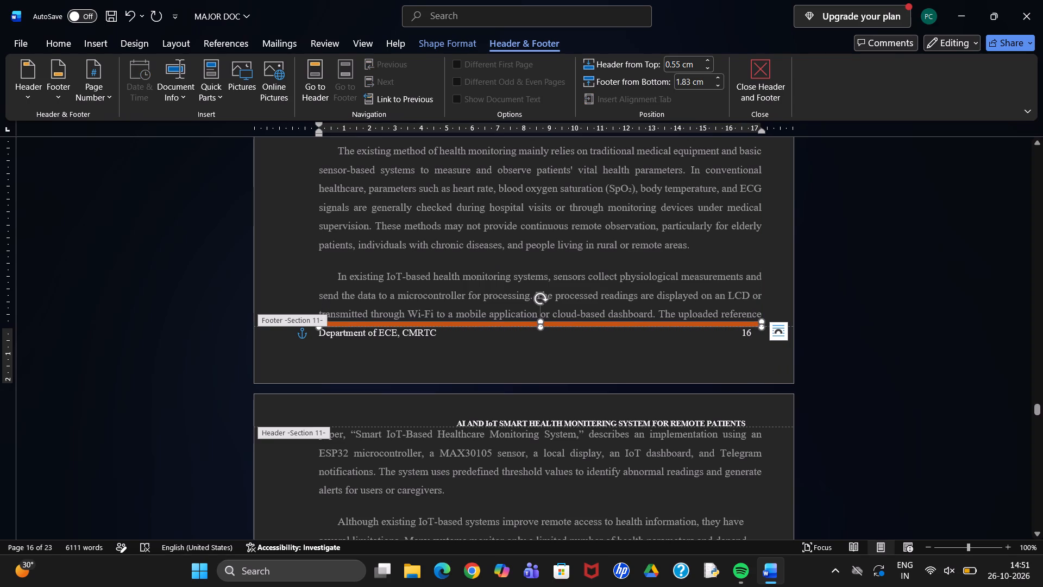
pyautogui.press('Escape')
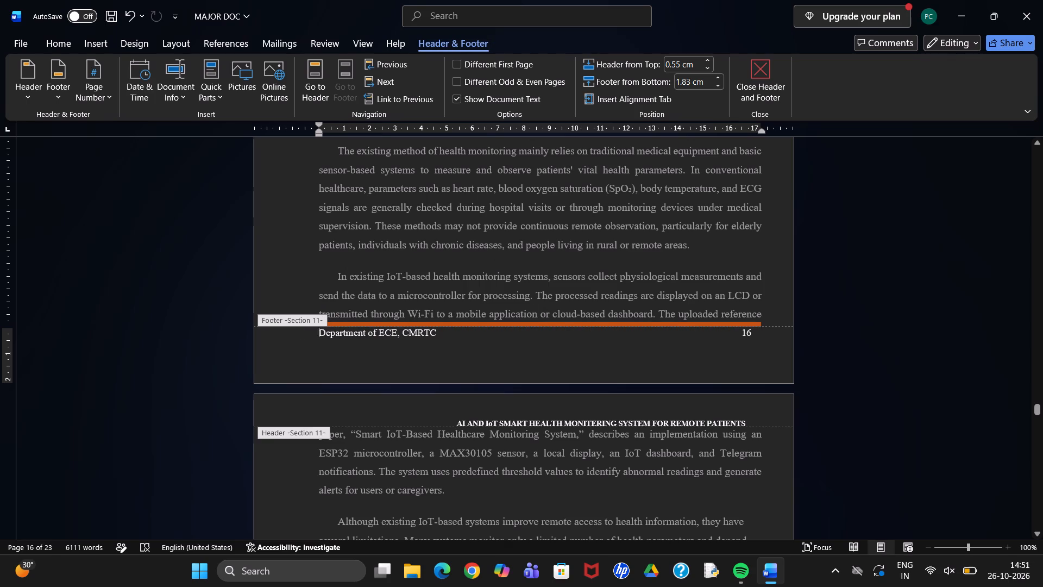
pyautogui.click(737, 322)
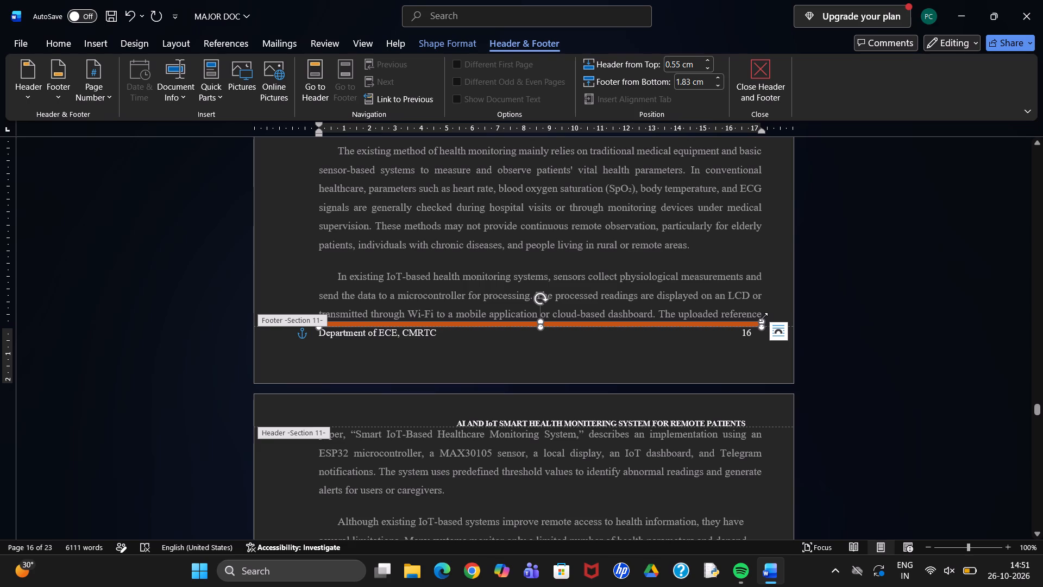
pyautogui.moveTo(762, 320); pyautogui.dragTo(769, 320)
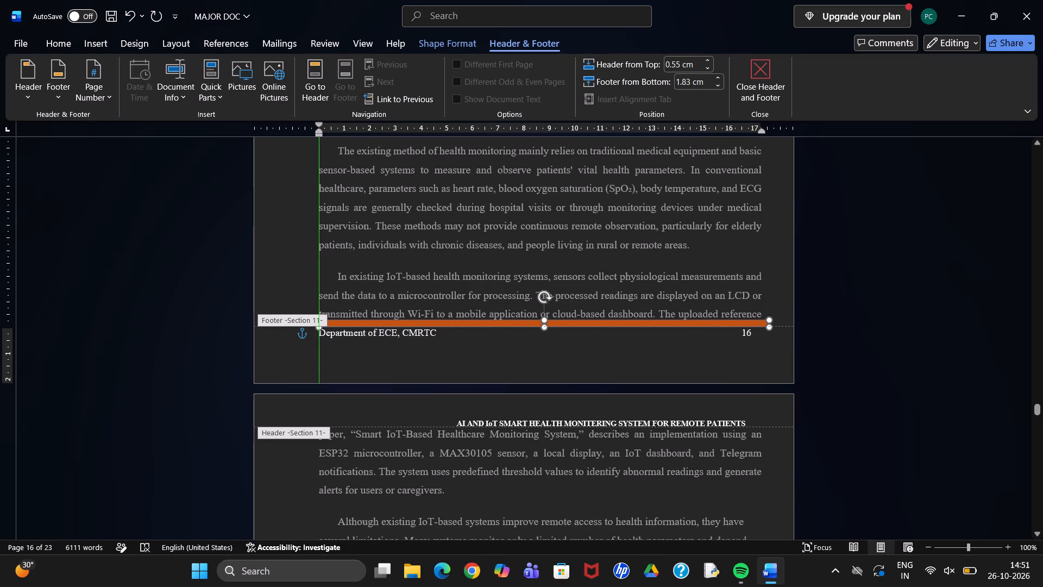
pyautogui.moveTo(769, 320); pyautogui.dragTo(766, 324)
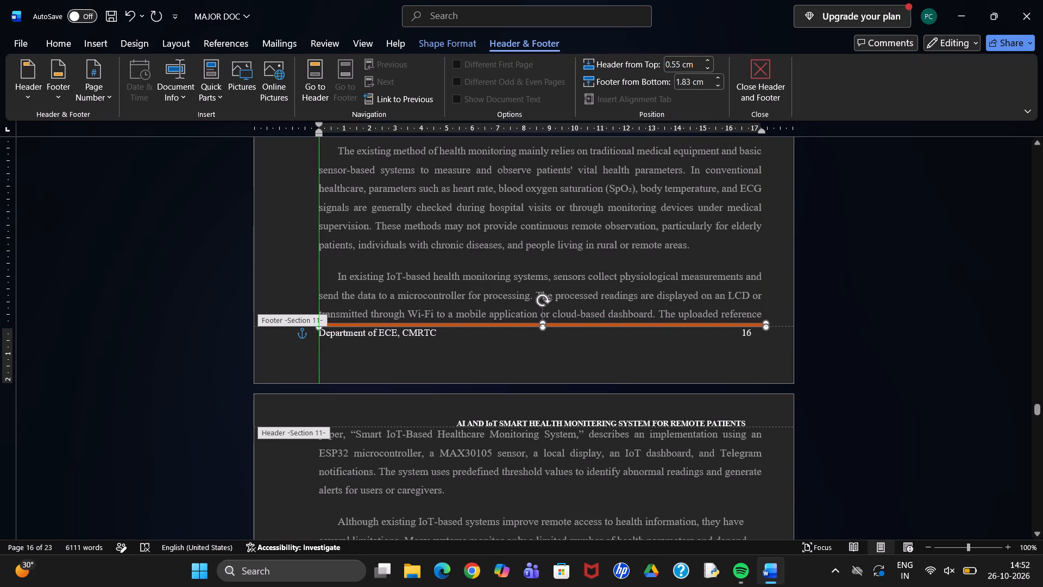
pyautogui.moveTo(766, 324); pyautogui.dragTo(767, 322)
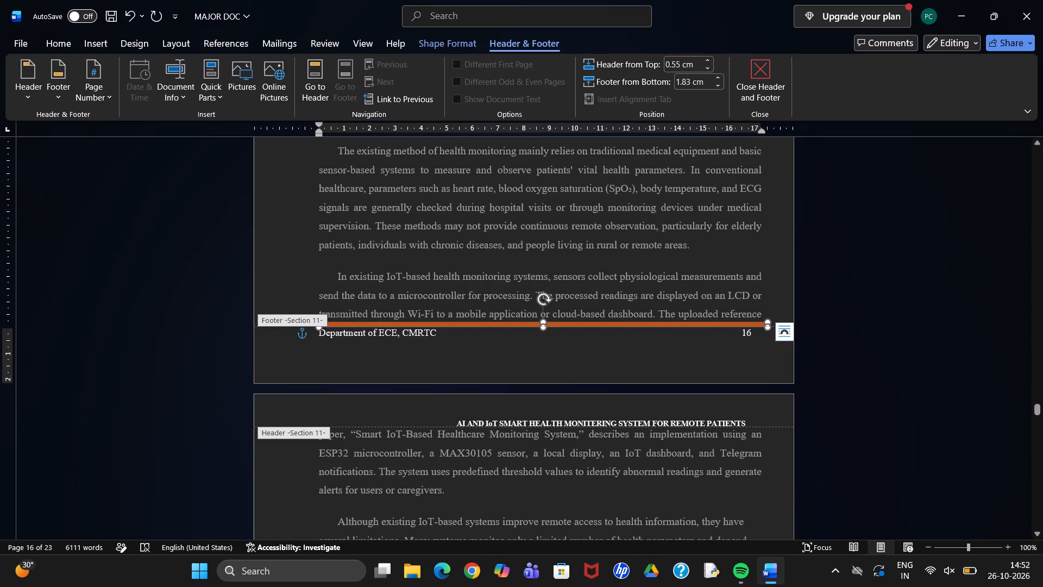
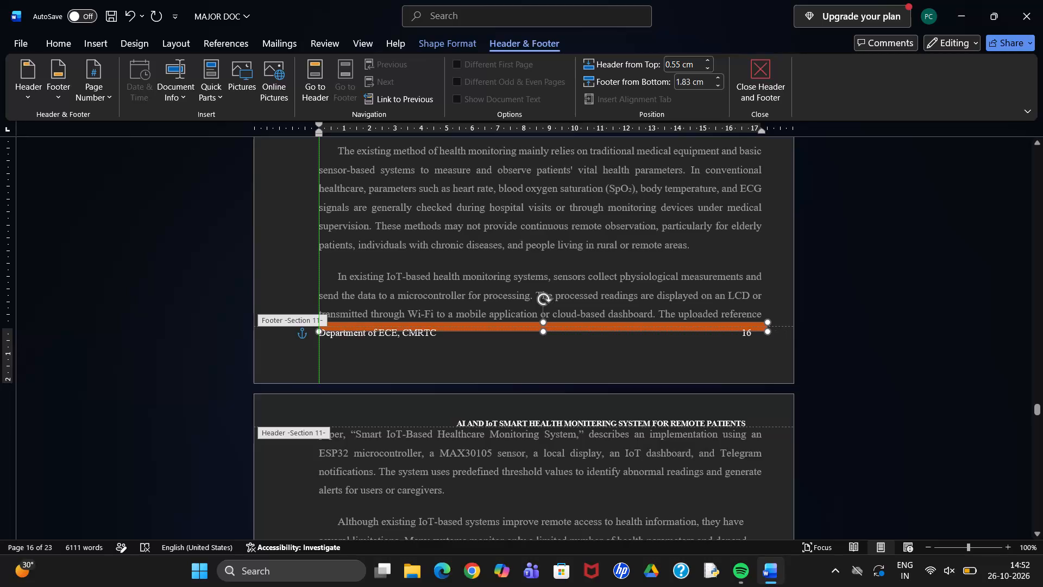
# Extend the page 16 footer's orange line to just past the left text margin, slim it to a thin bar, and leave the footer.
pyautogui.moveTo(316, 331); pyautogui.dragTo(307, 326)
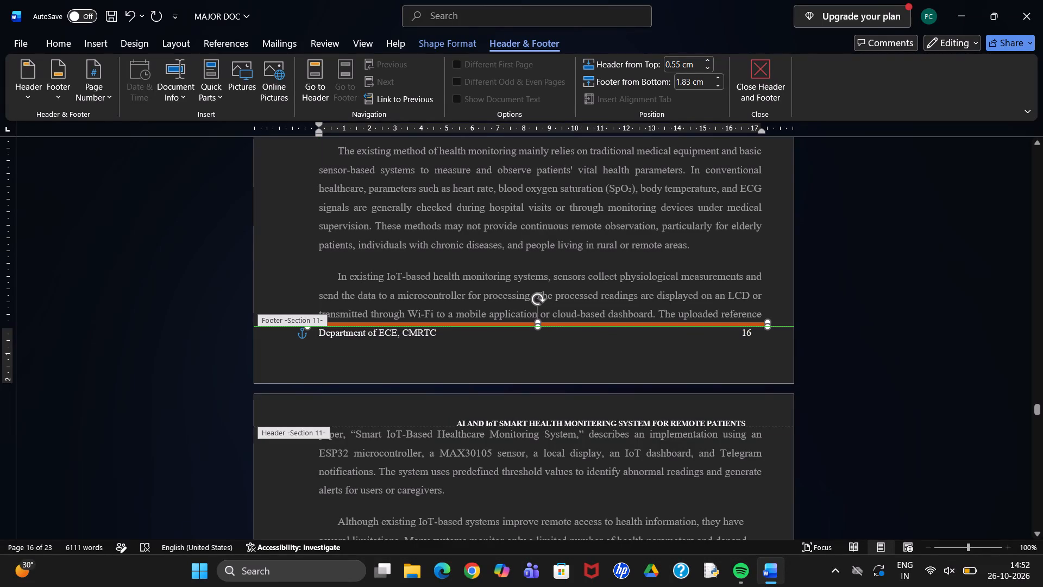
pyautogui.moveTo(307, 326); pyautogui.dragTo(308, 326)
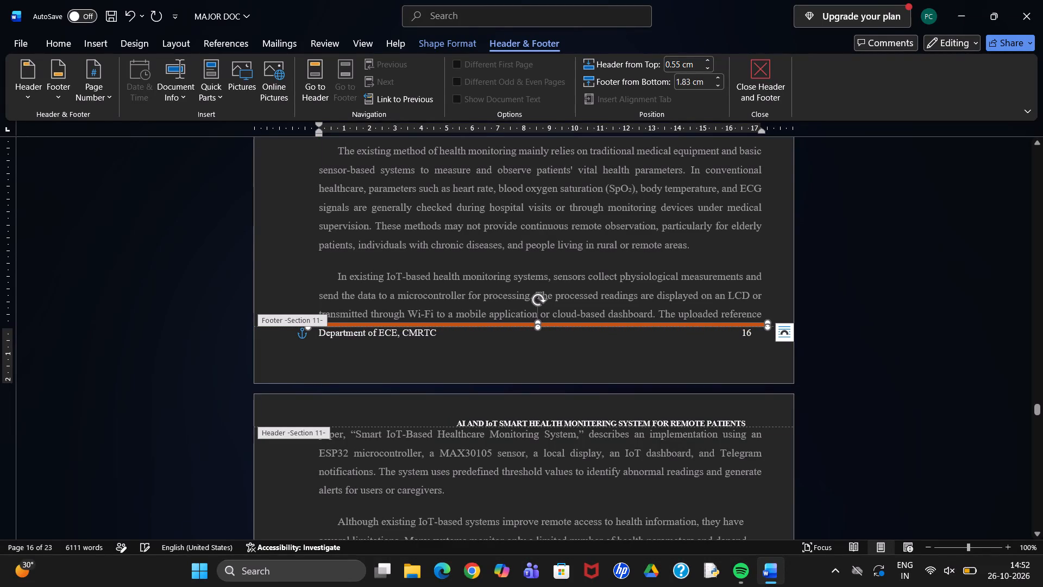
pyautogui.click(337, 378)
pyautogui.press('Escape')
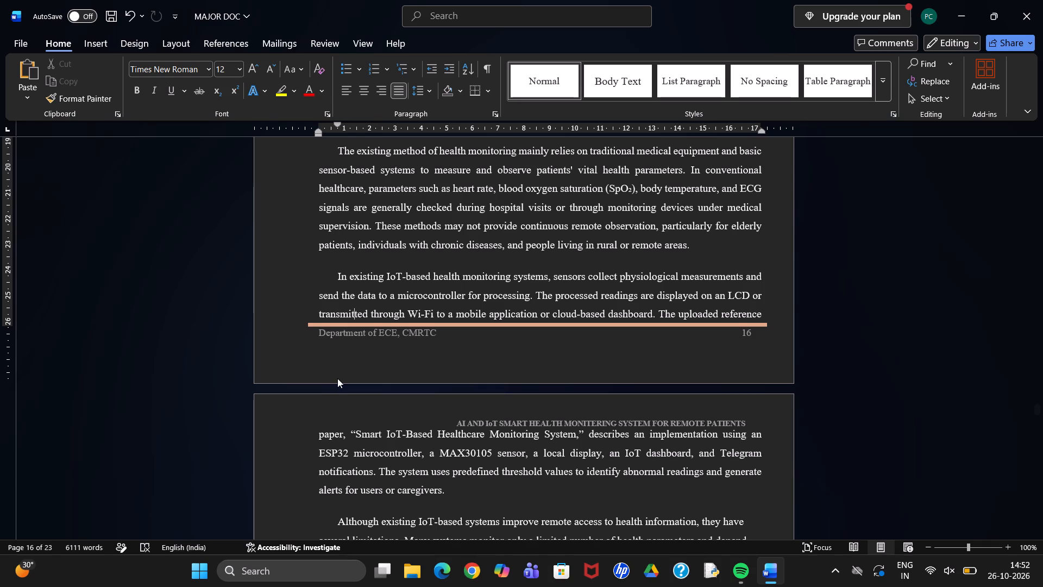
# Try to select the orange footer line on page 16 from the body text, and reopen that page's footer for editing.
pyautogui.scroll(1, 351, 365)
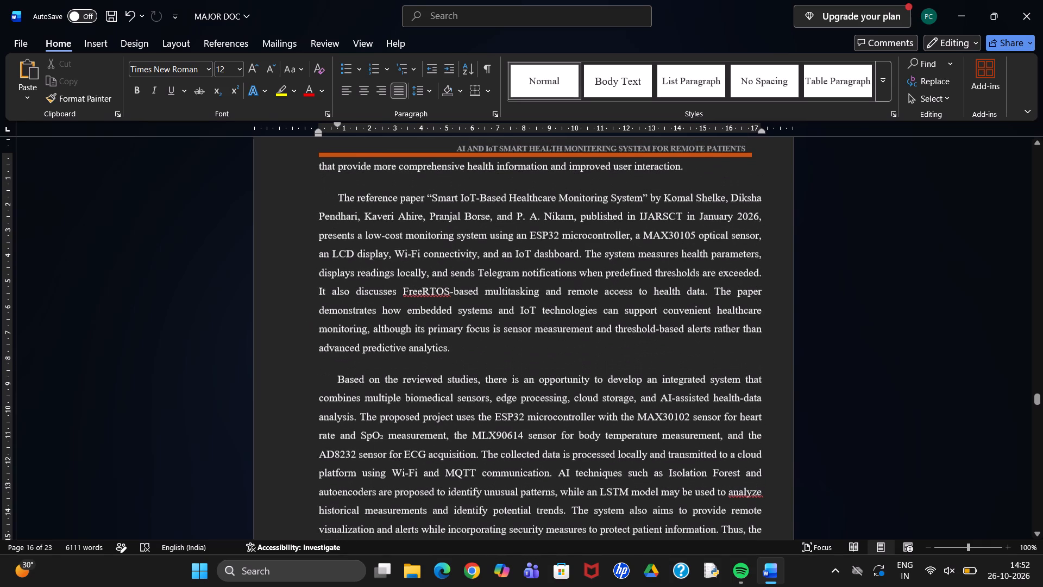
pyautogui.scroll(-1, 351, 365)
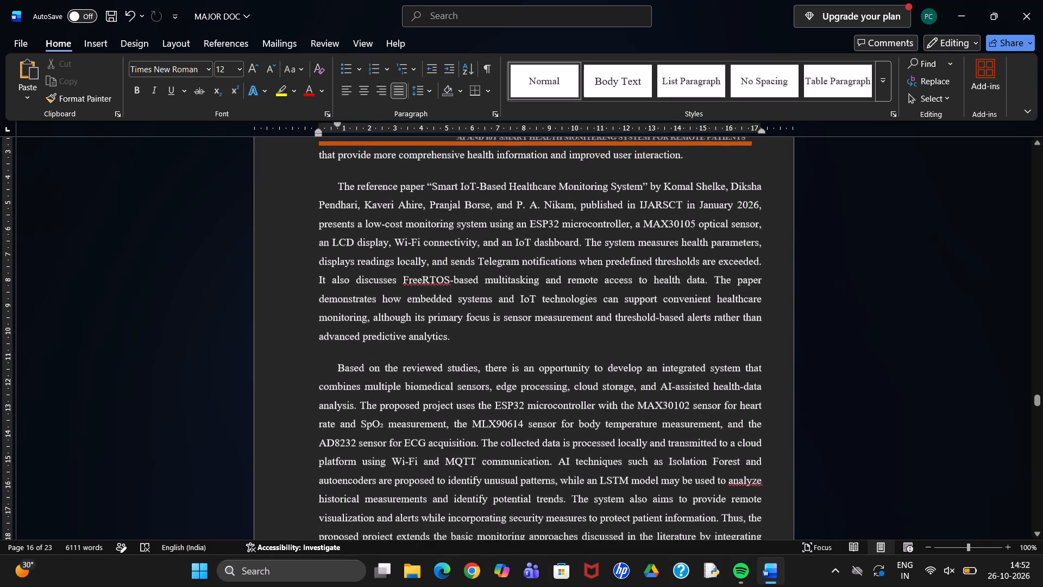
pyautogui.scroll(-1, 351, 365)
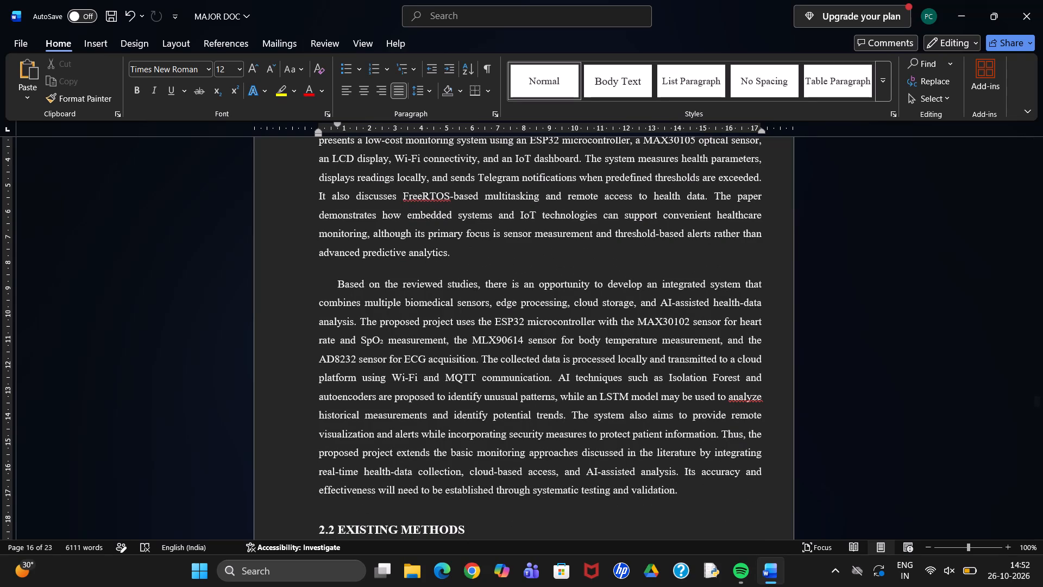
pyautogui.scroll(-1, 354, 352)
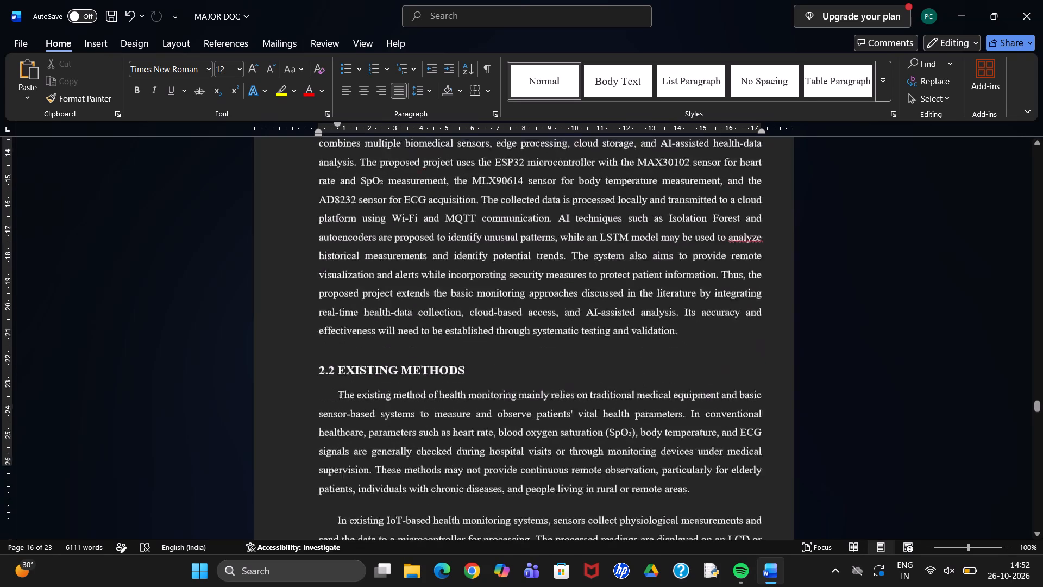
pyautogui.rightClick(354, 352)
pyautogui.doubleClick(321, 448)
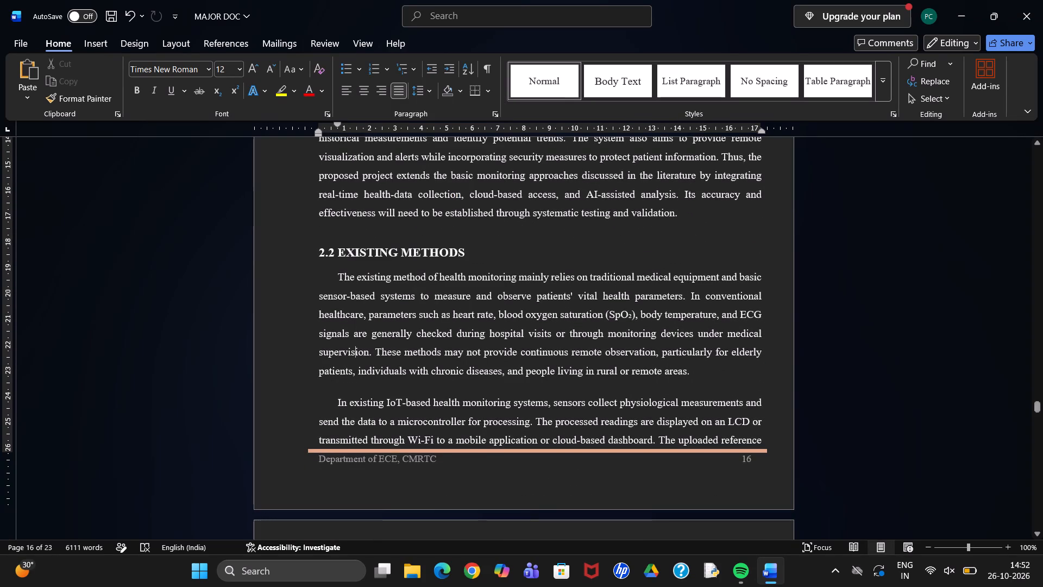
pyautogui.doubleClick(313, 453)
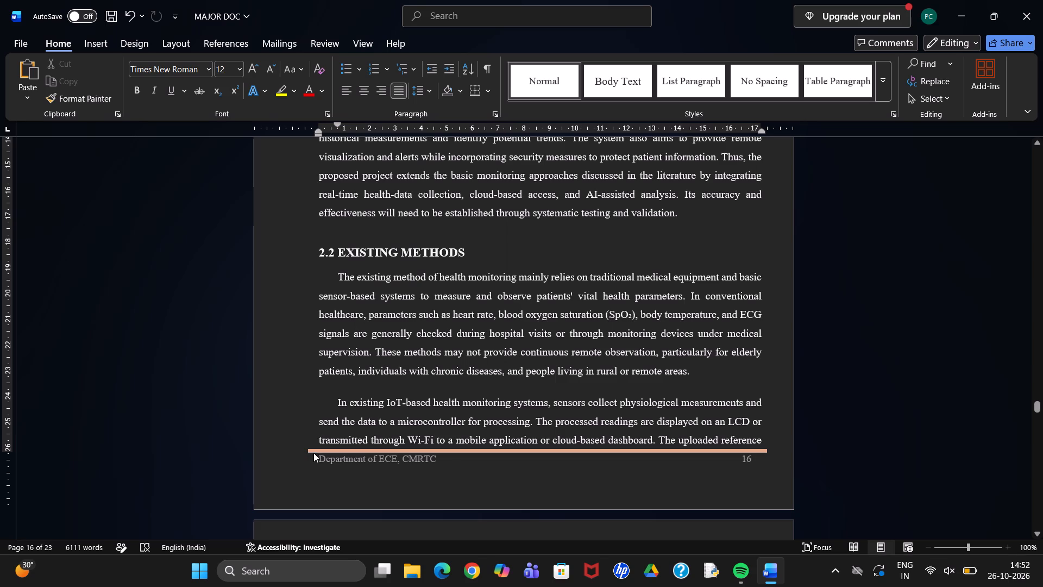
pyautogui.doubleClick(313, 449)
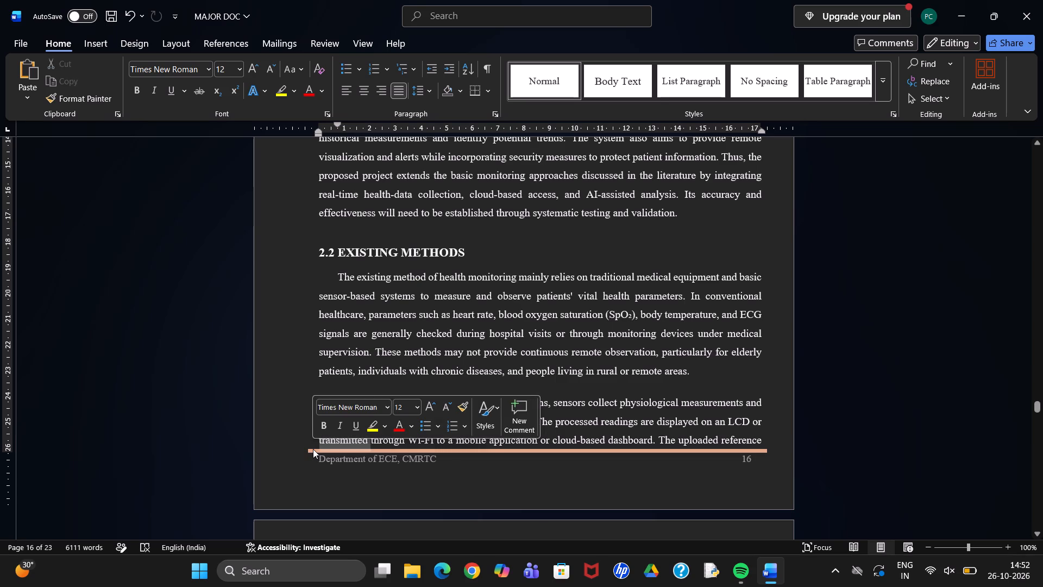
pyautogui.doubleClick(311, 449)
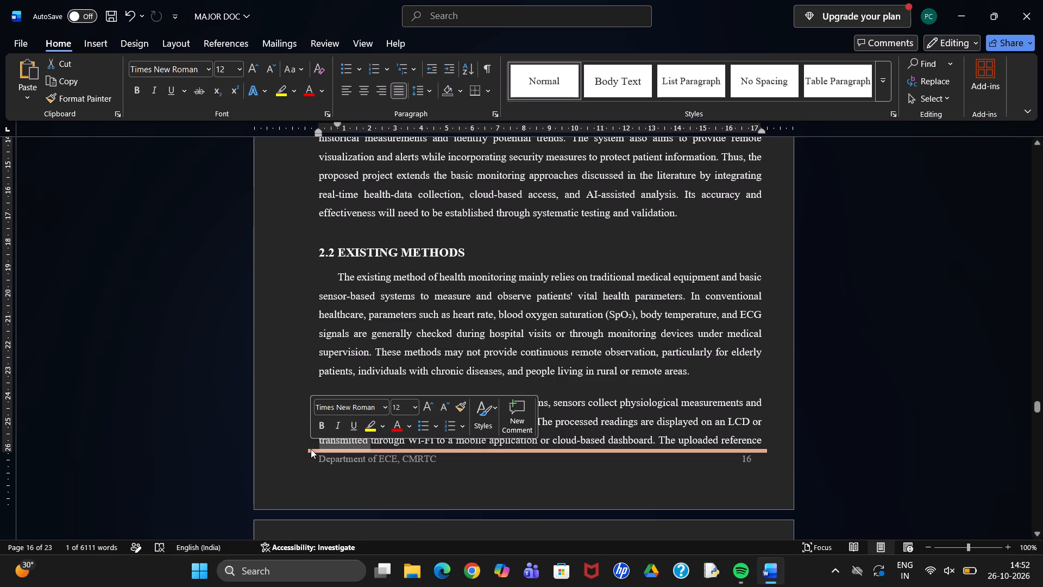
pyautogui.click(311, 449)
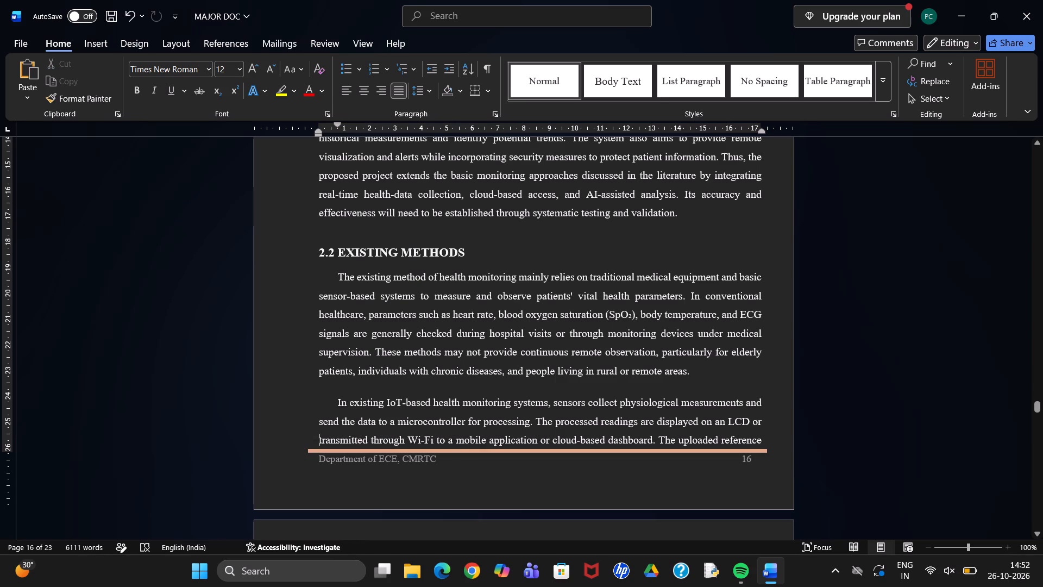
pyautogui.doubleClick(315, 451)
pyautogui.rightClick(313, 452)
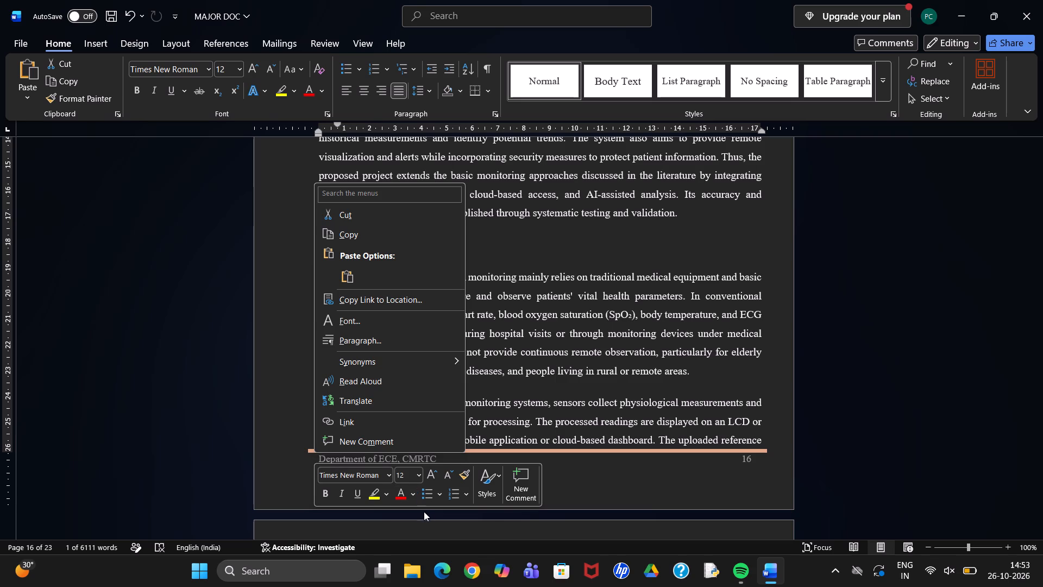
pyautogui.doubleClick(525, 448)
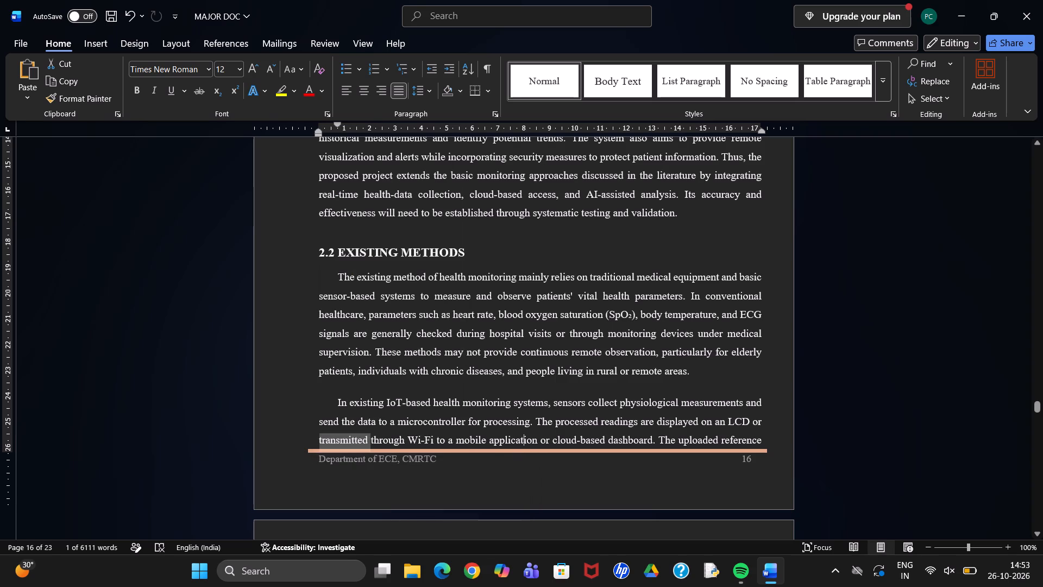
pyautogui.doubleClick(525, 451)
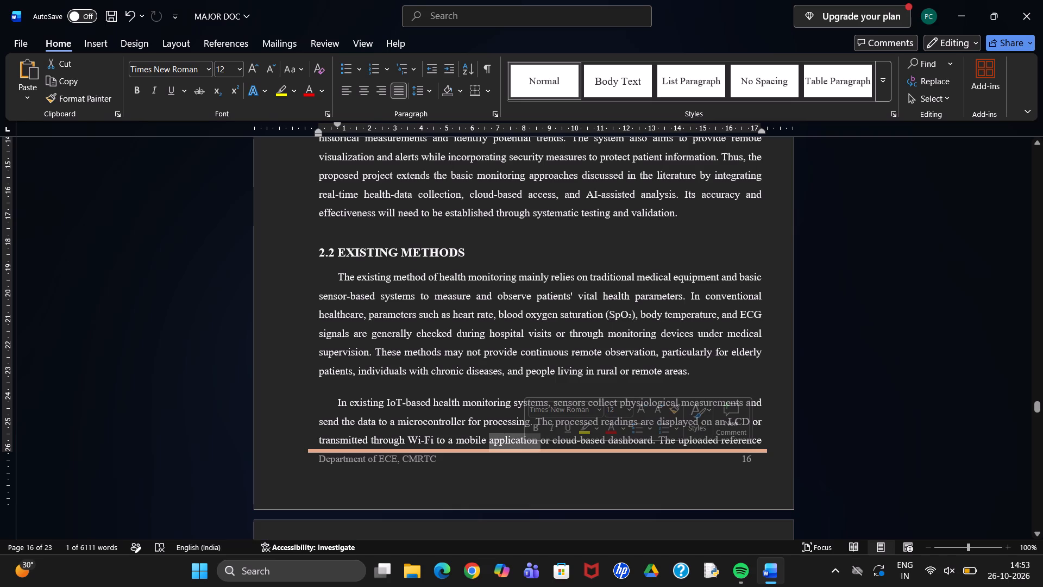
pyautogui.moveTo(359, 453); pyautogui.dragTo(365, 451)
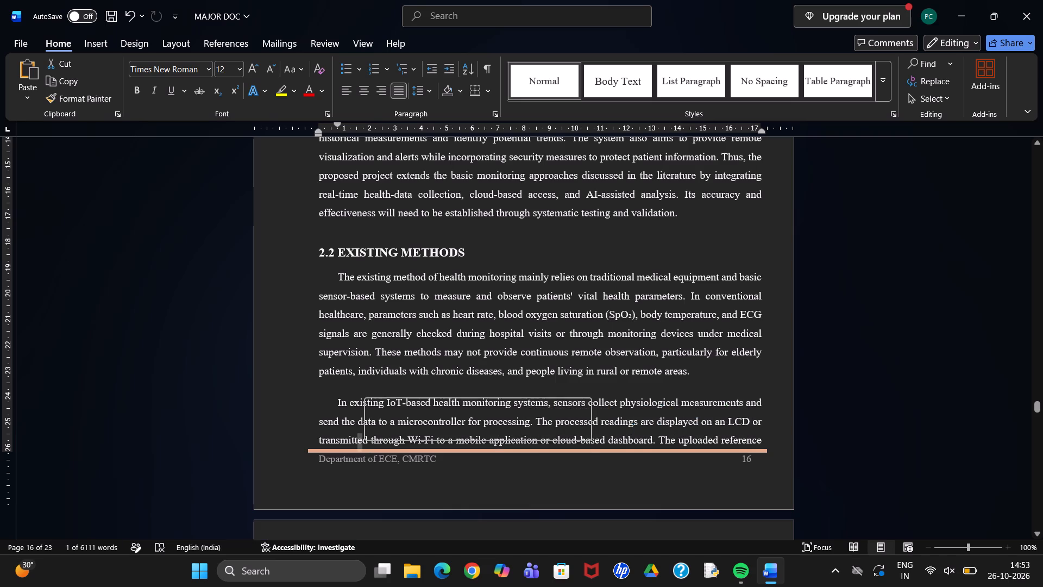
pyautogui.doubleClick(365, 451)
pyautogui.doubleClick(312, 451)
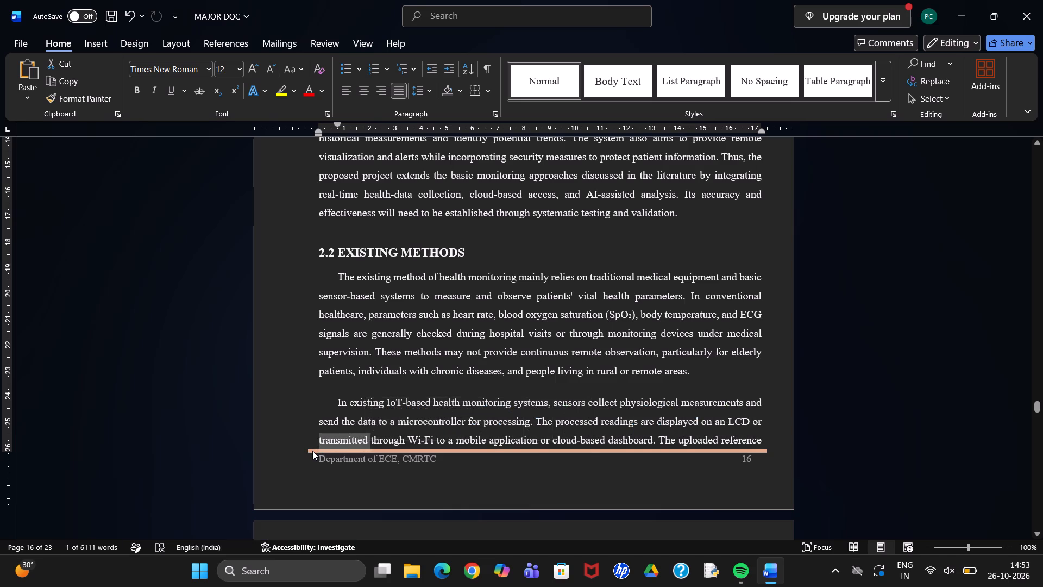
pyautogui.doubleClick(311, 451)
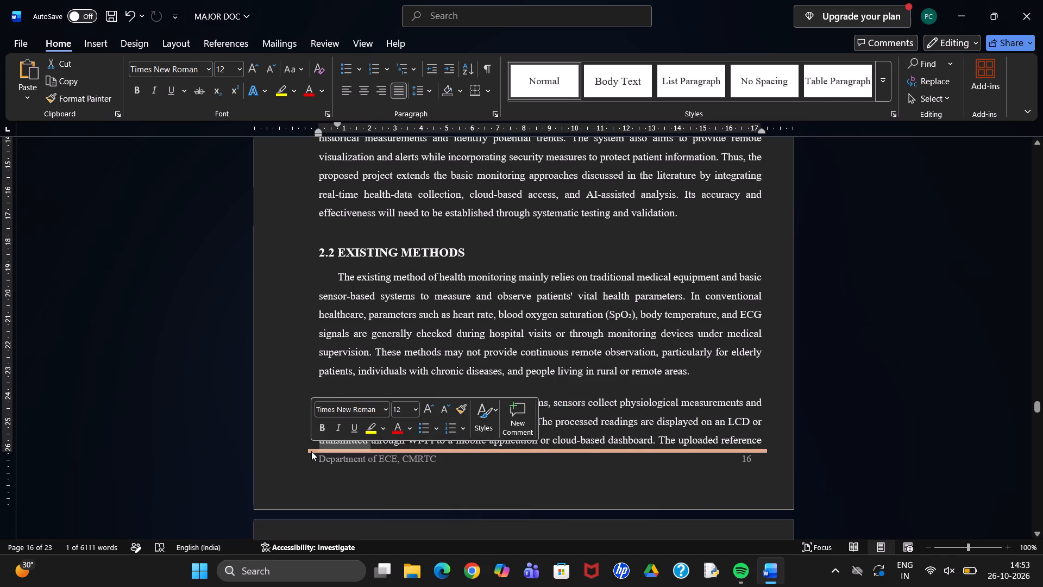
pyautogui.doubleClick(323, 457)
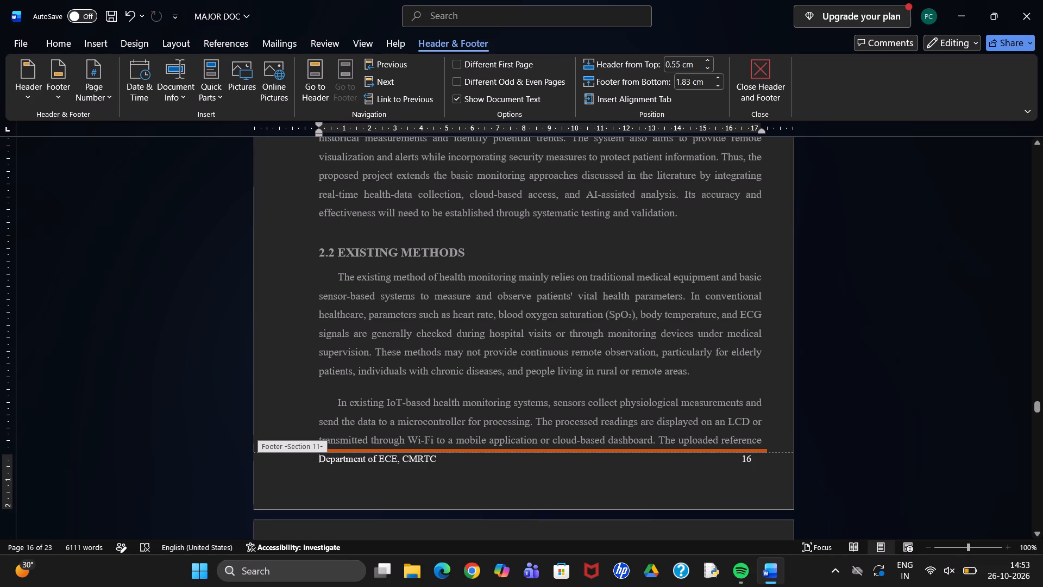
# Check the orange footer line across pages 16 and 17, leave the footer, and return to the line on page 16.
pyautogui.click(310, 399)
pyautogui.scroll(-1, 329, 527)
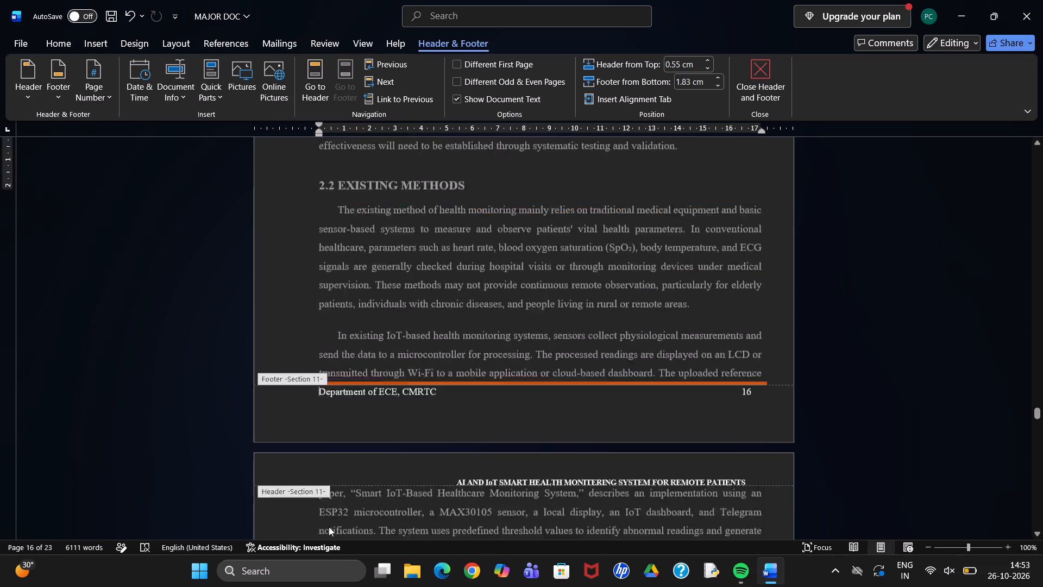
pyautogui.scroll(-2, 329, 527)
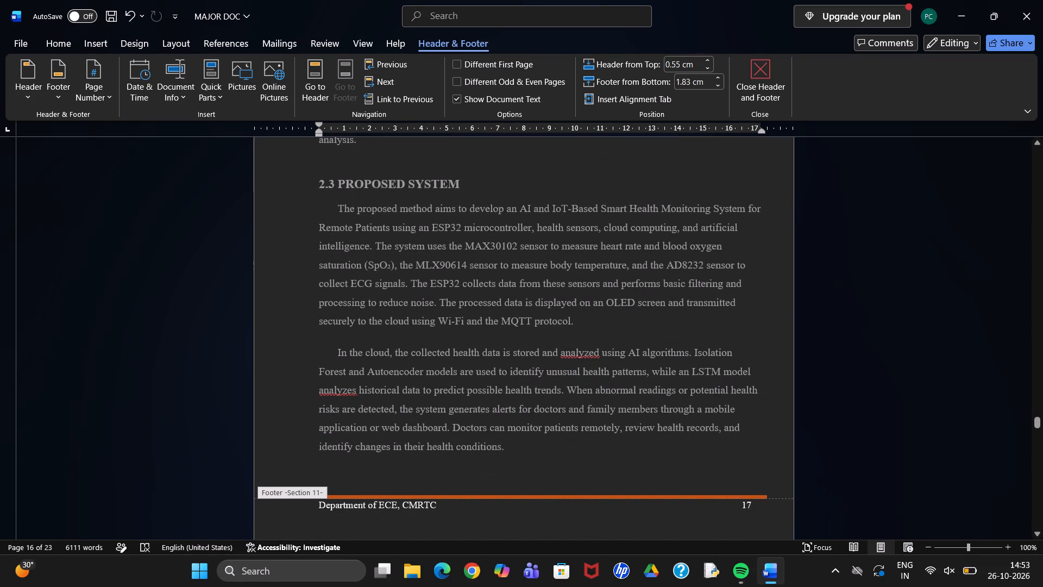
pyautogui.press('Escape')
pyautogui.click(326, 527)
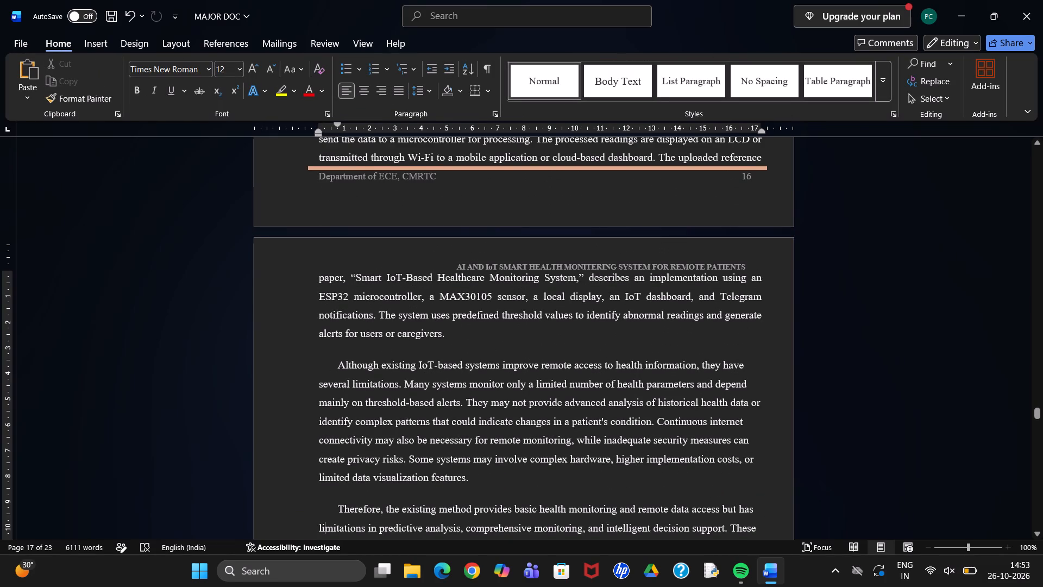
pyautogui.click(504, 168)
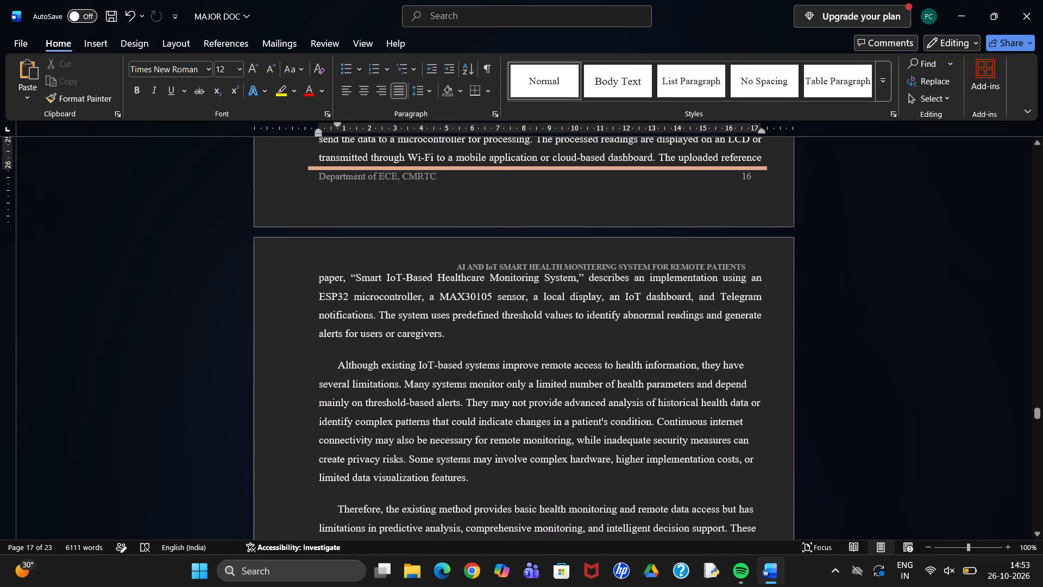
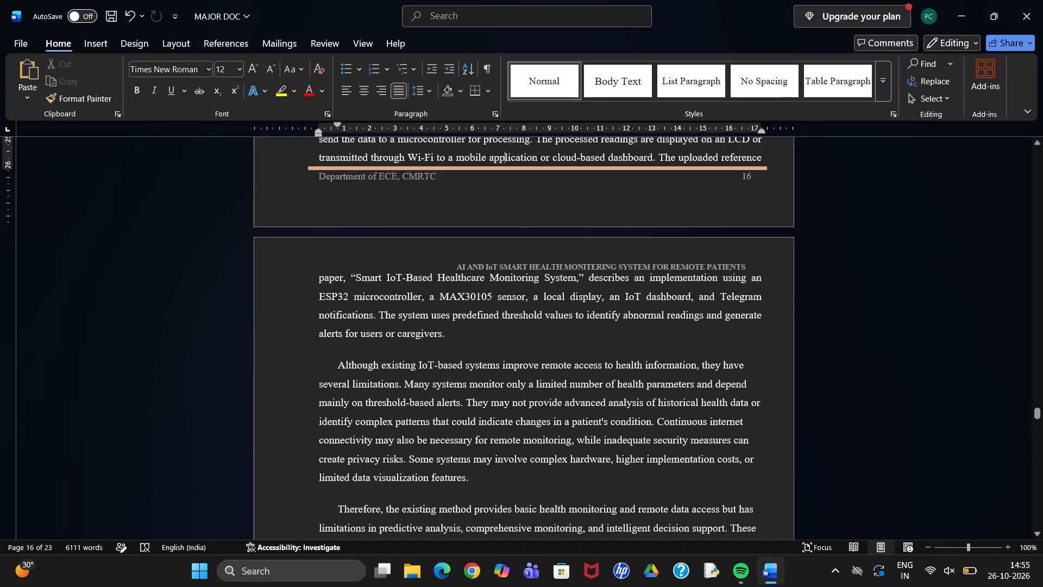
# Trim the page 16 footer's orange line to the left text margin, about 17.46 cm wide and 0.13 cm high, and copy it.
pyautogui.doubleClick(567, 168)
pyautogui.doubleClick(372, 176)
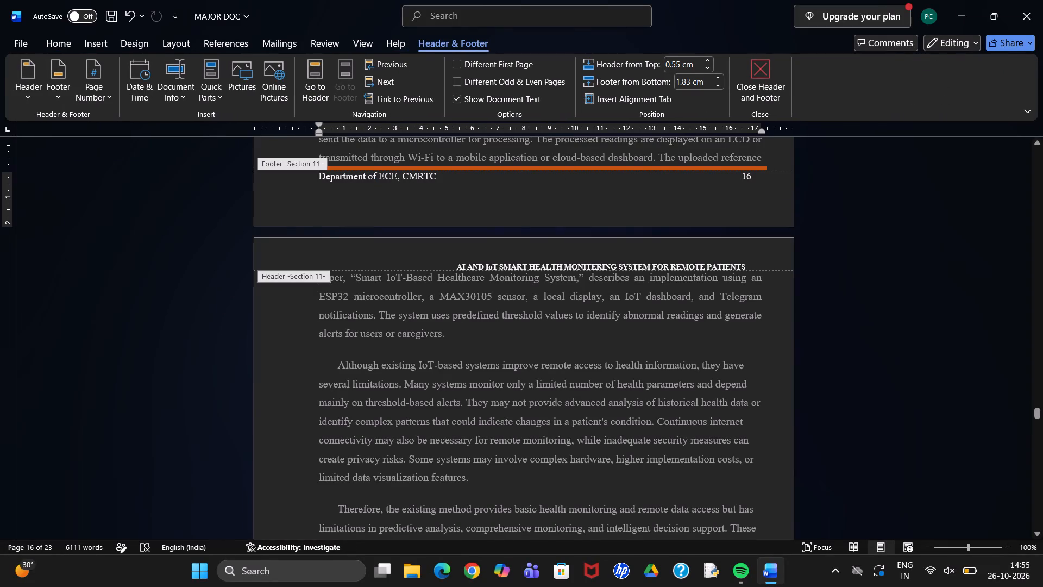
pyautogui.tripleClick(394, 169)
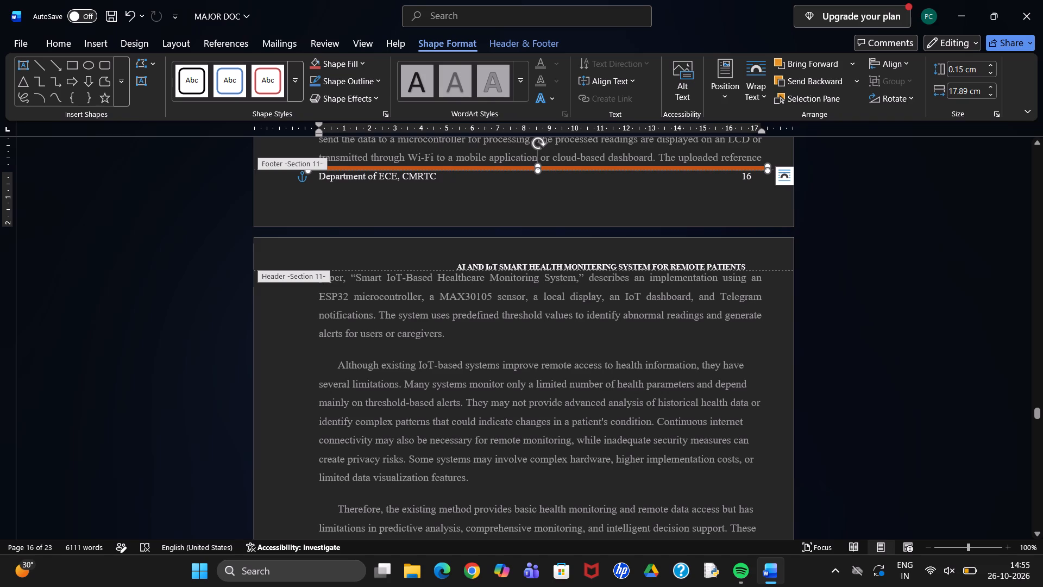
pyautogui.moveTo(308, 172); pyautogui.dragTo(313, 172)
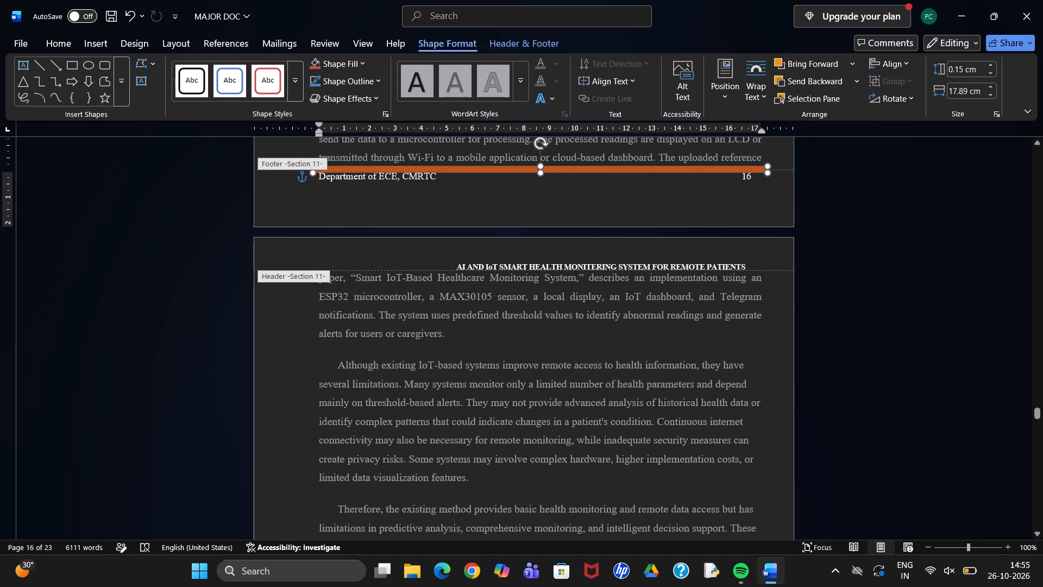
pyautogui.moveTo(313, 172); pyautogui.dragTo(316, 168)
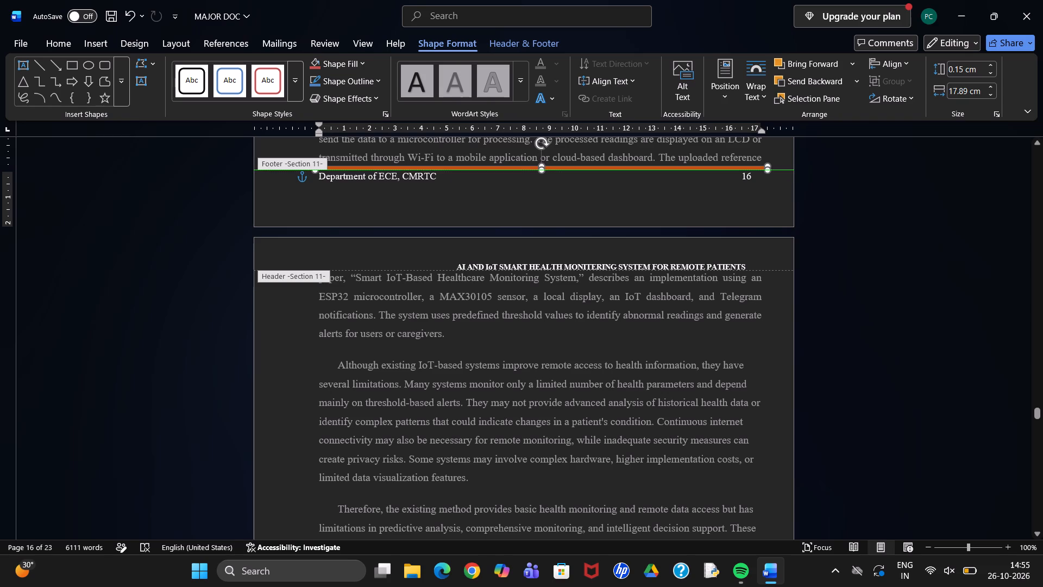
pyautogui.moveTo(316, 168); pyautogui.dragTo(319, 173)
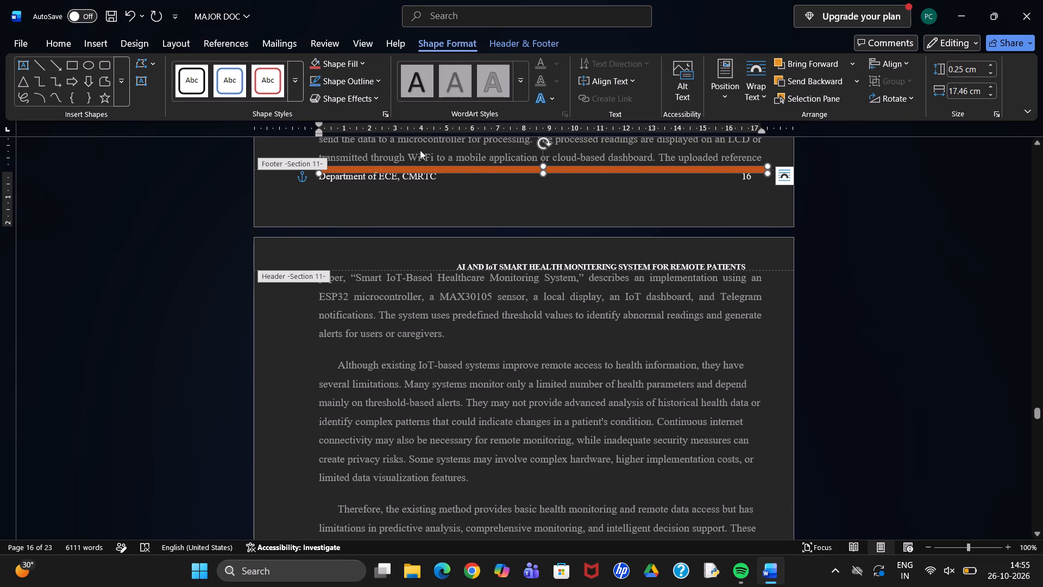
pyautogui.moveTo(542, 173); pyautogui.dragTo(544, 167)
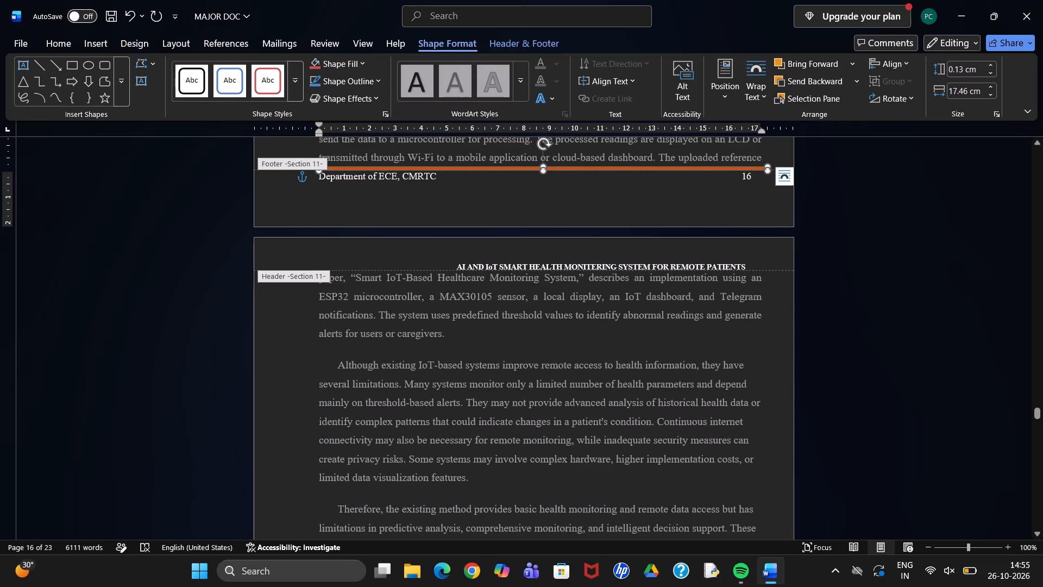
pyautogui.hotkey('ctrl', 'c')
# Start a new paragraph before "paper," at the top of page 17's body text and remove its first-line indent.
pyautogui.click(425, 267)
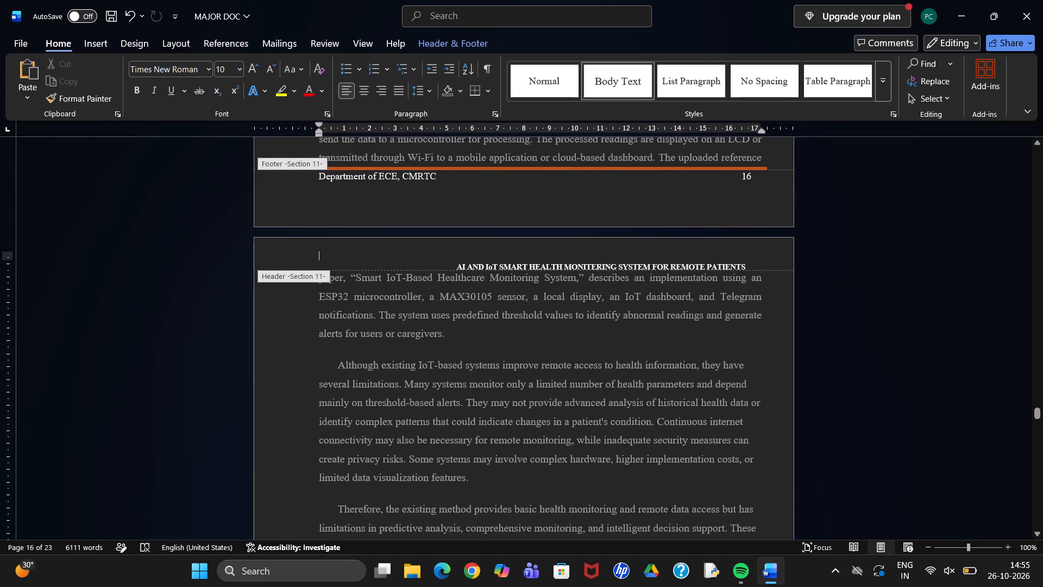
pyautogui.click(404, 278)
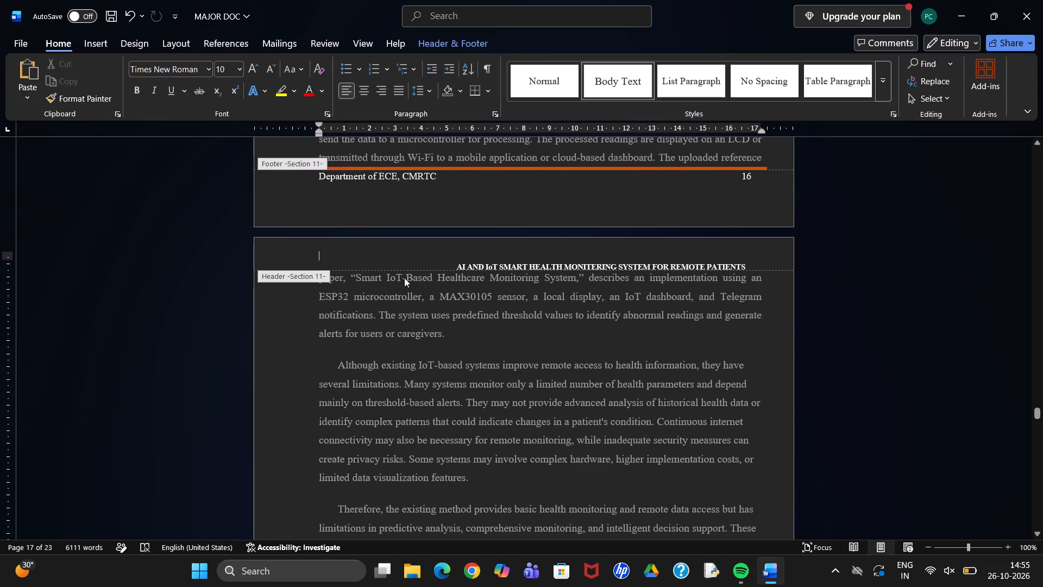
pyautogui.click(394, 276)
pyautogui.doubleClick(418, 277)
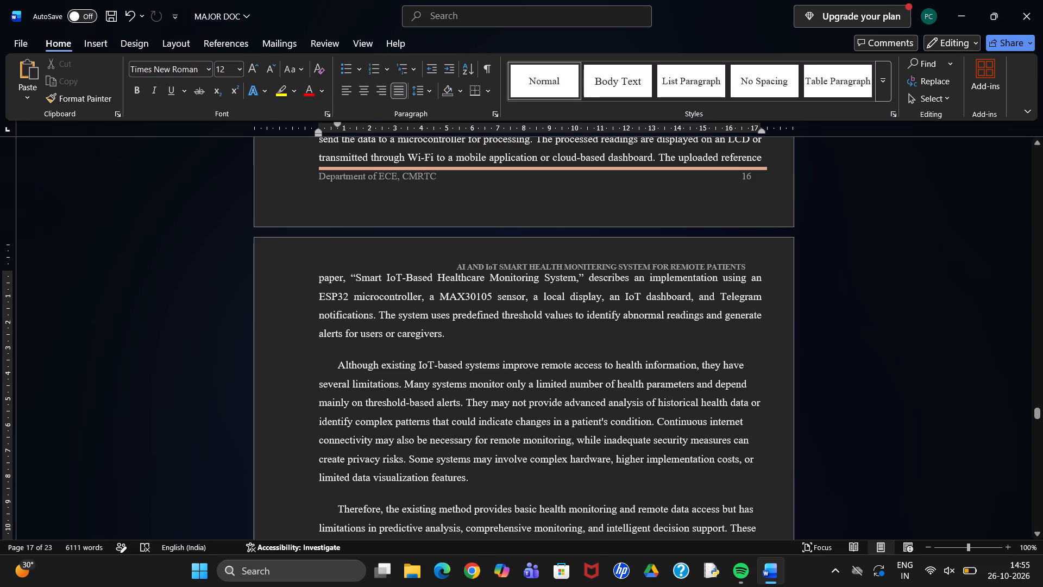
pyautogui.press('Left')
pyautogui.press('Left')
pyautogui.press('Left')
pyautogui.press('Left')
pyautogui.press('Left')
pyautogui.press('Left')
pyautogui.press('Left')
pyautogui.press('Left')
pyautogui.press('Left')
pyautogui.press('Left')
pyautogui.press('Left')
pyautogui.press('Left')
pyautogui.press('Left')
pyautogui.press('Left')
pyautogui.press('Left')
pyautogui.press('Left')
pyautogui.press('Left')
pyautogui.press('Left')
pyautogui.press('Left')
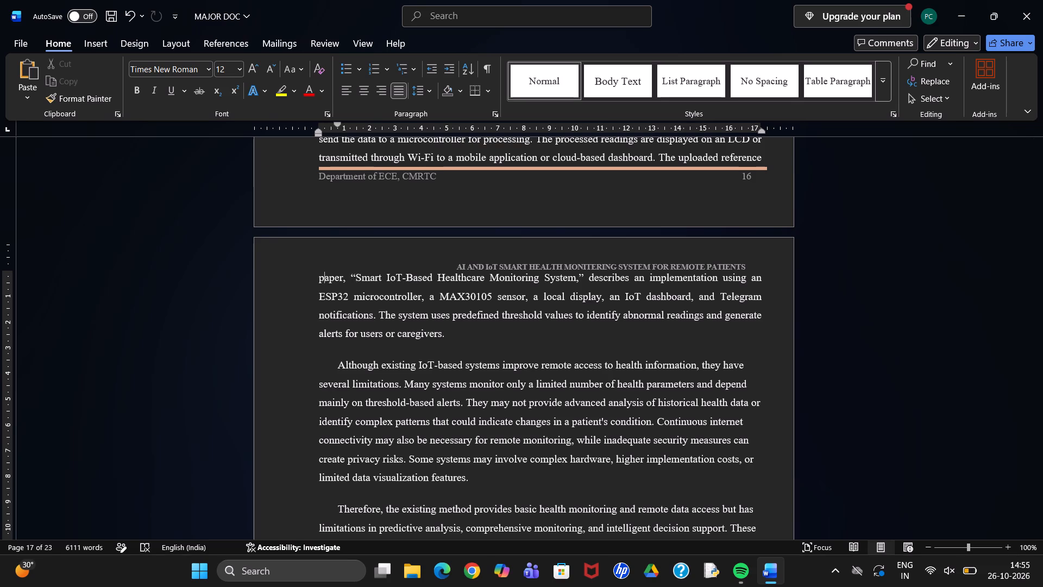
pyautogui.press('Left')
pyautogui.press('Return')
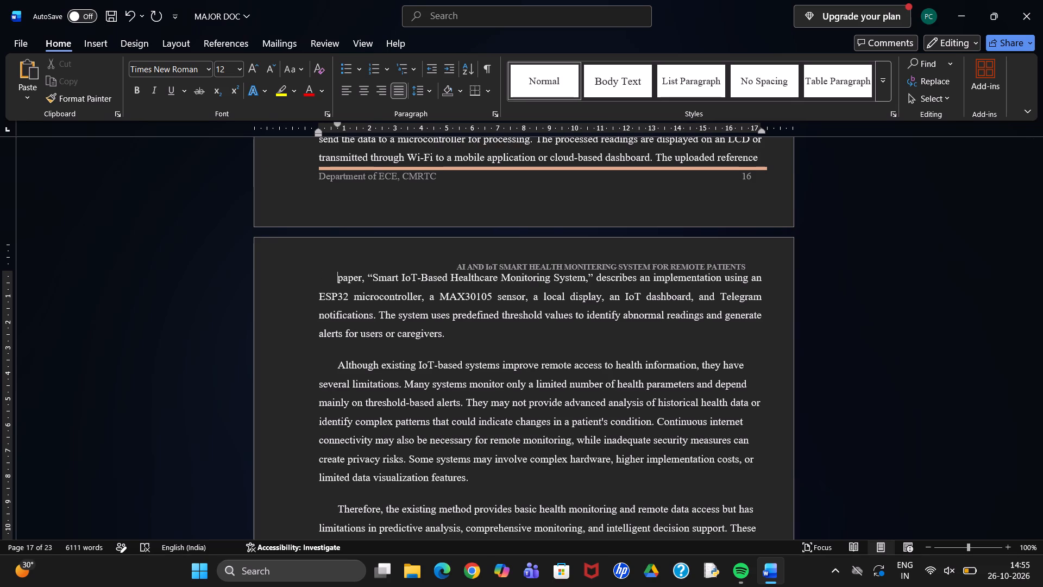
pyautogui.press('BackSpace')
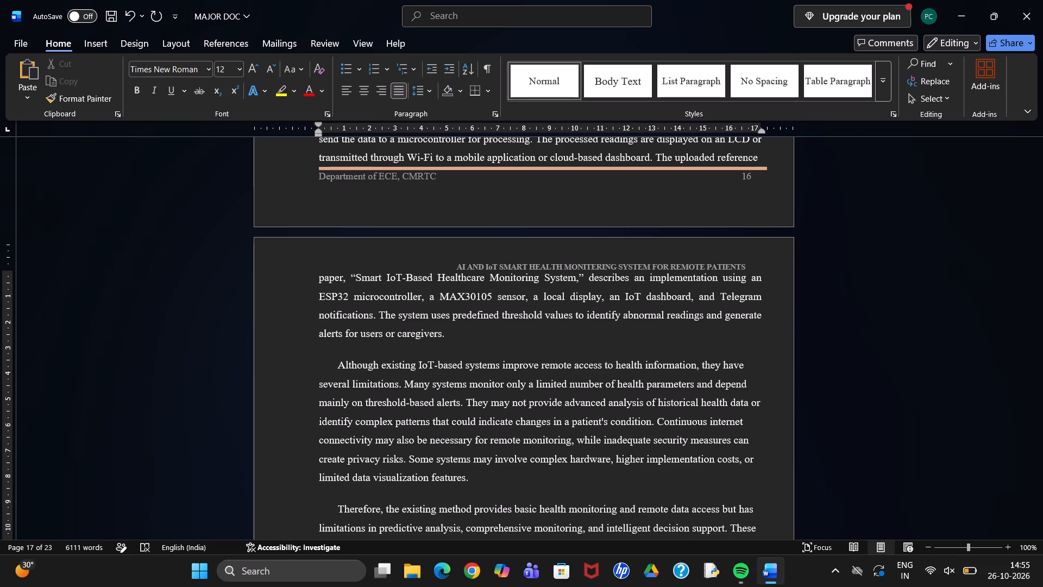
# Paste the copied orange line into page 17's header and fit it beneath the header title, starting just outside the left text margin.
pyautogui.click(749, 267)
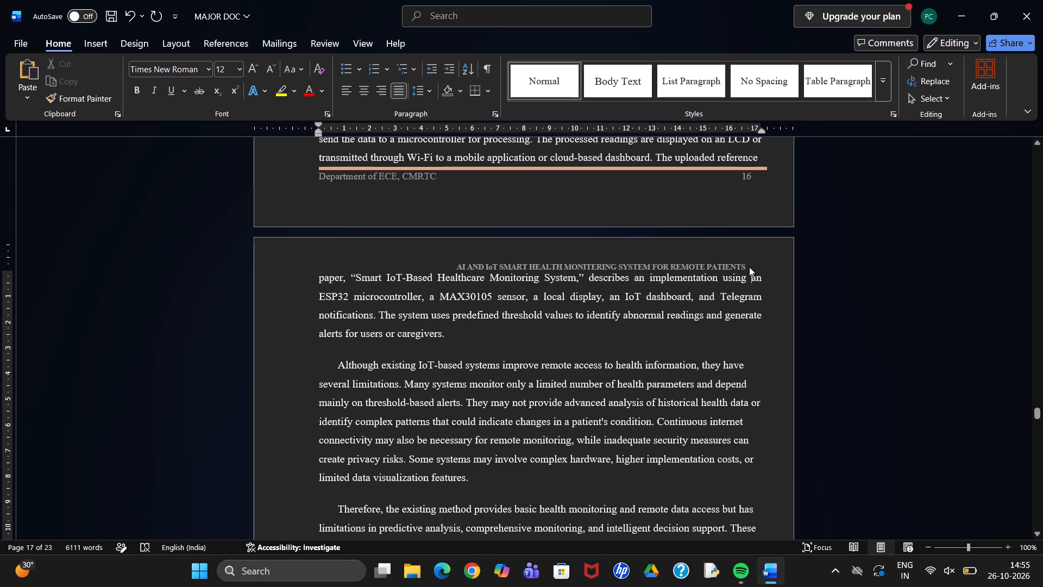
pyautogui.doubleClick(742, 264)
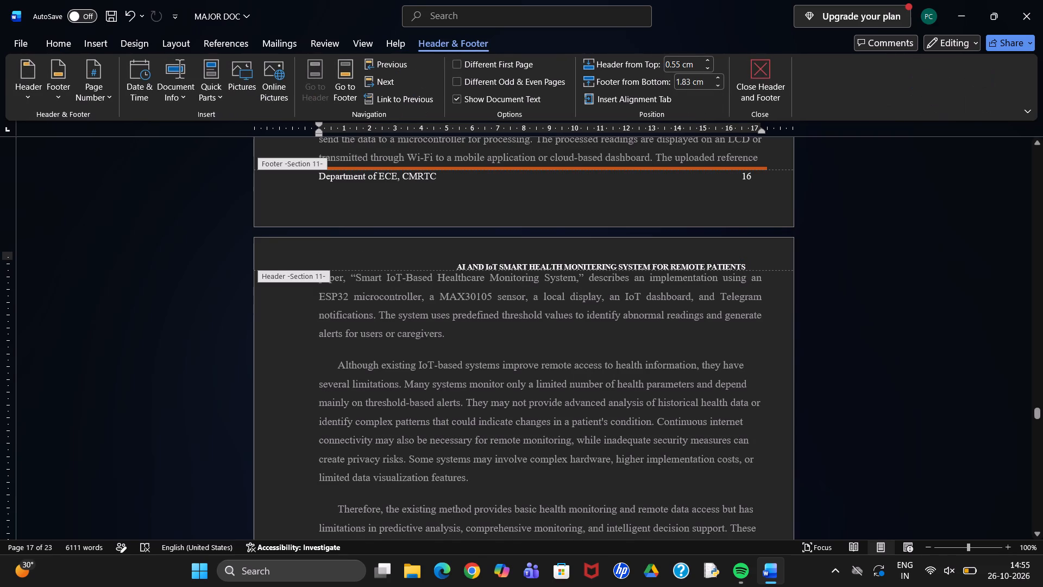
pyautogui.hotkey('ctrl', 'v')
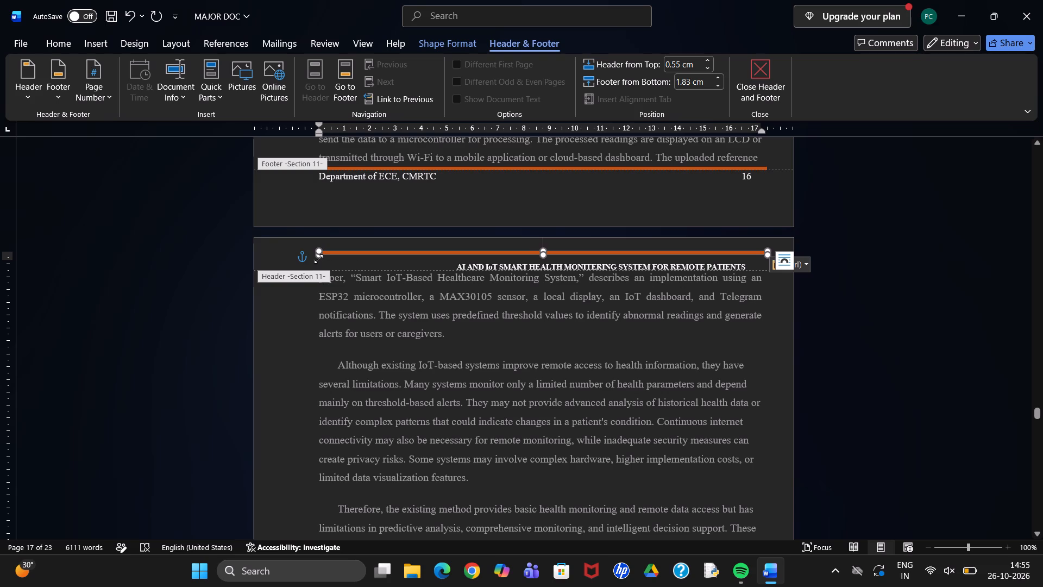
pyautogui.moveTo(318, 257); pyautogui.dragTo(315, 277)
pyautogui.moveTo(313, 252); pyautogui.dragTo(312, 274)
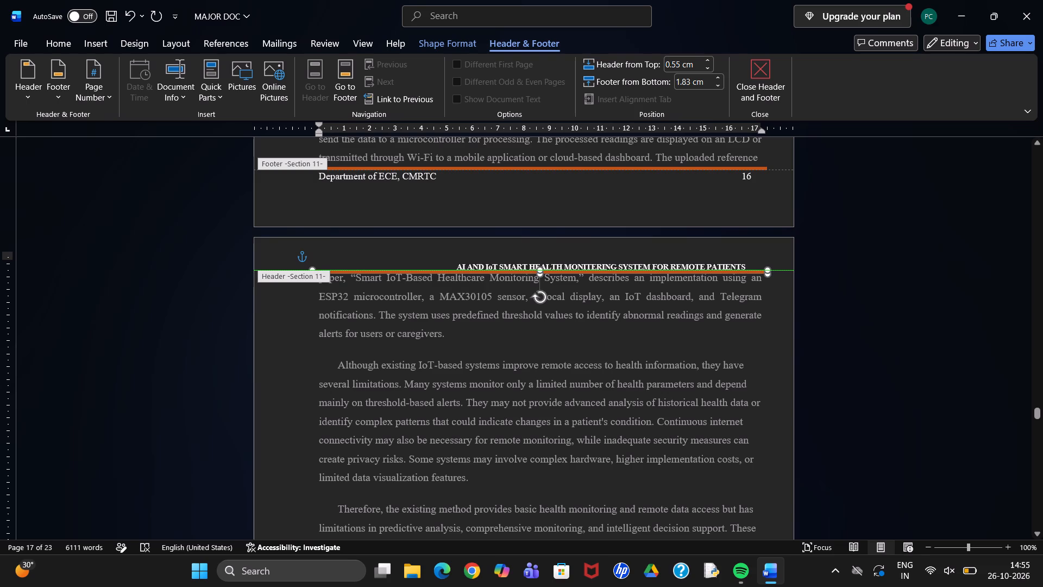
pyautogui.moveTo(312, 274); pyautogui.dragTo(316, 273)
pyautogui.moveTo(316, 273); pyautogui.dragTo(316, 273)
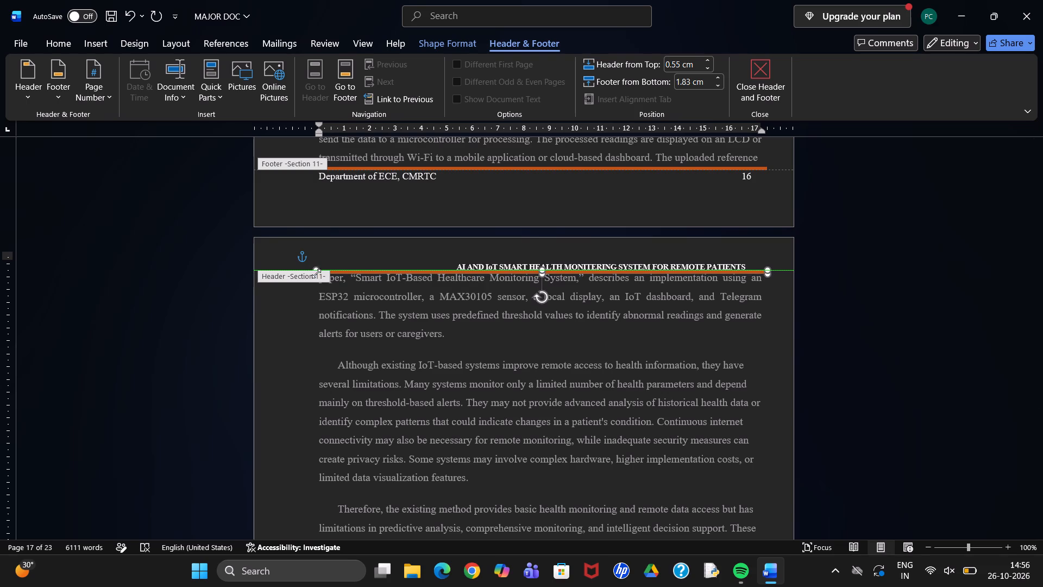
# Adjust the right end of the header's orange line to just past the right text margin.
pyautogui.click(332, 347)
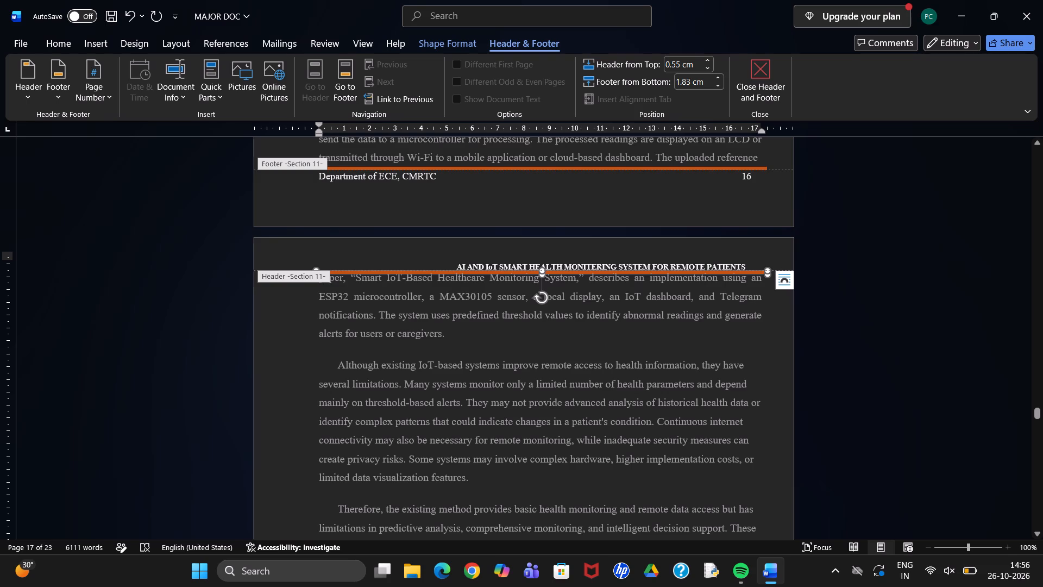
pyautogui.click(769, 274)
pyautogui.moveTo(769, 274); pyautogui.dragTo(769, 271)
pyautogui.moveTo(769, 271); pyautogui.dragTo(764, 268)
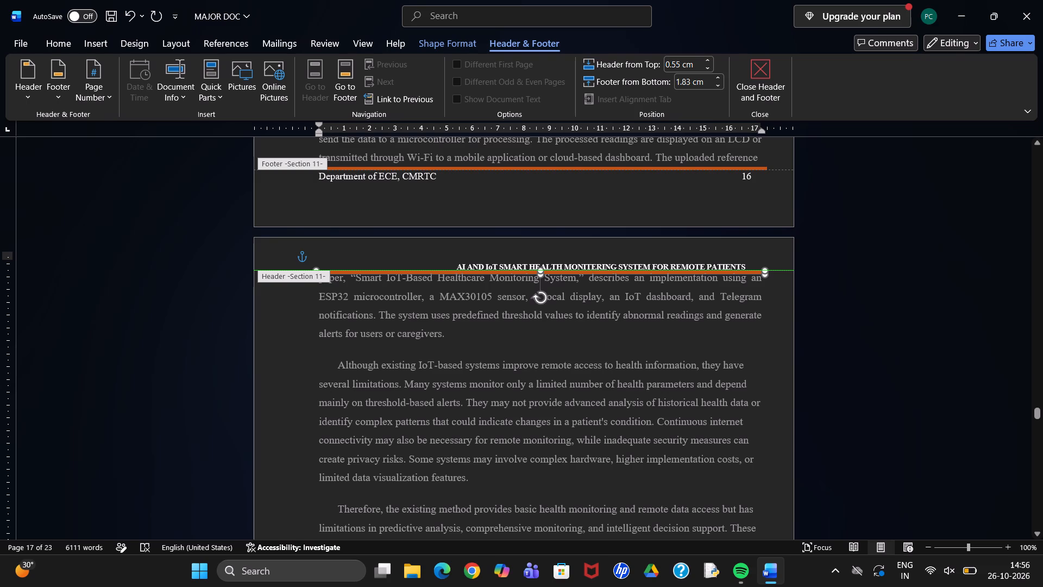
pyautogui.moveTo(764, 268); pyautogui.dragTo(765, 269)
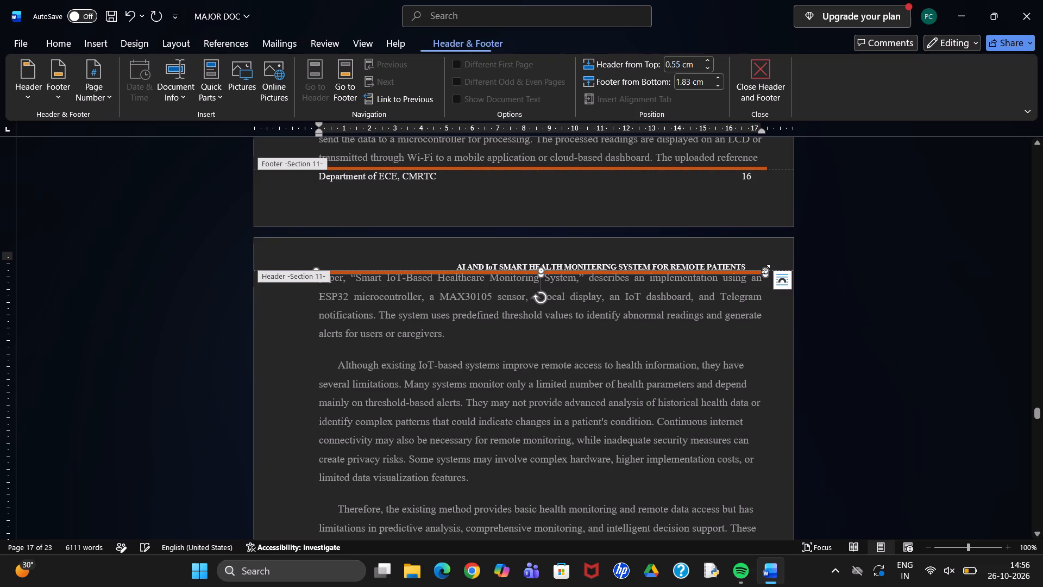
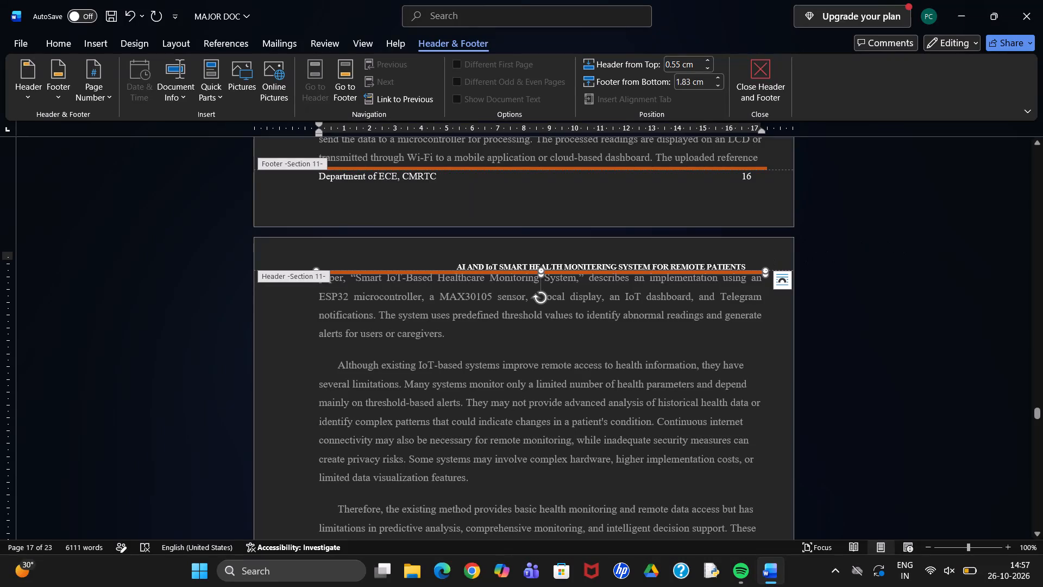
# Enlarge the page 17 header title's text box slightly upward and to the right, raising the title above the orange line.
pyautogui.click(735, 263)
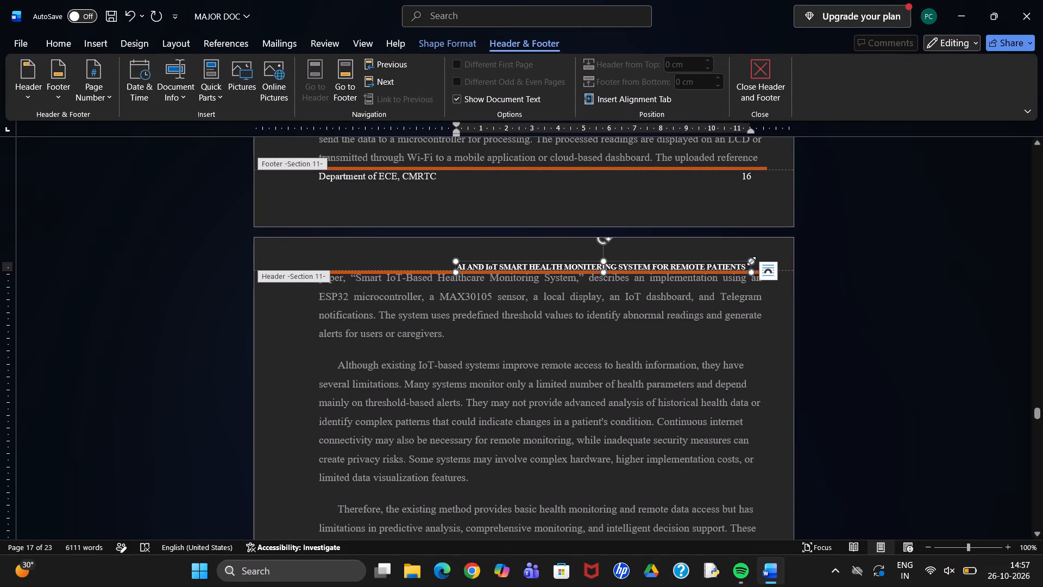
pyautogui.click(752, 261)
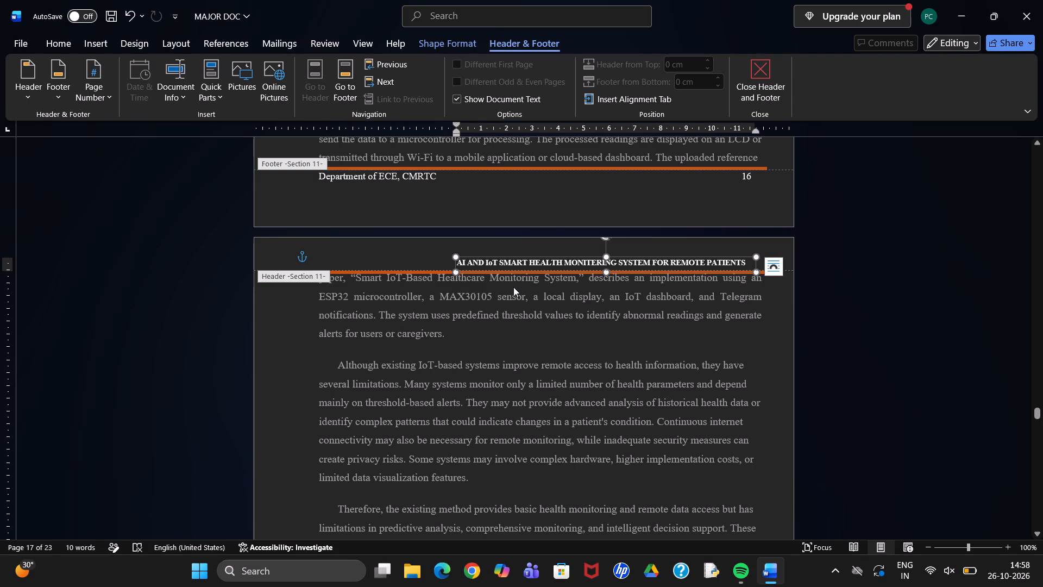
# Raise page 17's orange header line slightly towards the title and extend its right end a little further past the right text margin.
pyautogui.click(431, 273)
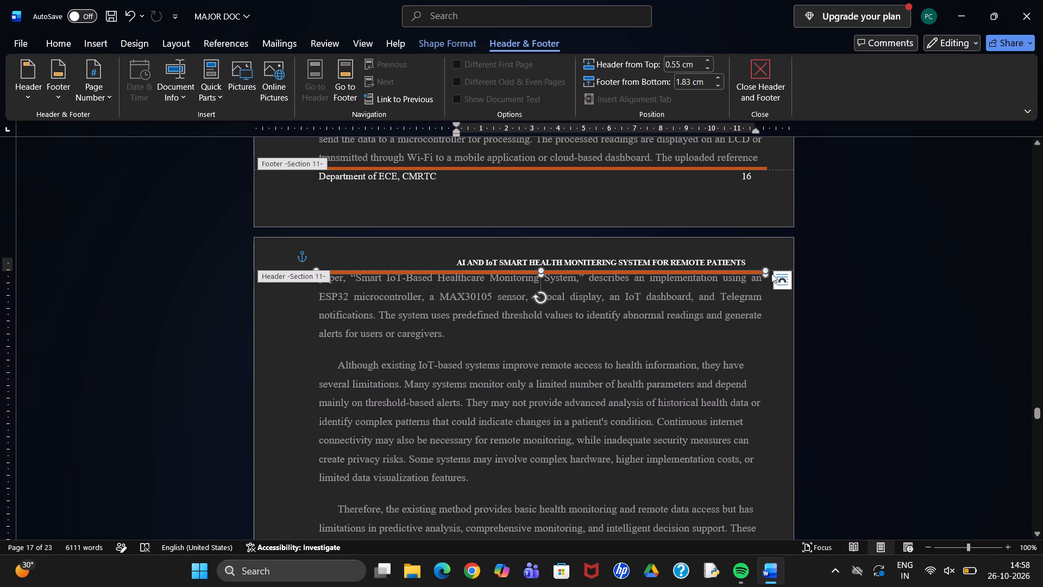
pyautogui.click(768, 267)
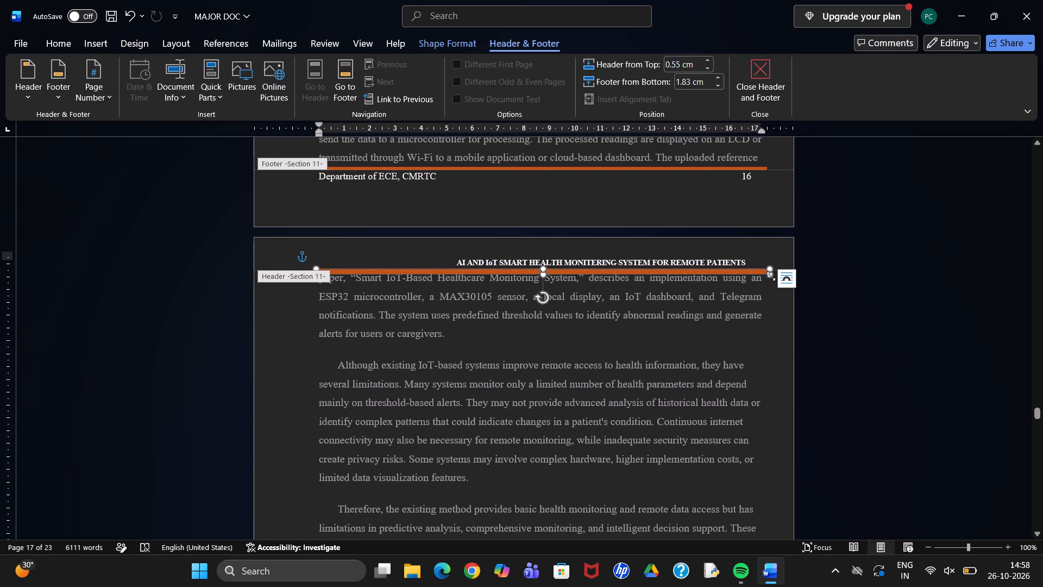
pyautogui.moveTo(771, 277); pyautogui.dragTo(769, 271)
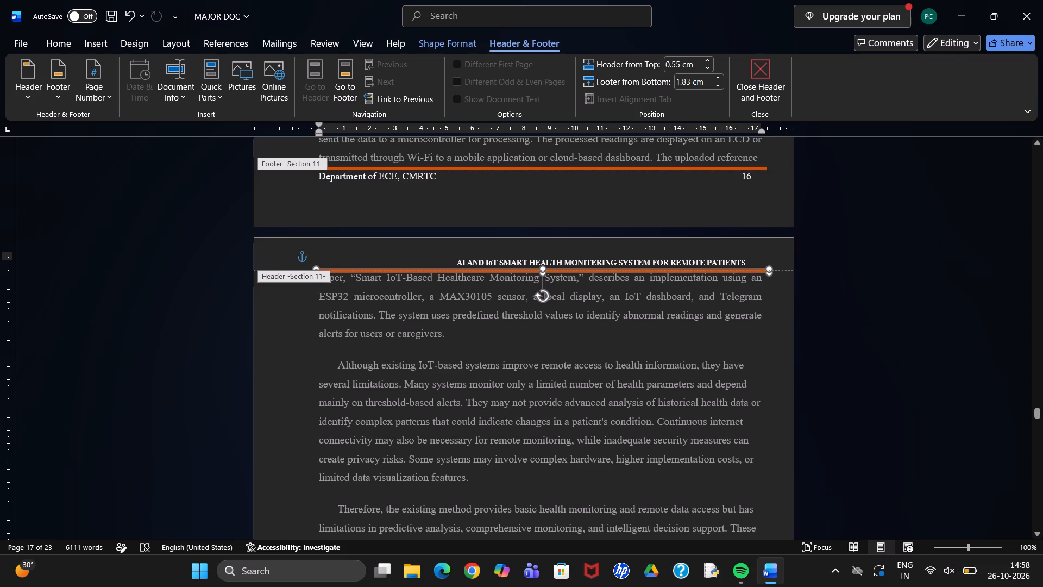
pyautogui.moveTo(769, 271); pyautogui.dragTo(769, 271)
pyautogui.press('Escape')
# Check the header and footer lines on the following pages, from section 2.3 through Chapter 3's block diagram.
pyautogui.scroll(-1, 449, 371)
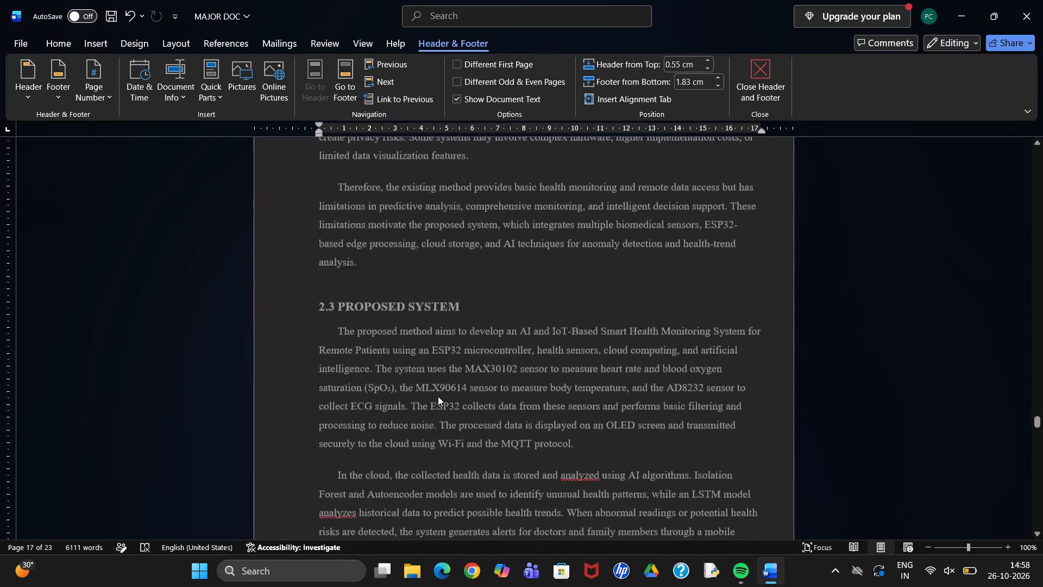
pyautogui.scroll(-2, 438, 396)
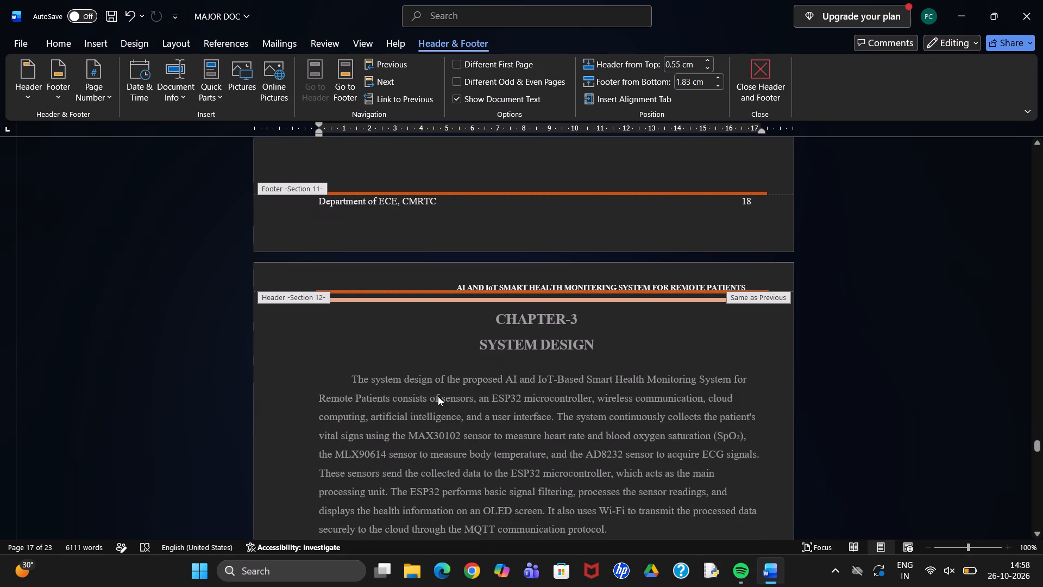
pyautogui.scroll(-1, 438, 396)
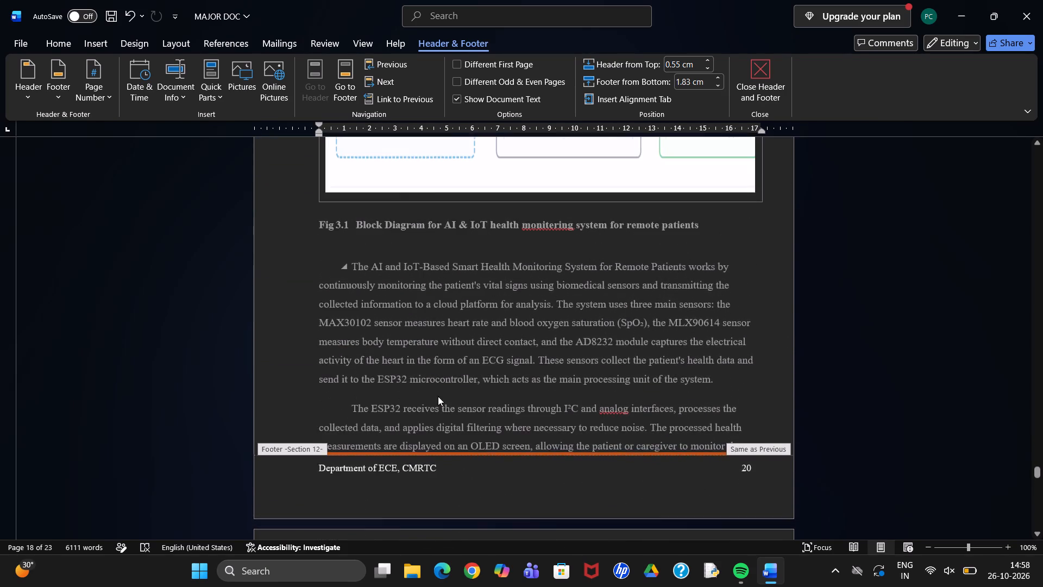
pyautogui.scroll(1, 438, 396)
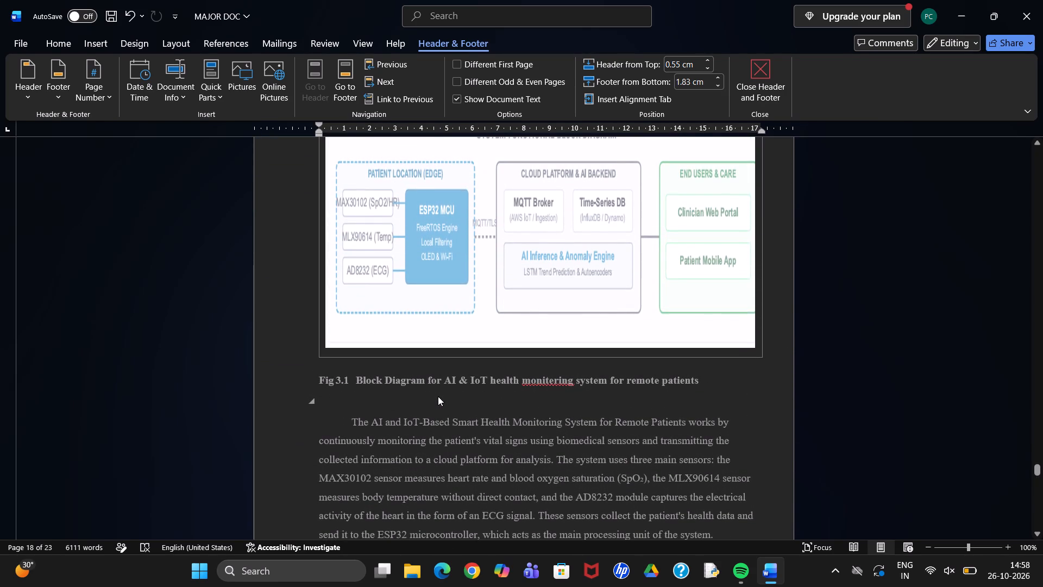
pyautogui.scroll(2, 438, 396)
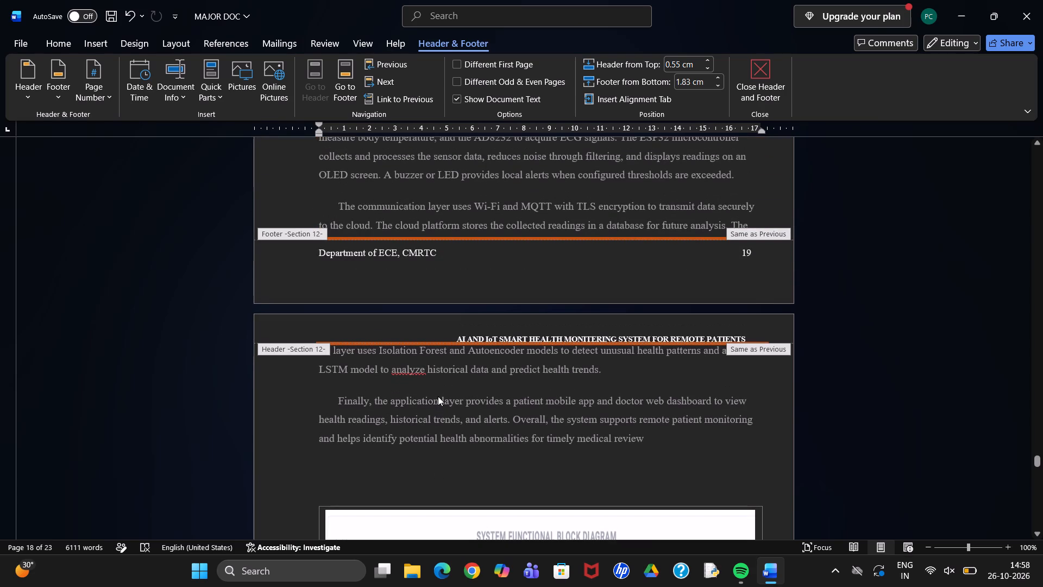
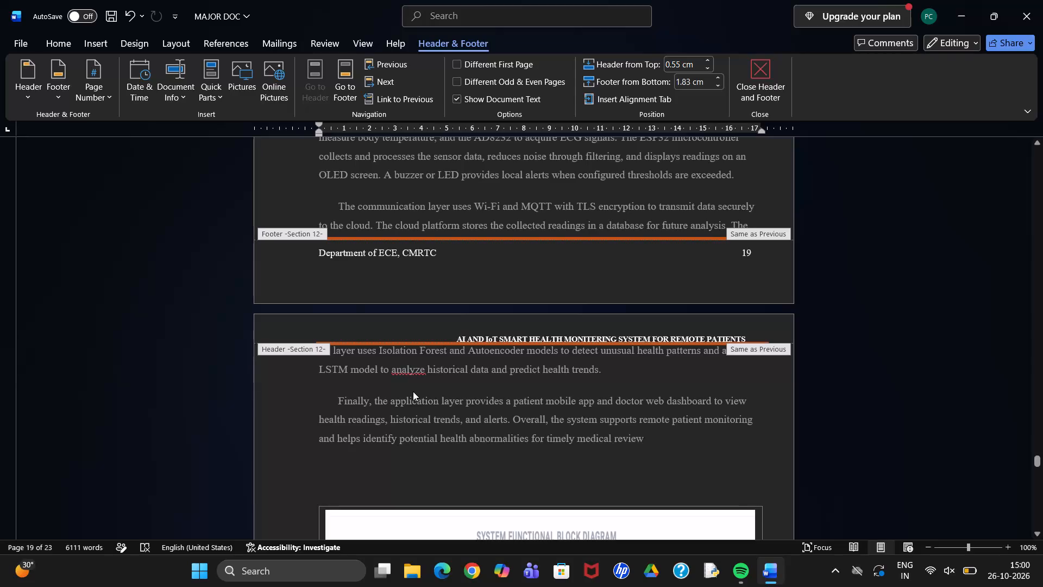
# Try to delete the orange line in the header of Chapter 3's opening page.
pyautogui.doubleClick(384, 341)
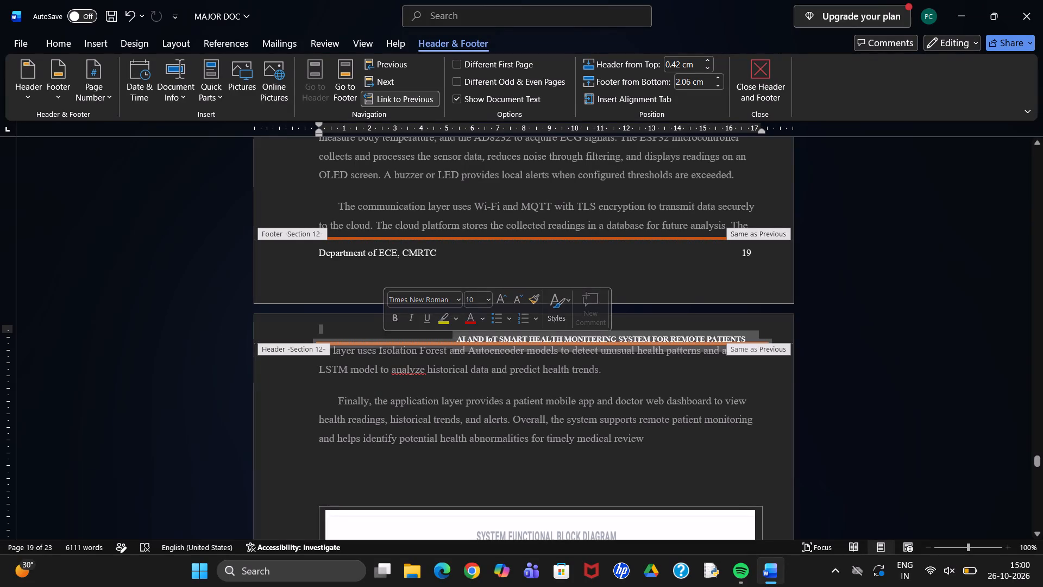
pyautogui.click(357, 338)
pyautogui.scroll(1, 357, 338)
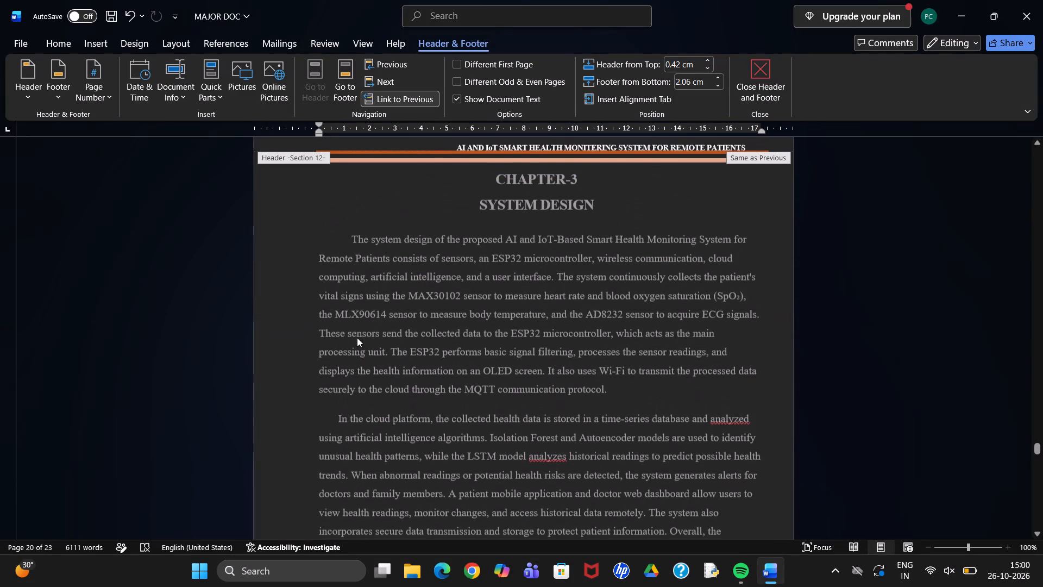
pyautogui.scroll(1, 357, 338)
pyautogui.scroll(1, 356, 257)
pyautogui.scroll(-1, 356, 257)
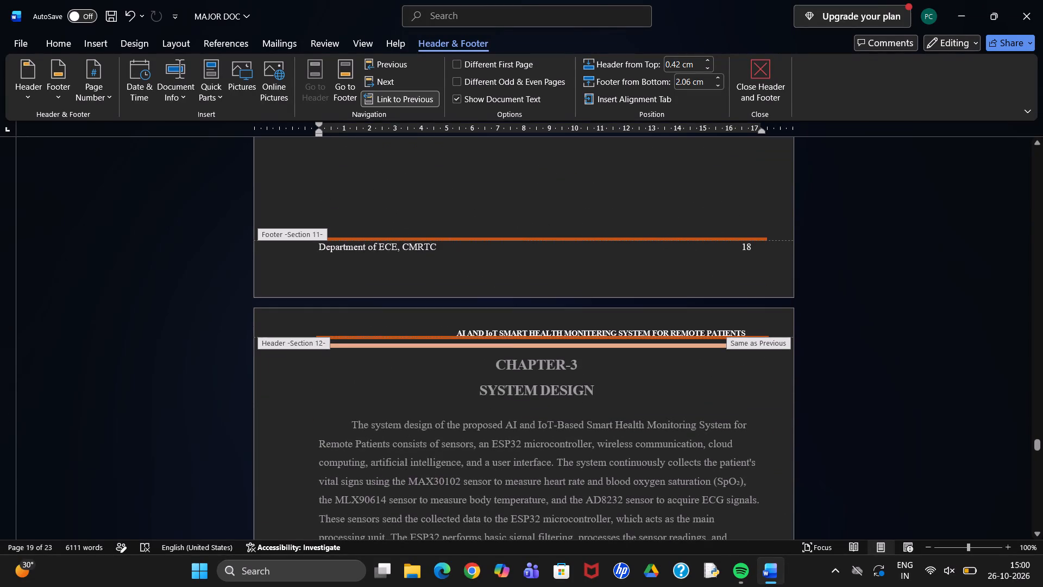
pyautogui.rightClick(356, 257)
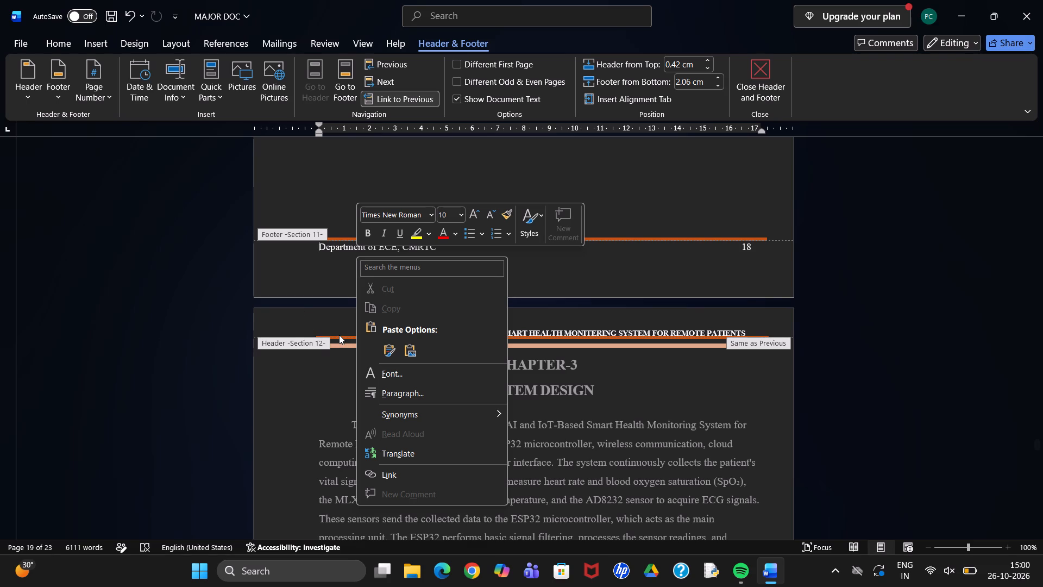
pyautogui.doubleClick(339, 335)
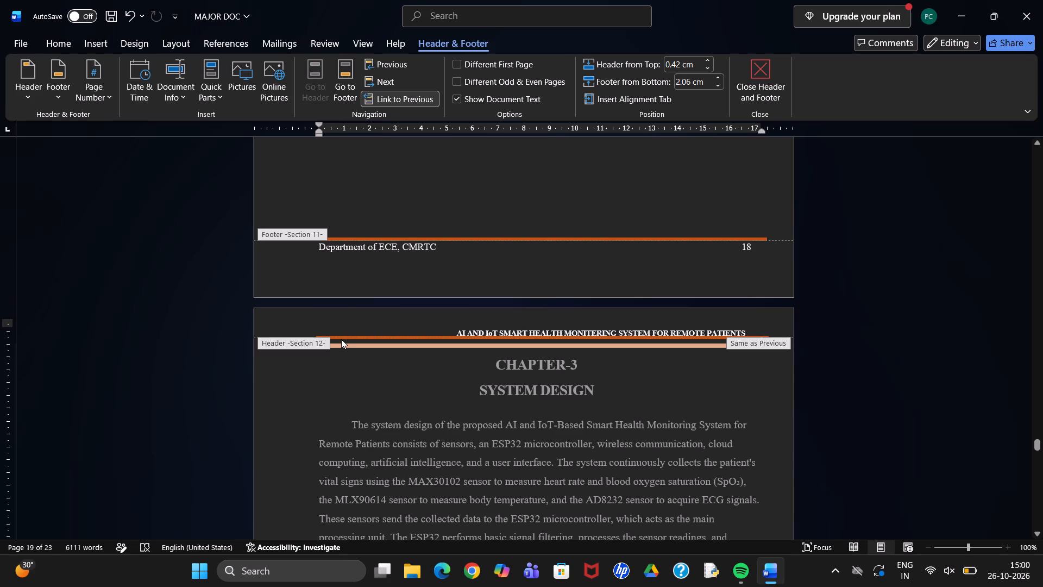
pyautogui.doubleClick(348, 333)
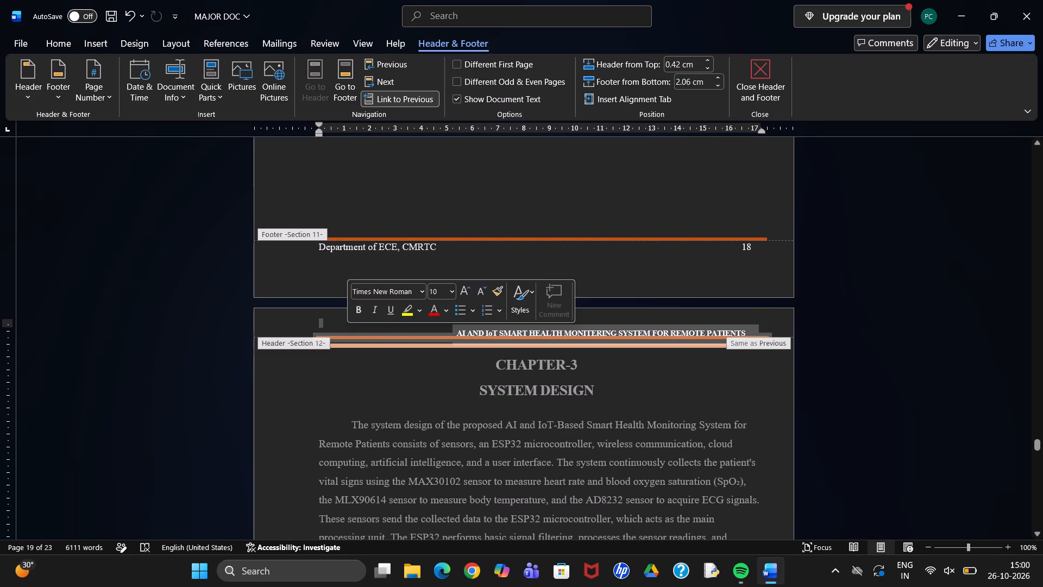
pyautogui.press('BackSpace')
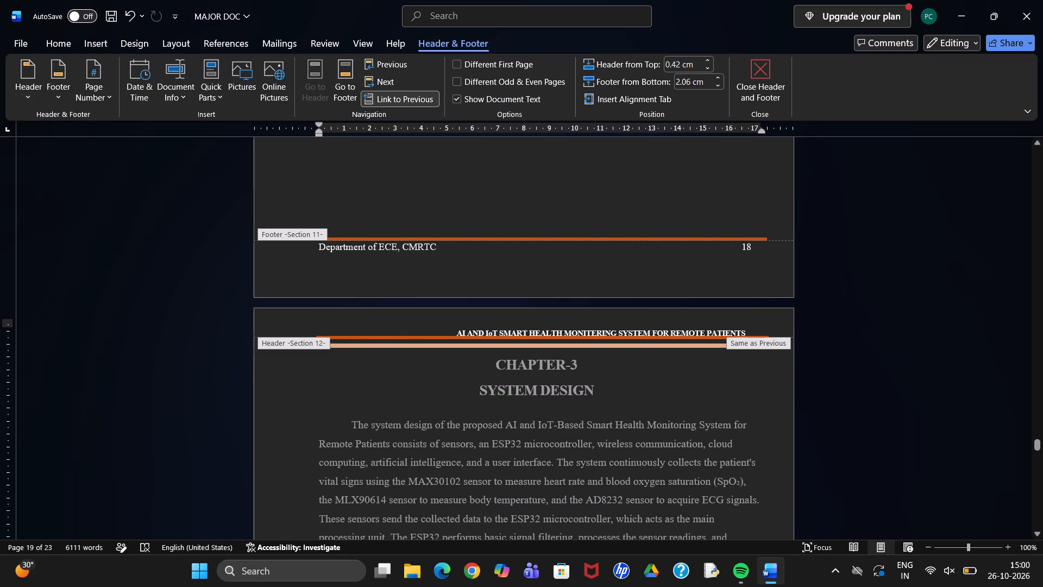
# Delete the duplicate orange line in the body directly above the CHAPTER-3 heading.
pyautogui.click(350, 345)
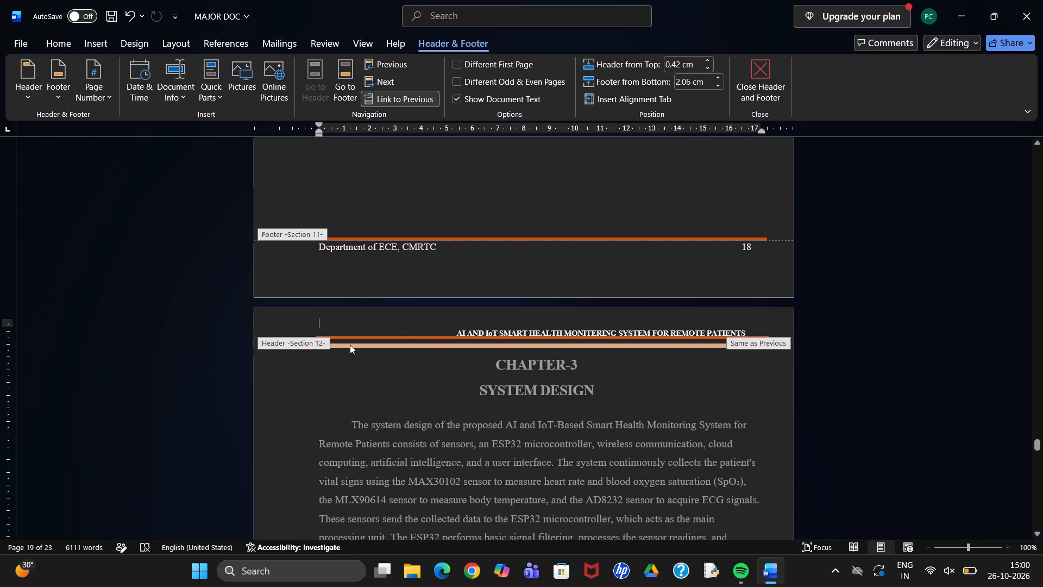
pyautogui.doubleClick(350, 345)
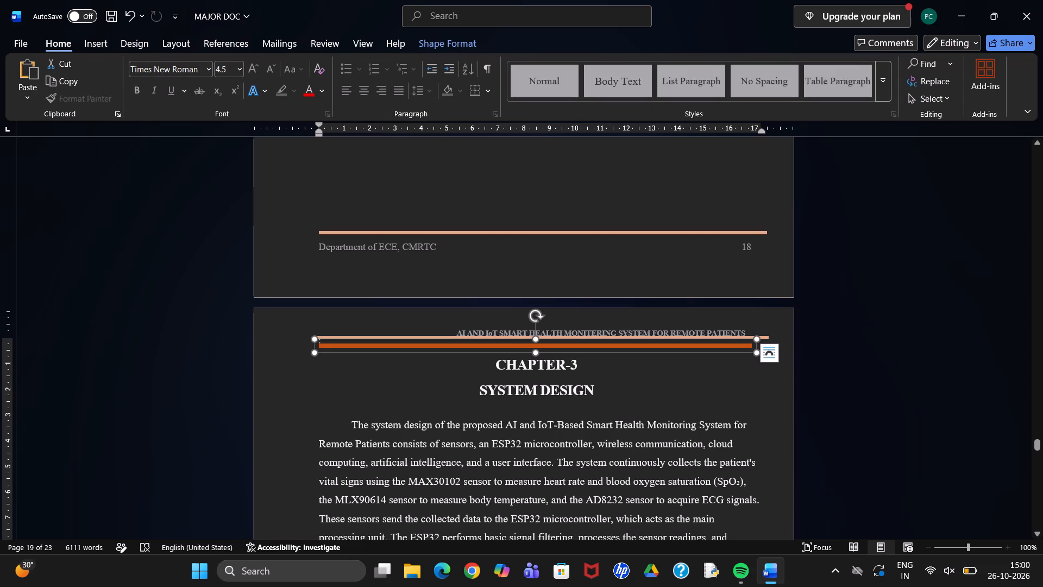
pyautogui.click(429, 338)
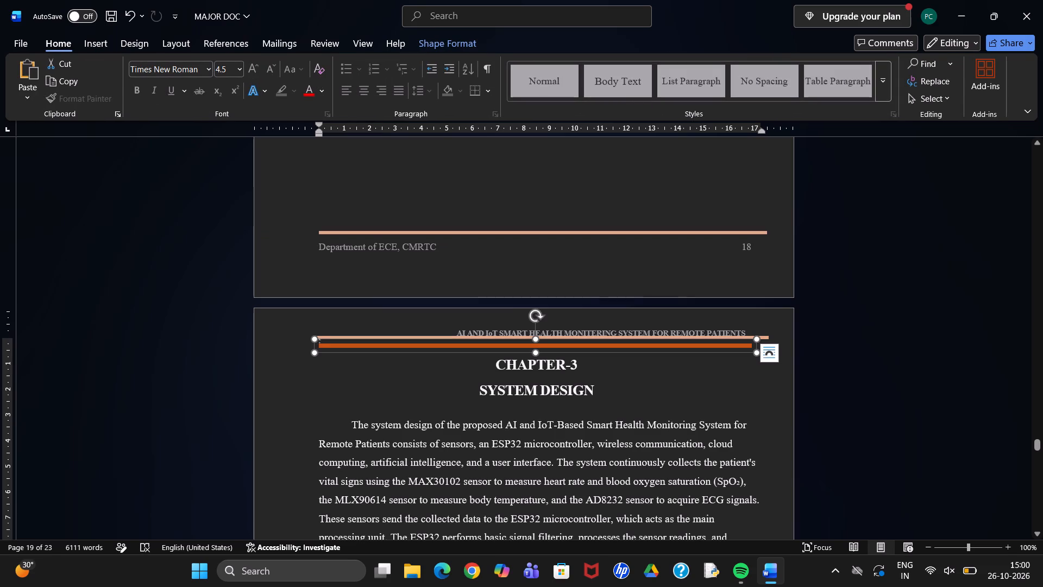
pyautogui.doubleClick(430, 334)
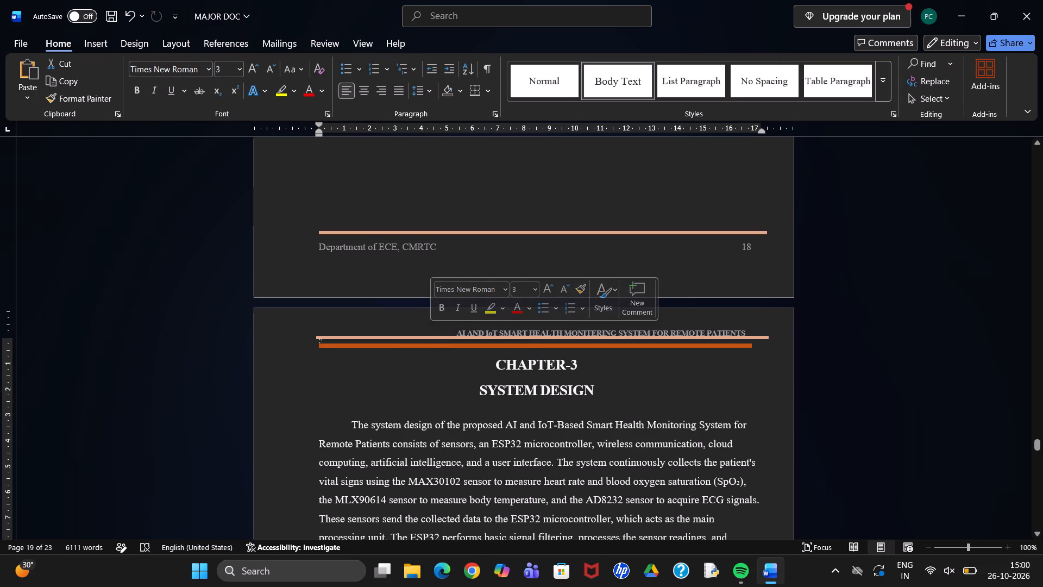
pyautogui.doubleClick(431, 346)
pyautogui.press('BackSpace')
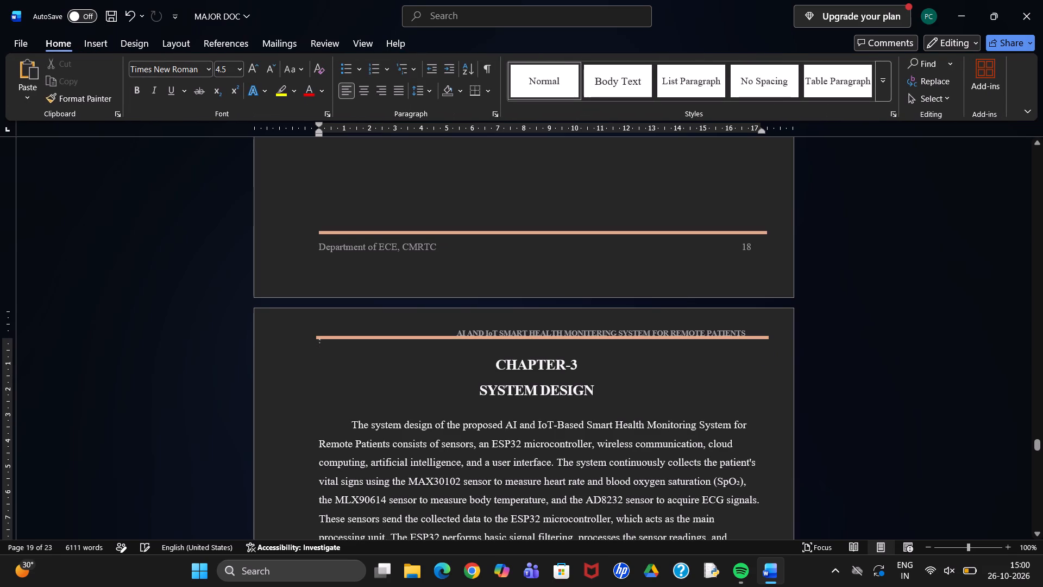
# Pull in the left end of the Chapter 3 page's orange header line, making it about 17.21 cm long and 0.13 cm thick.
pyautogui.tripleClick(429, 336)
pyautogui.click(429, 336)
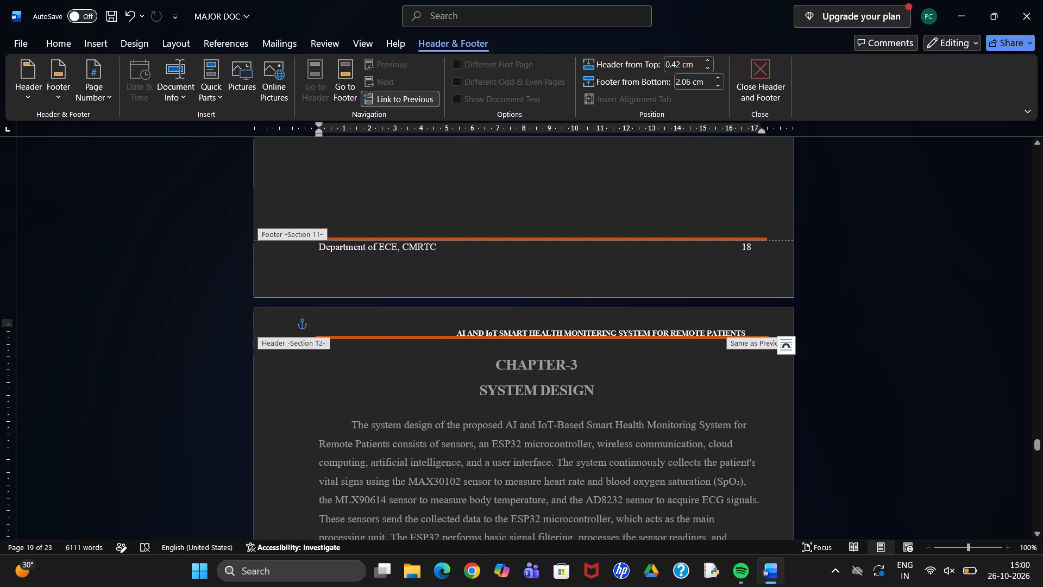
pyautogui.moveTo(696, 340); pyautogui.dragTo(697, 348)
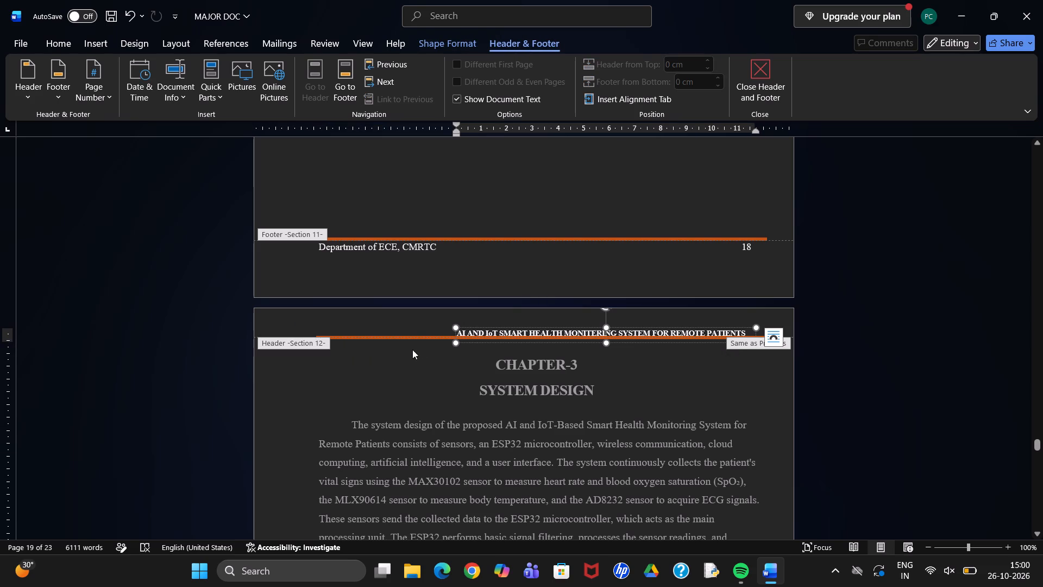
pyautogui.doubleClick(408, 336)
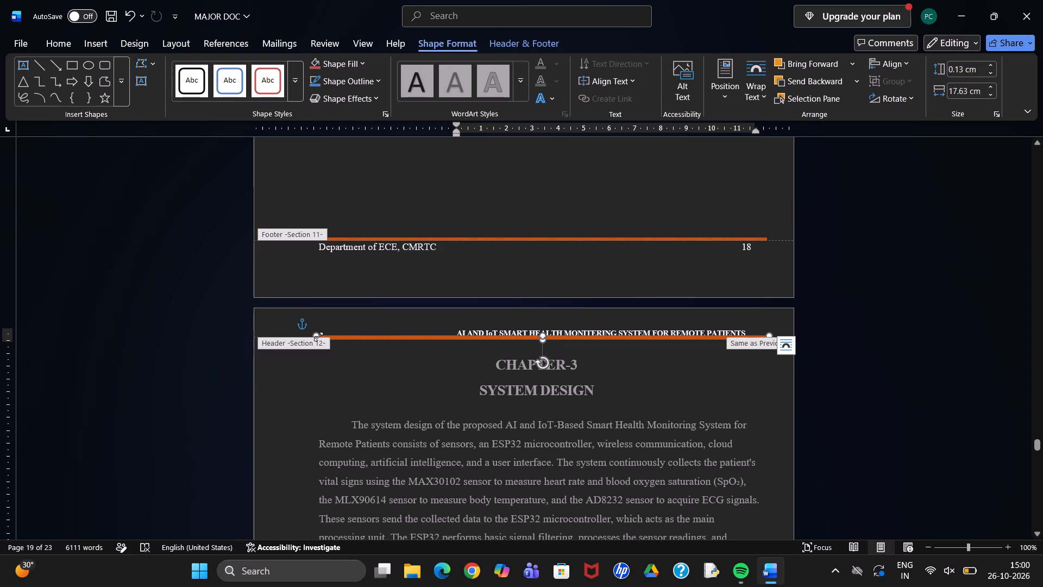
pyautogui.moveTo(316, 336); pyautogui.dragTo(315, 348)
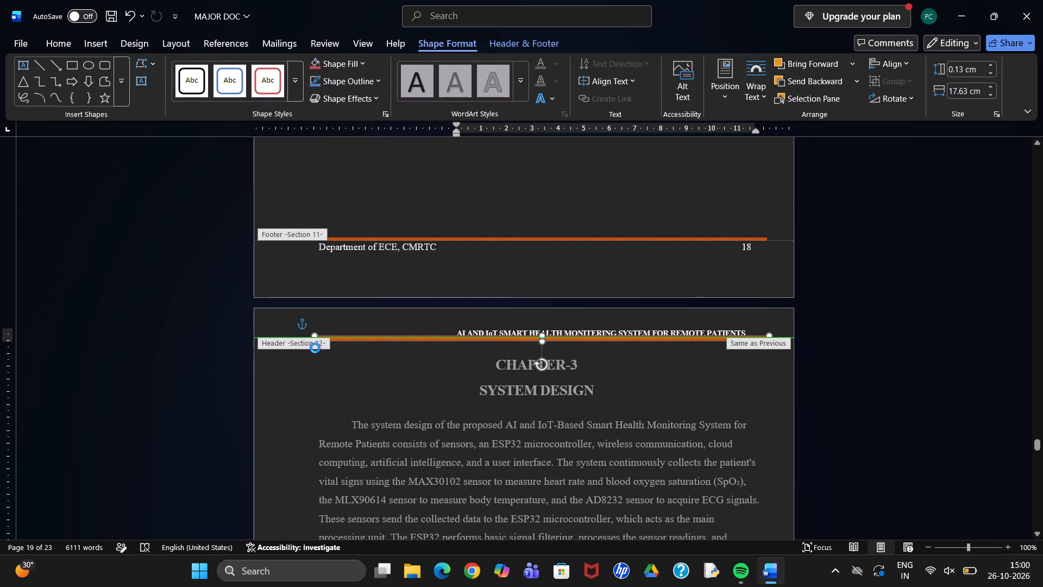
pyautogui.moveTo(315, 348); pyautogui.dragTo(324, 353)
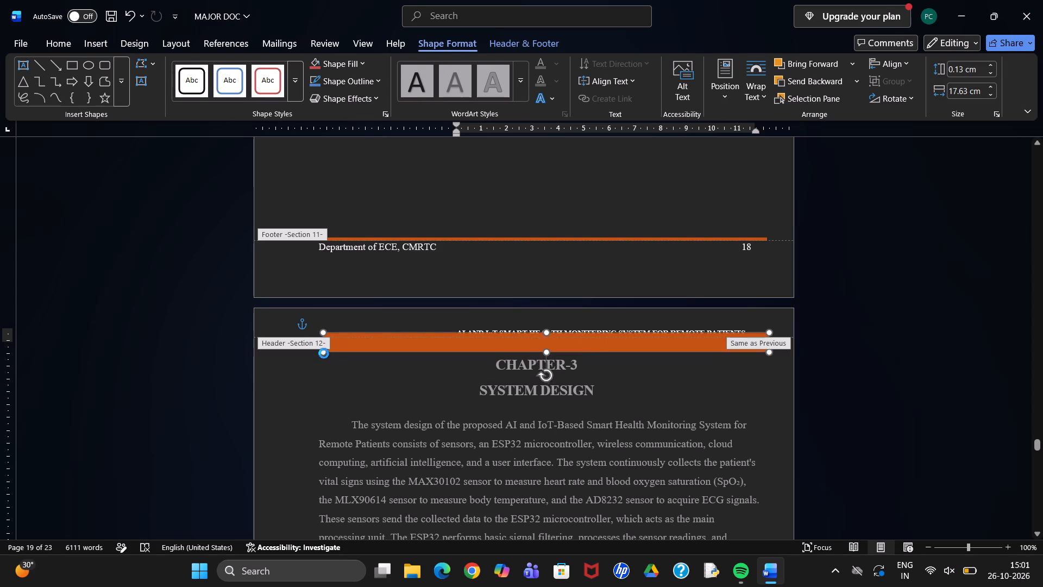
pyautogui.moveTo(324, 353); pyautogui.dragTo(327, 346)
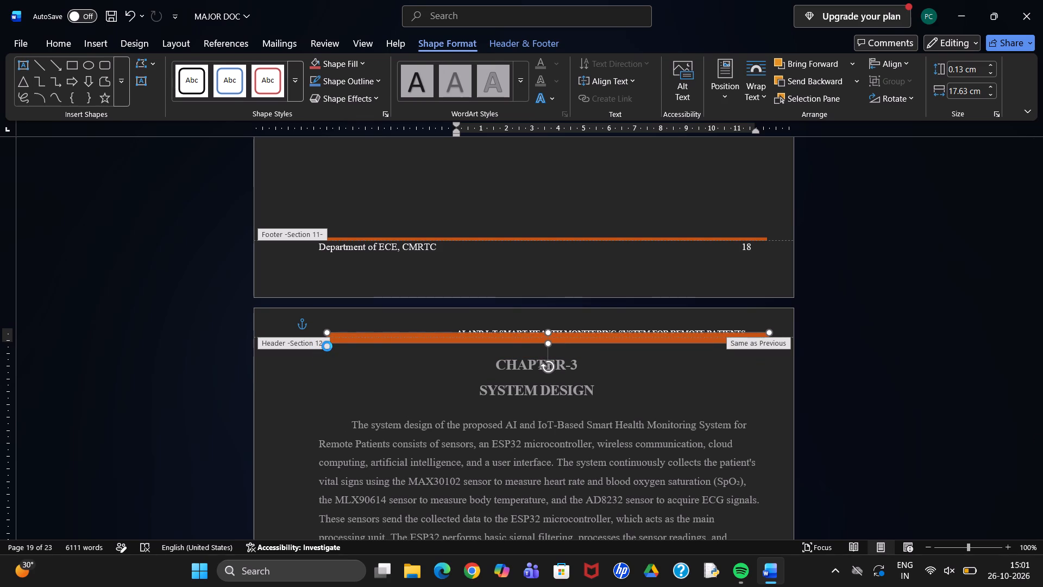
pyautogui.moveTo(327, 346); pyautogui.dragTo(327, 357)
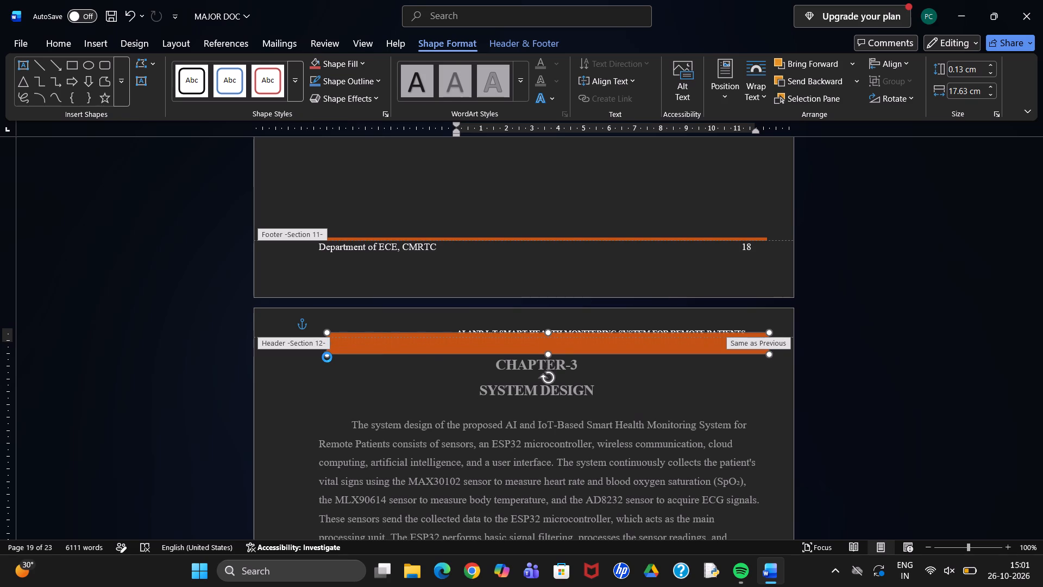
pyautogui.moveTo(327, 357); pyautogui.dragTo(327, 347)
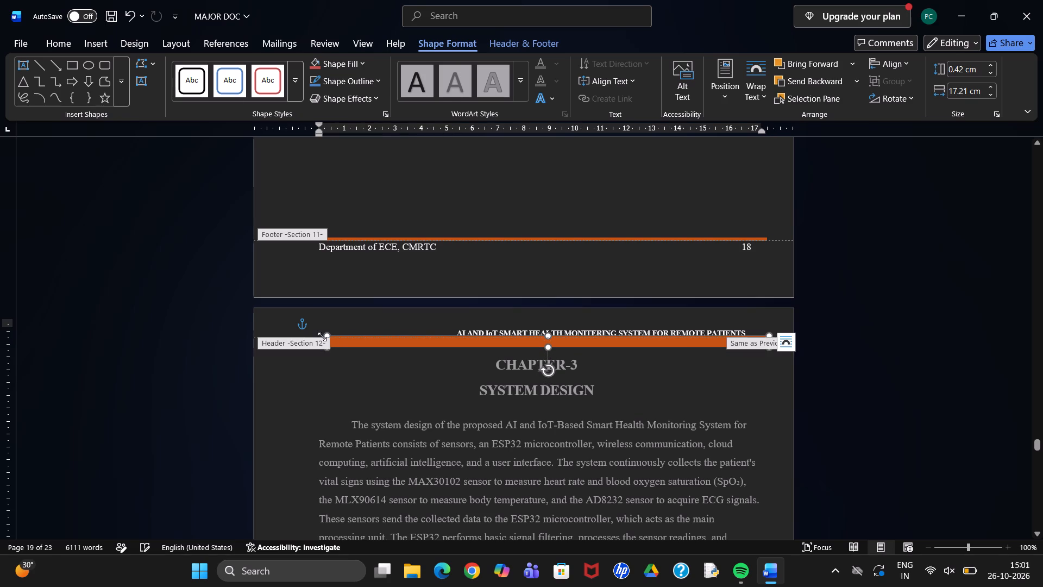
pyautogui.moveTo(327, 334); pyautogui.dragTo(327, 339)
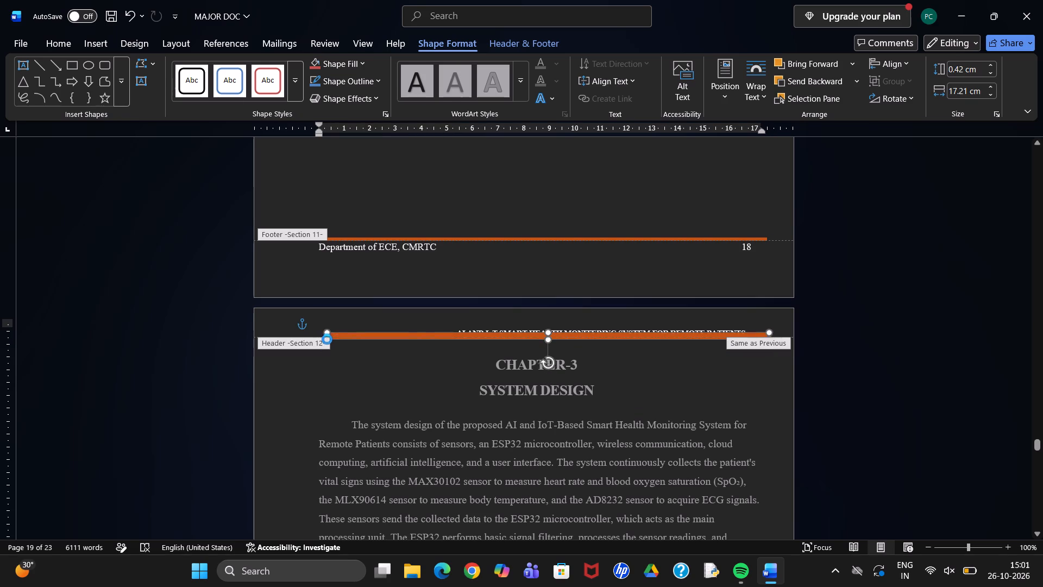
pyautogui.moveTo(327, 339); pyautogui.dragTo(327, 341)
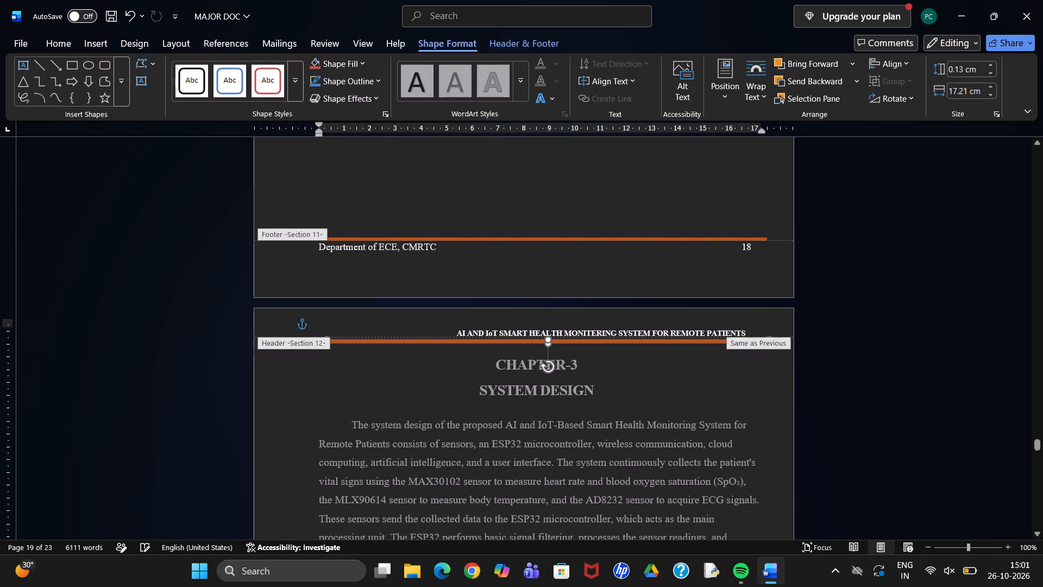
pyautogui.click(600, 379)
pyautogui.press('Escape')
pyautogui.press('Escape')
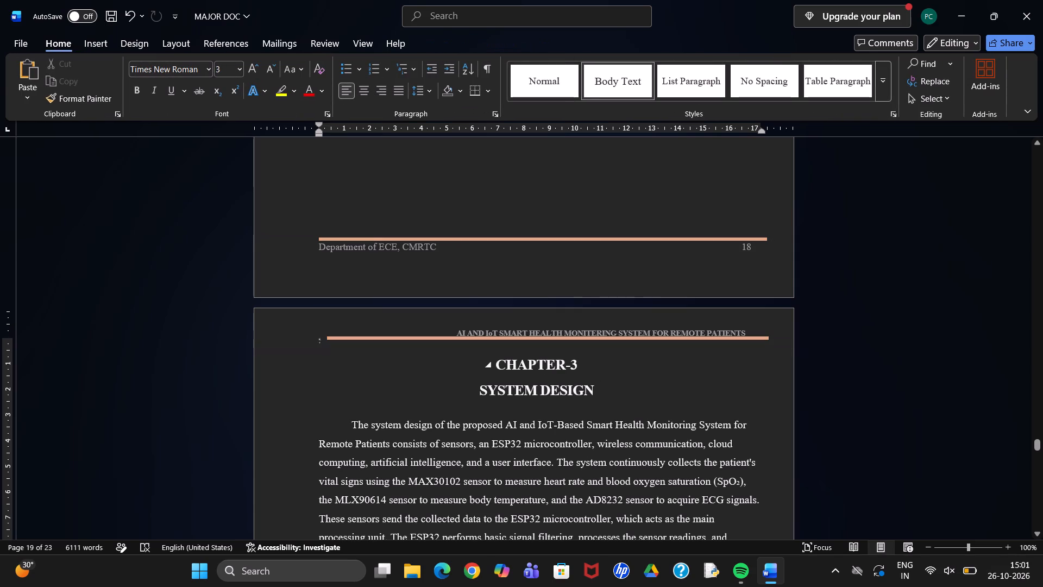
pyautogui.press('Escape')
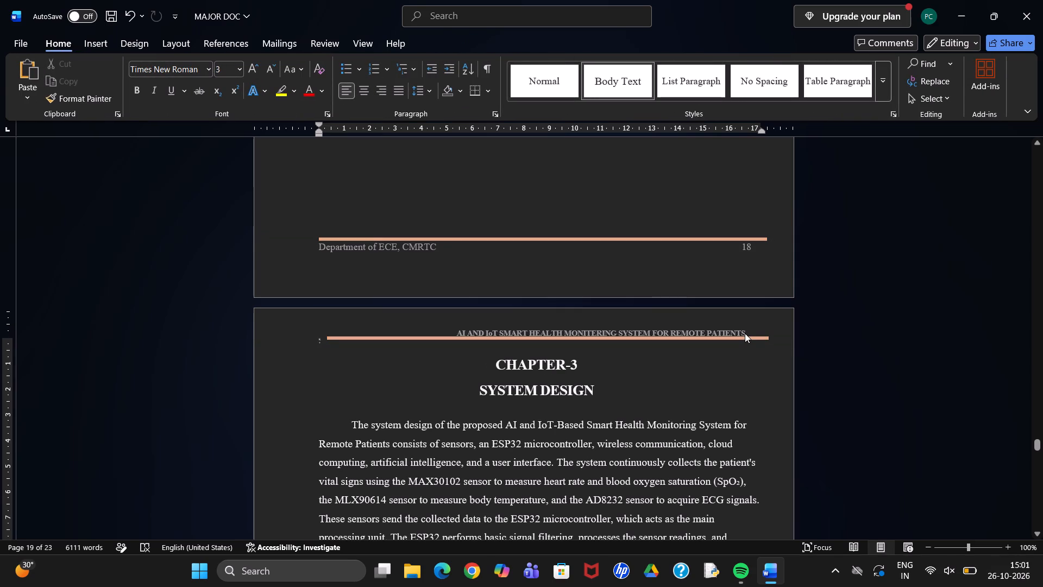
# Pull in the right end of the same orange header line to about 16.62 cm long, keeping it 0.13 cm thick just below the title.
pyautogui.doubleClick(745, 333)
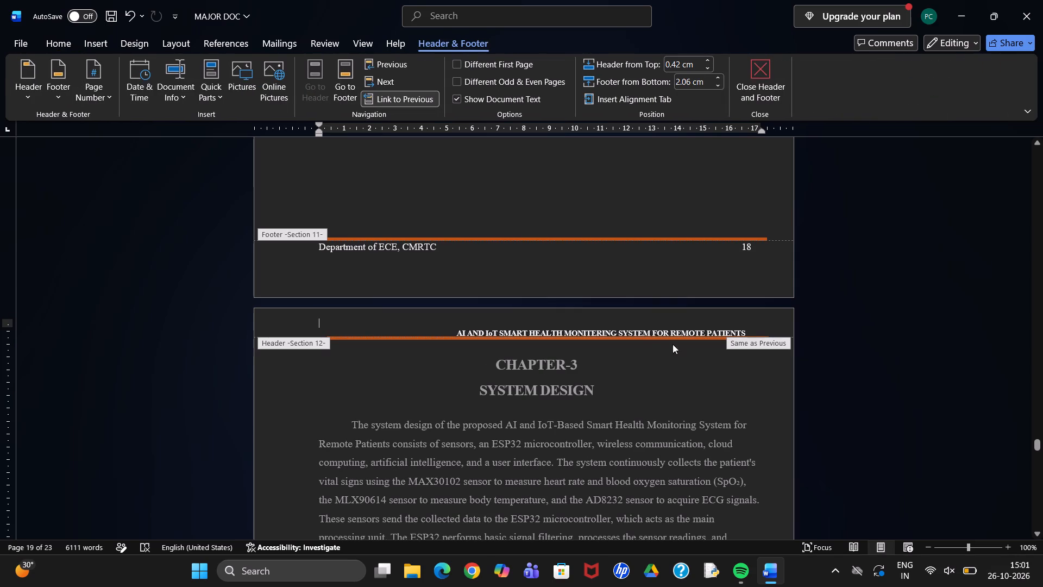
pyautogui.doubleClick(660, 339)
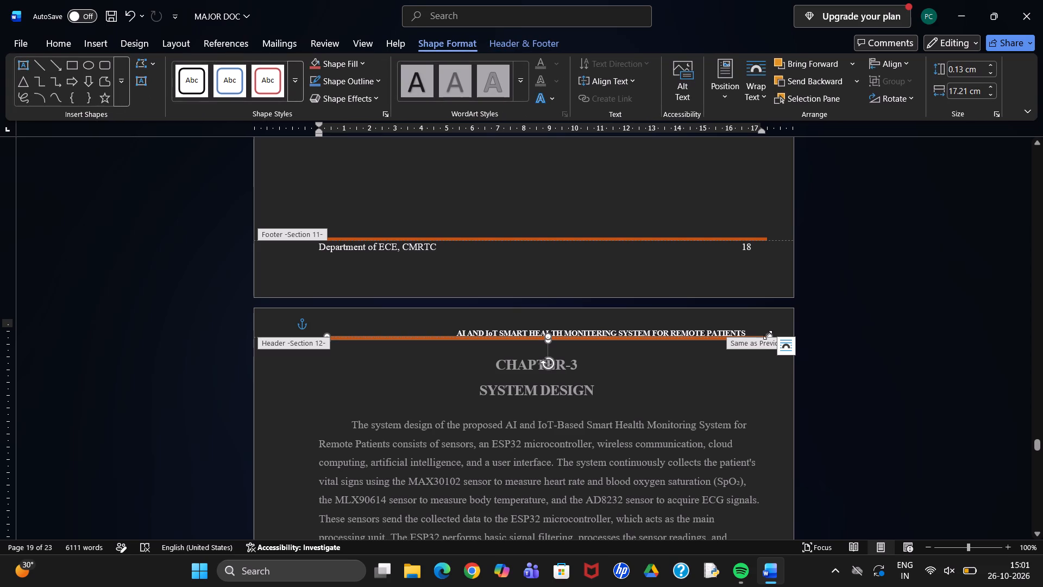
pyautogui.doubleClick(770, 335)
pyautogui.moveTo(770, 335); pyautogui.dragTo(761, 344)
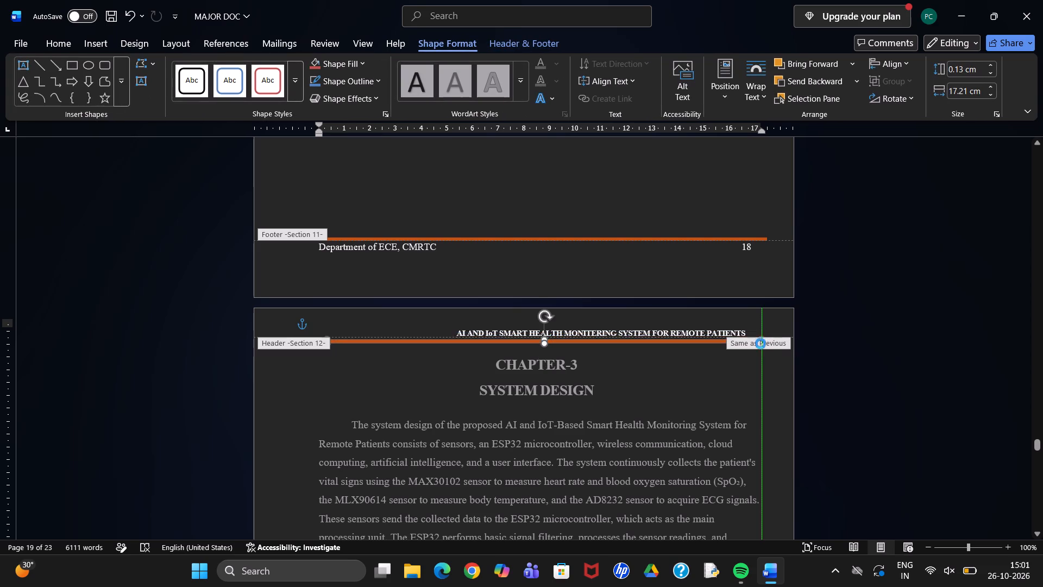
pyautogui.moveTo(761, 344); pyautogui.dragTo(752, 345)
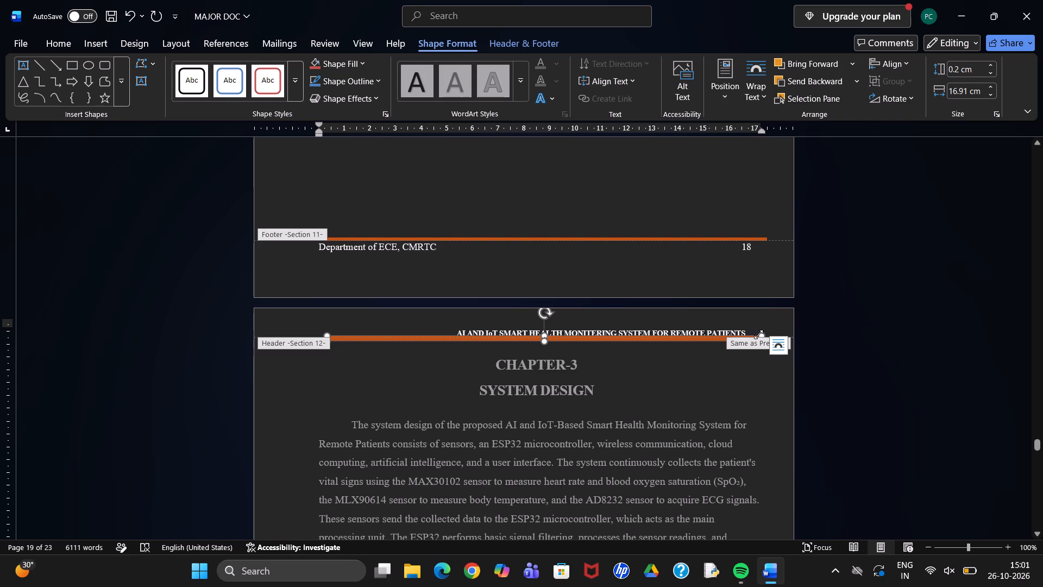
pyautogui.moveTo(762, 335); pyautogui.dragTo(762, 341)
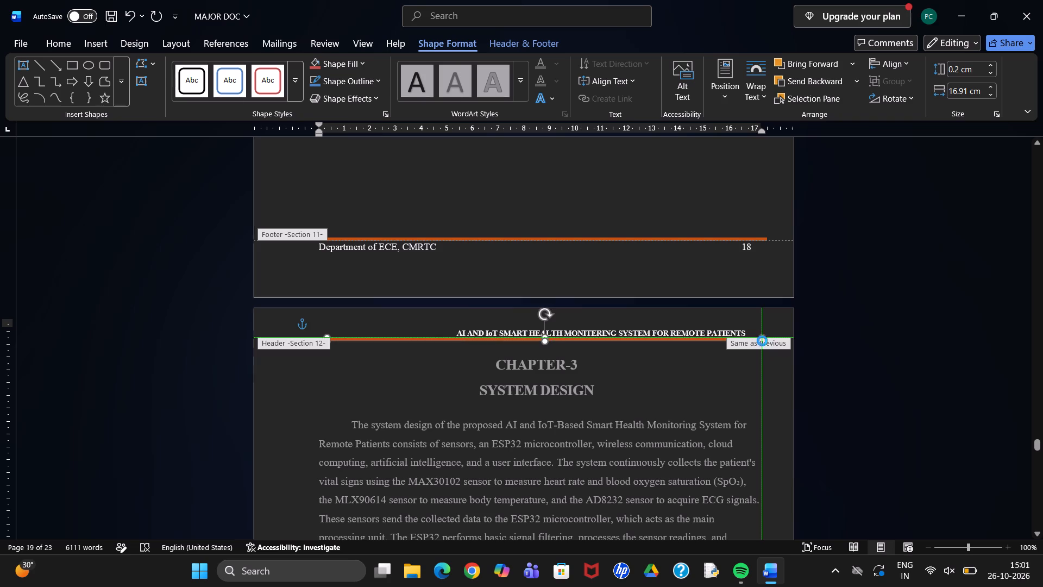
pyautogui.moveTo(762, 341); pyautogui.dragTo(759, 340)
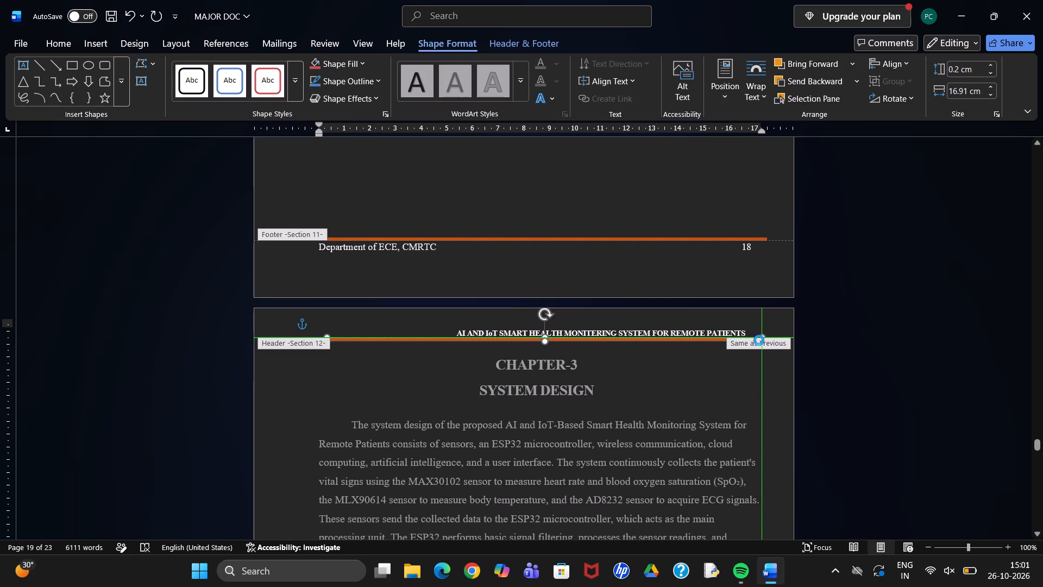
pyautogui.moveTo(759, 340); pyautogui.dragTo(753, 340)
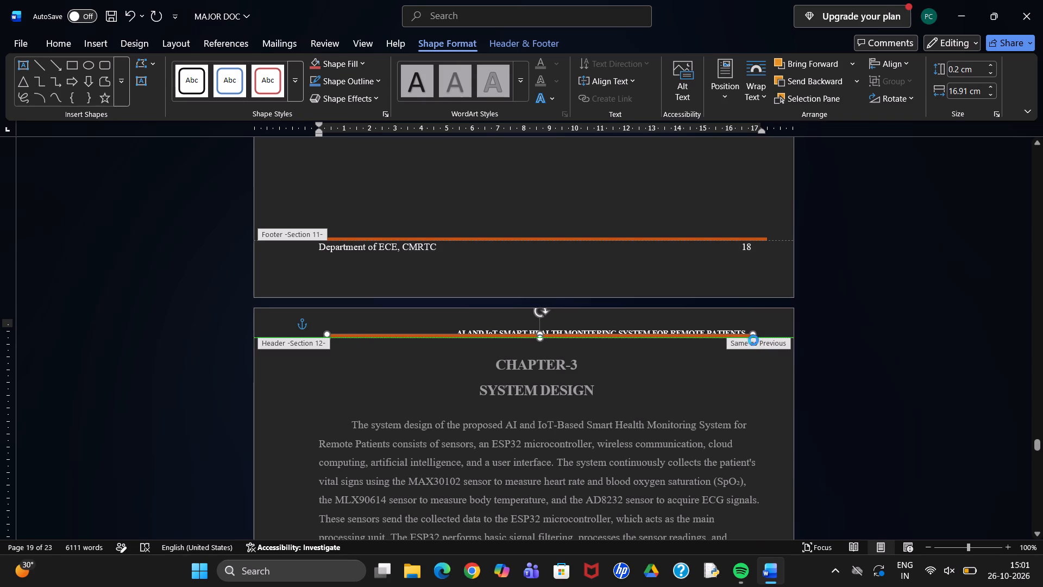
pyautogui.moveTo(753, 340); pyautogui.dragTo(755, 342)
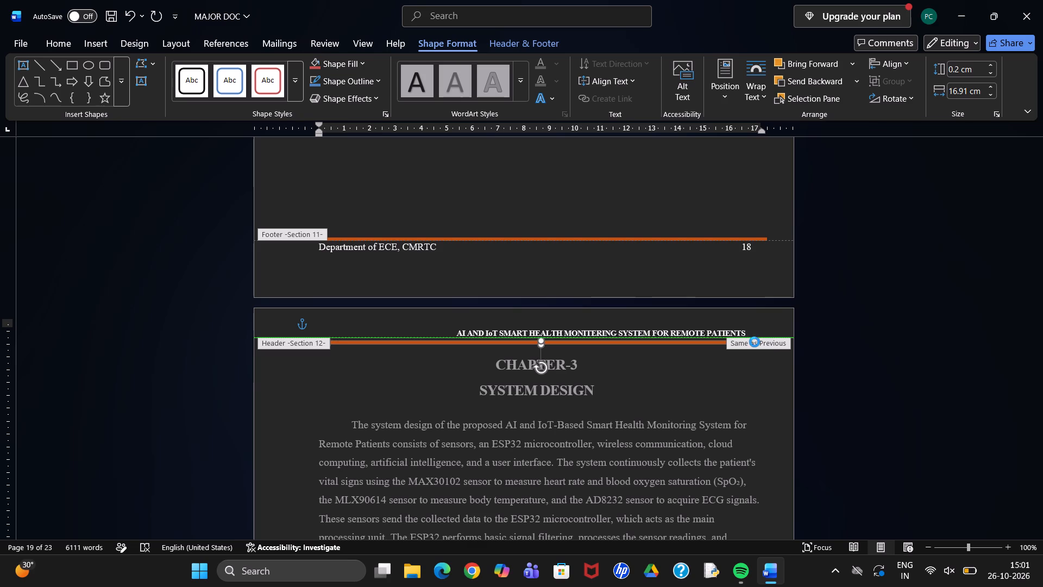
pyautogui.moveTo(755, 342); pyautogui.dragTo(753, 342)
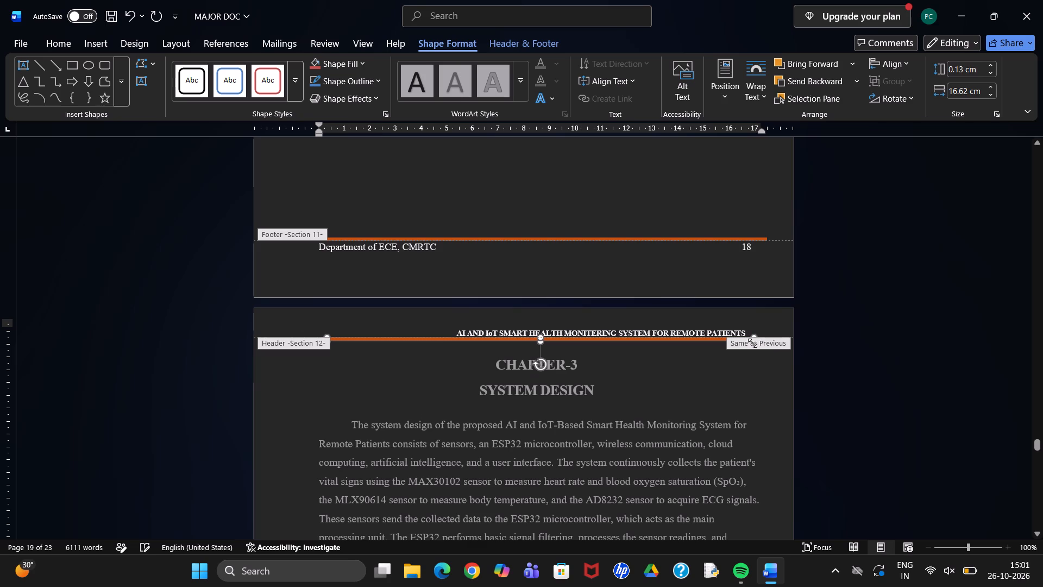
pyautogui.click(733, 369)
# Close header editing and justify all of Chapter 3's body text, from the opening system design paragraph through Step 11: Continuous Monitoring.
pyautogui.press('Escape')
pyautogui.press('Escape')
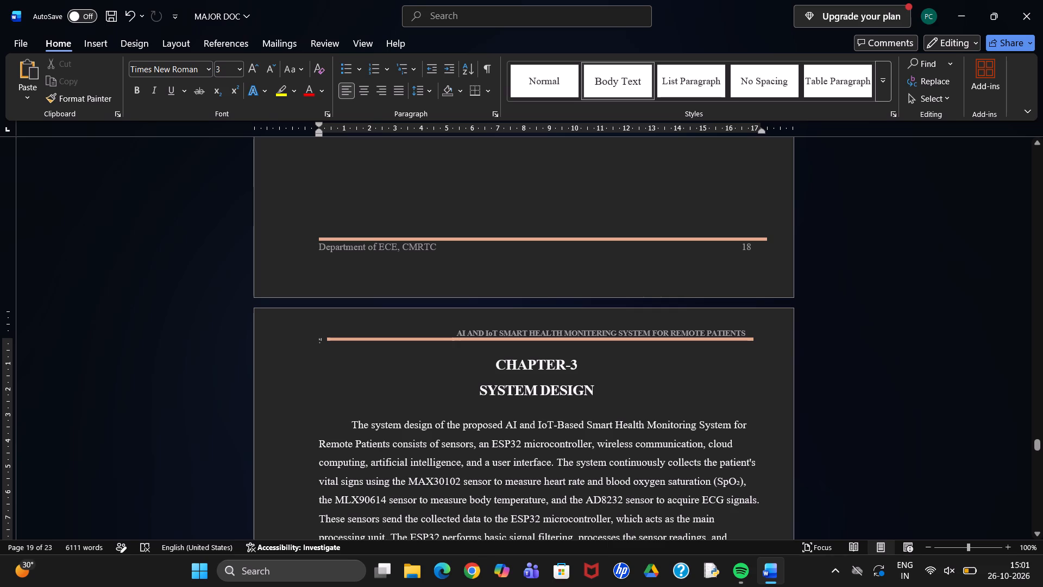
pyautogui.click(353, 421)
pyautogui.moveTo(353, 421); pyautogui.dragTo(512, 568)
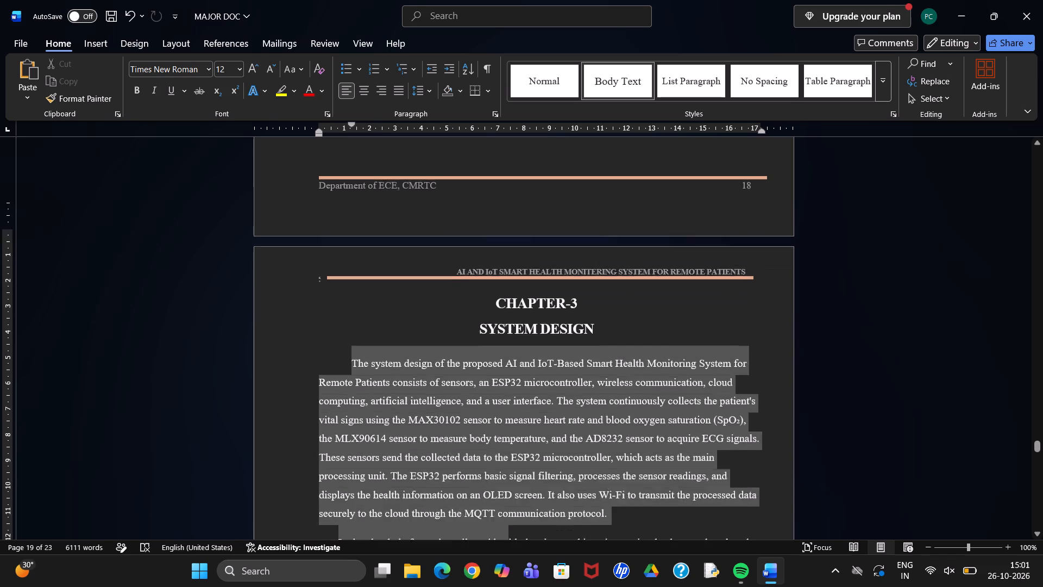
pyautogui.moveTo(512, 568); pyautogui.dragTo(571, 499)
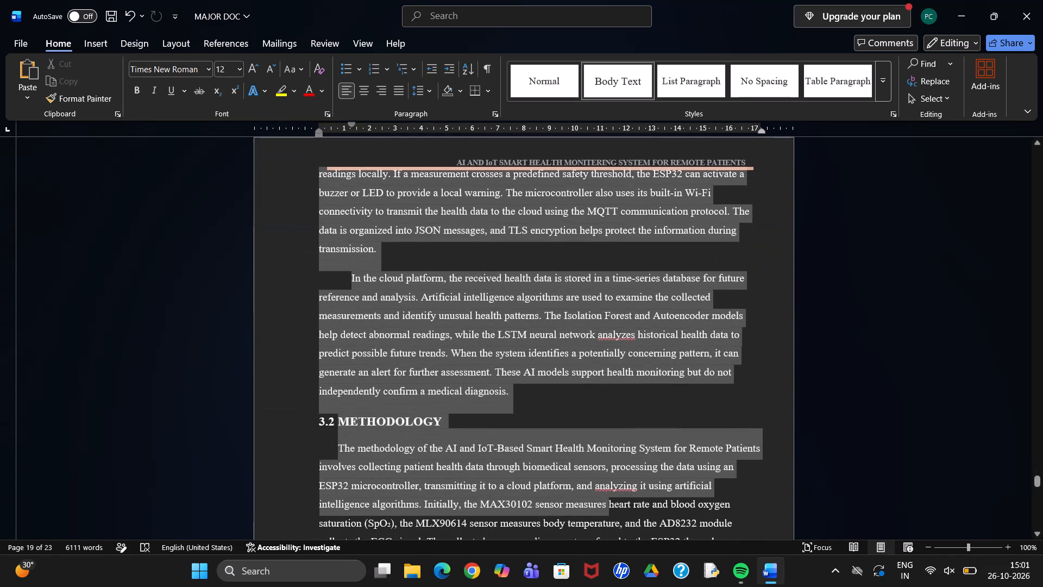
pyautogui.moveTo(571, 499); pyautogui.dragTo(576, 543)
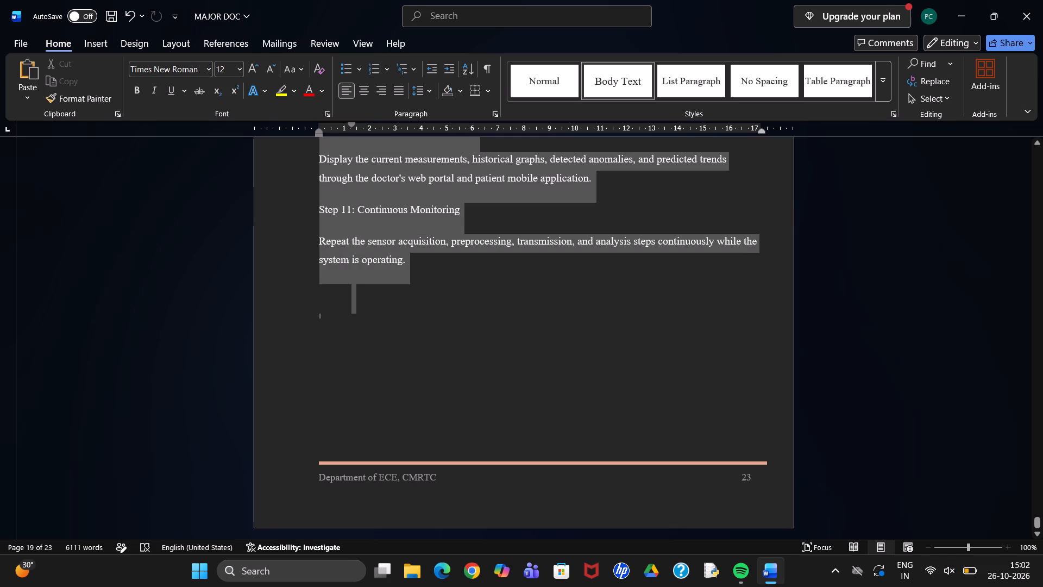
pyautogui.moveTo(576, 543); pyautogui.dragTo(576, 541)
pyautogui.moveTo(576, 541); pyautogui.dragTo(579, 579)
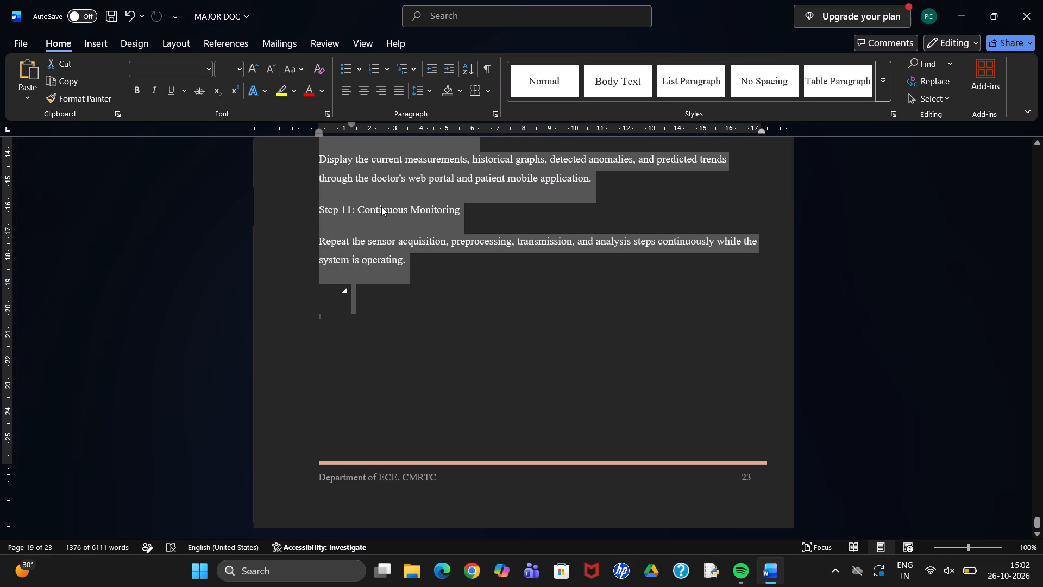
pyautogui.click(346, 88)
pyautogui.click(400, 91)
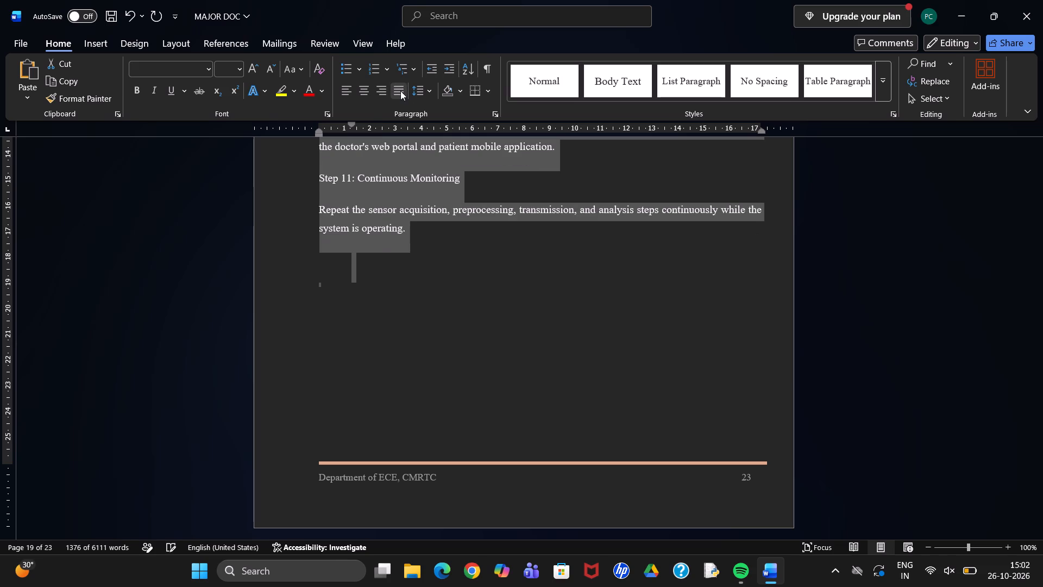
pyautogui.click(350, 94)
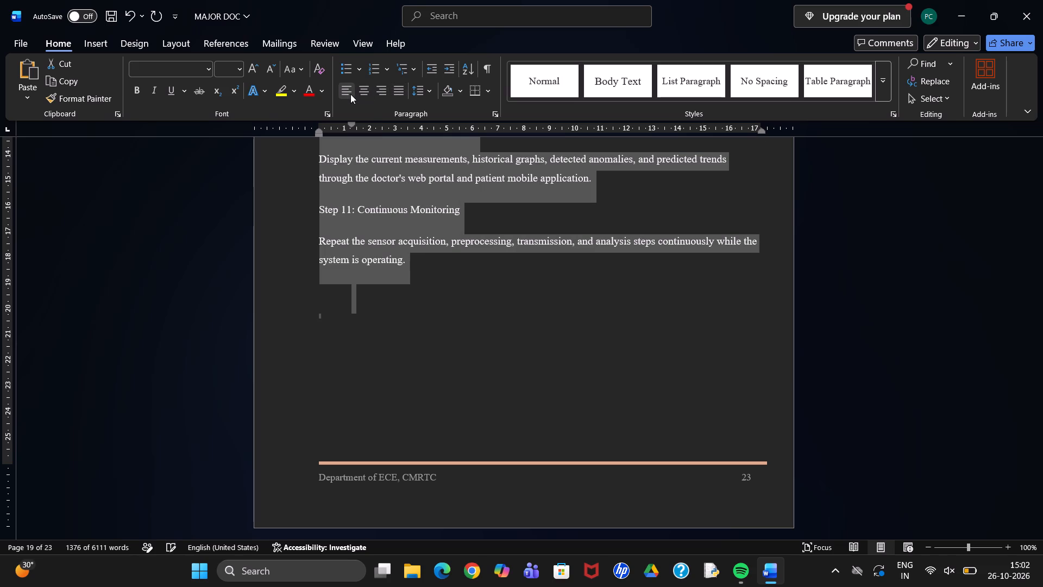
pyautogui.click(404, 98)
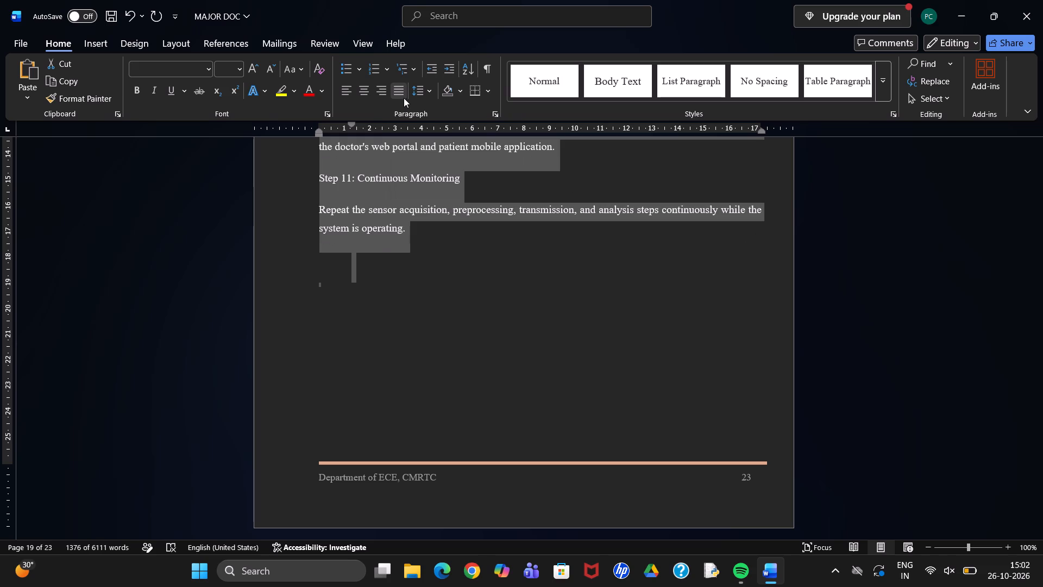
# Split the ESP32 paragraph after "monitor the" and add a blank line before "readings locally" to move it below the header line.
pyautogui.click(424, 274)
pyautogui.scroll(1, 424, 274)
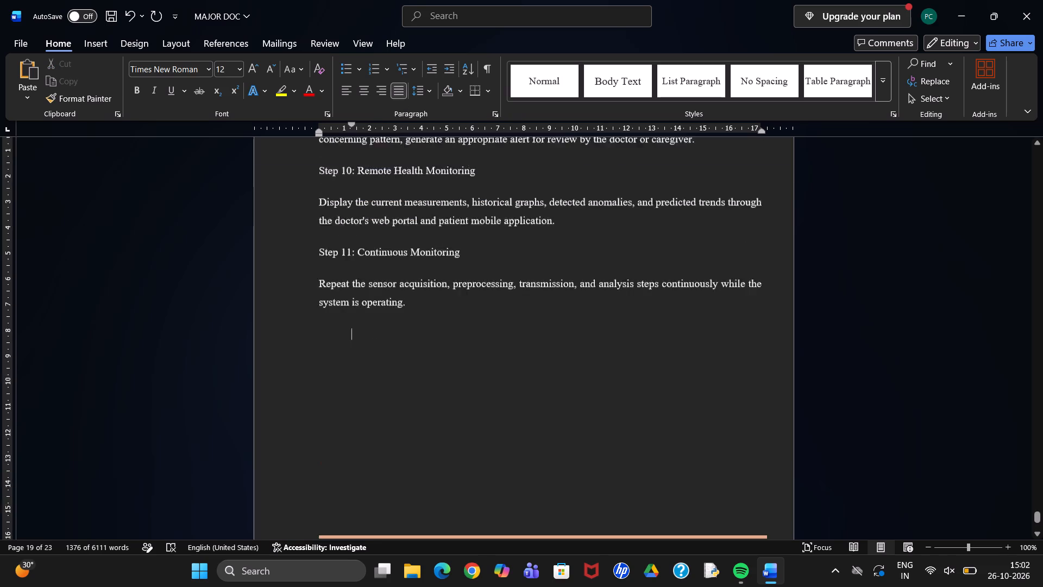
pyautogui.scroll(3, 424, 274)
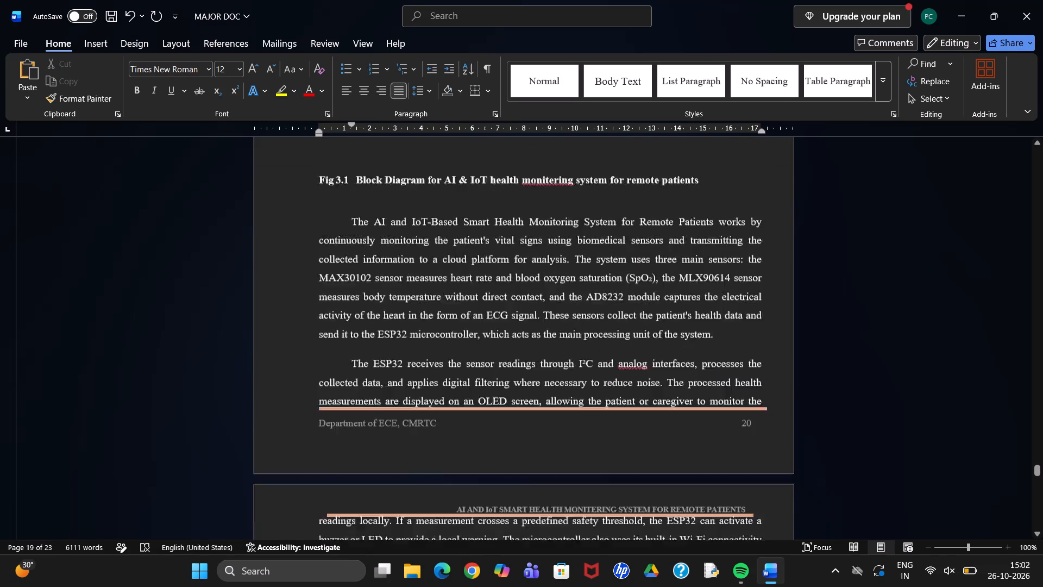
pyautogui.scroll(-1, 424, 274)
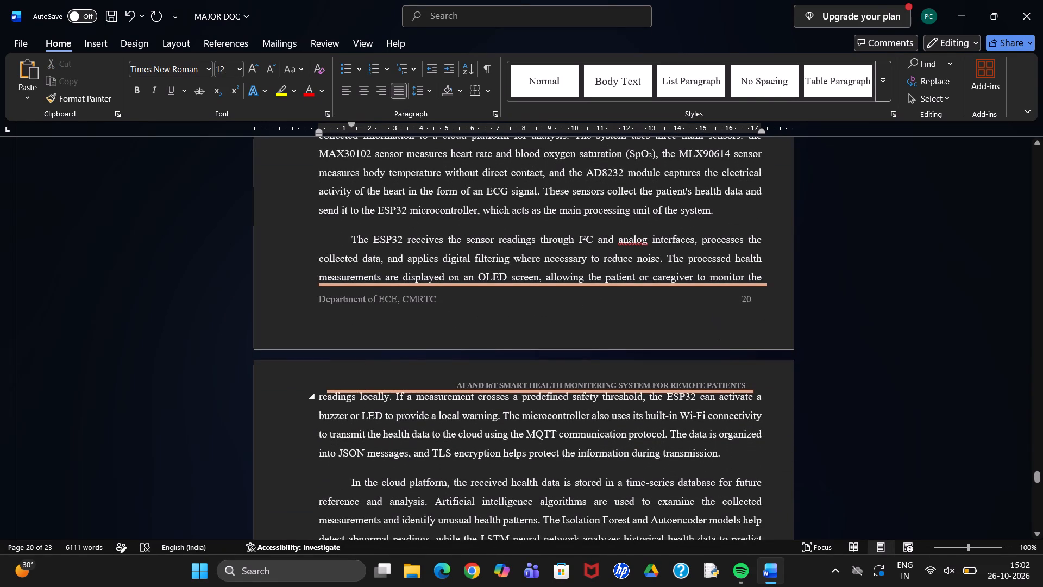
pyautogui.moveTo(644, 394); pyautogui.dragTo(298, 379)
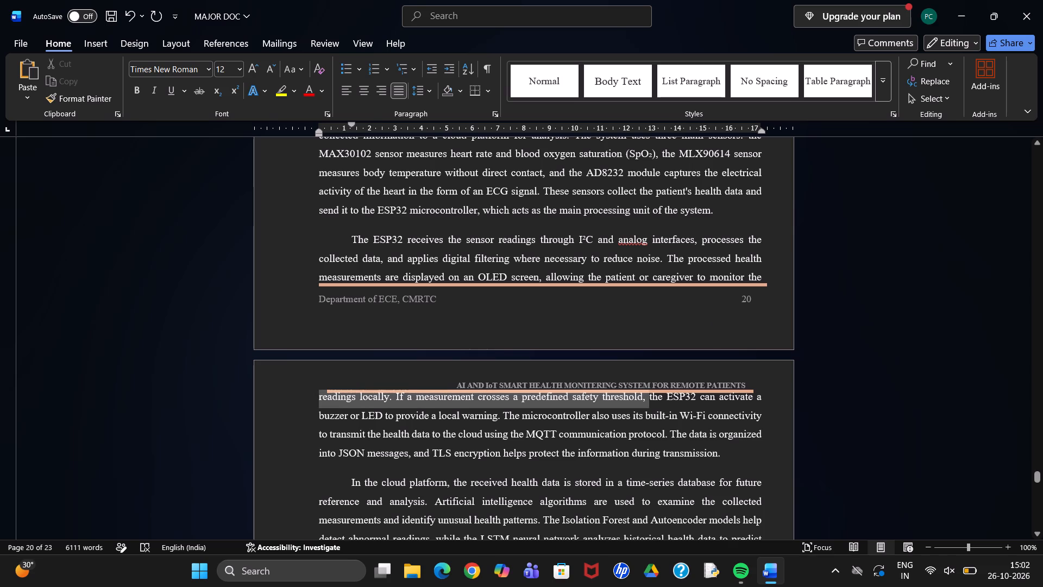
pyautogui.moveTo(298, 379); pyautogui.dragTo(742, 446)
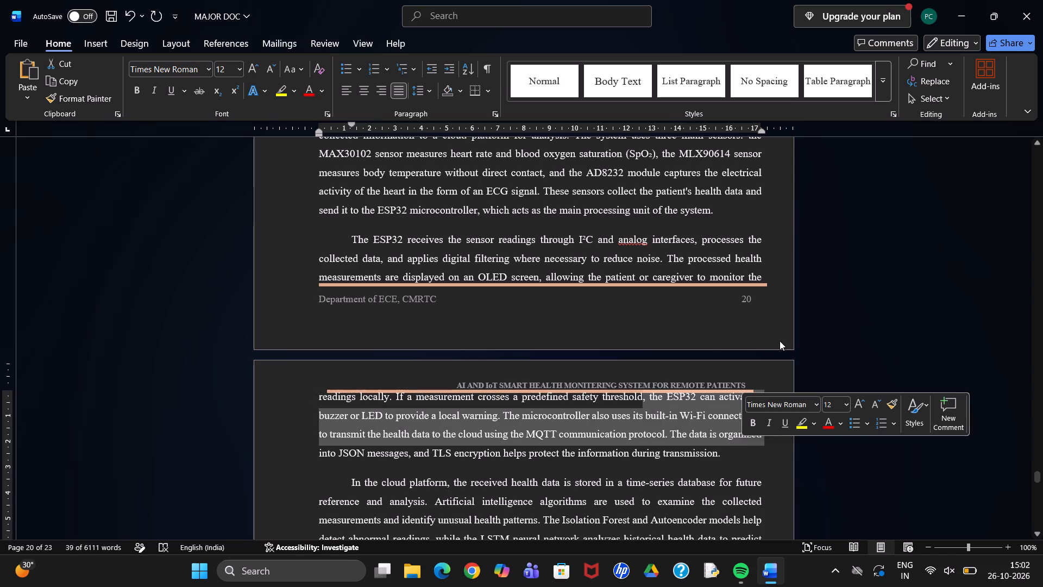
pyautogui.click(762, 279)
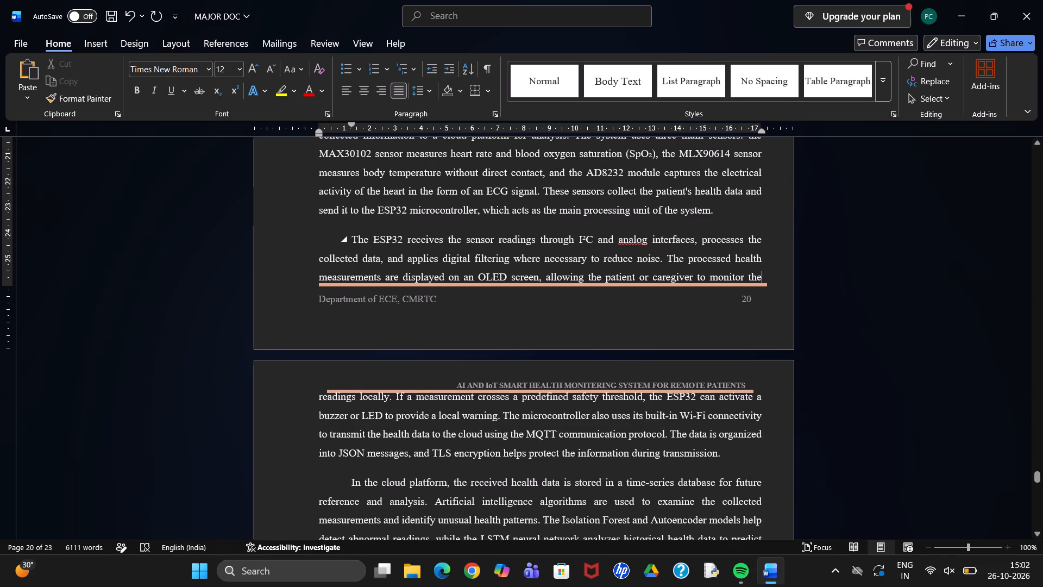
pyautogui.press('Return')
pyautogui.press('Return')
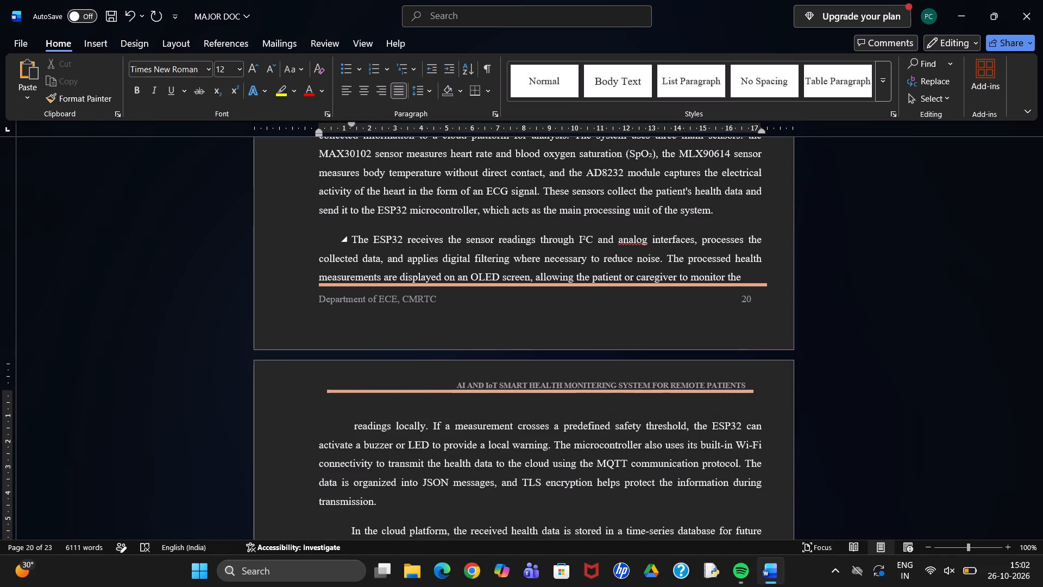
# Remove the extra blank line above "readings locally" and clear that paragraph's first-line indent, keeping the paragraph break.
pyautogui.press('BackSpace')
pyautogui.press('Return')
pyautogui.press('BackSpace')
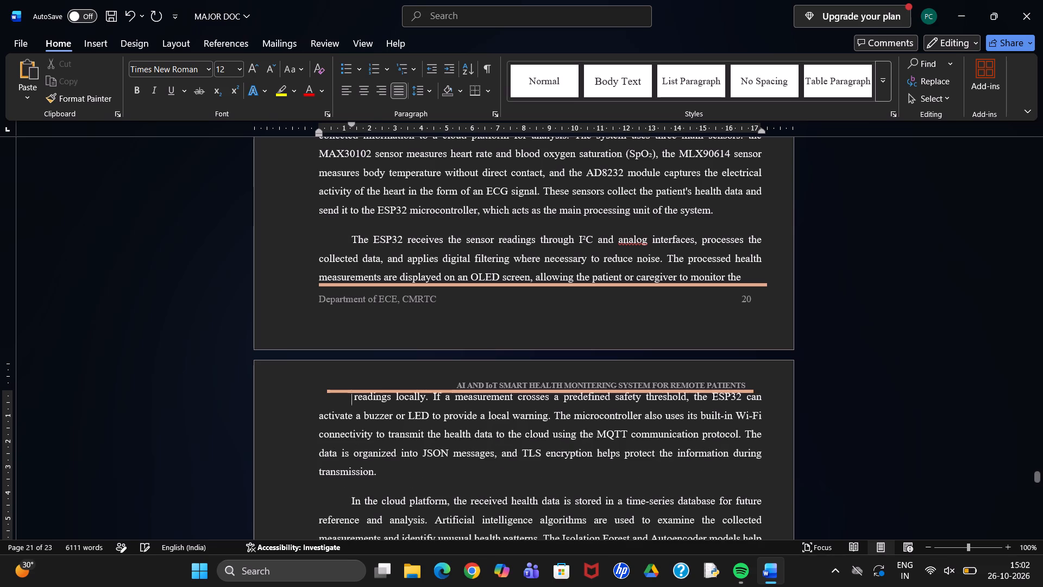
pyautogui.press('BackSpace')
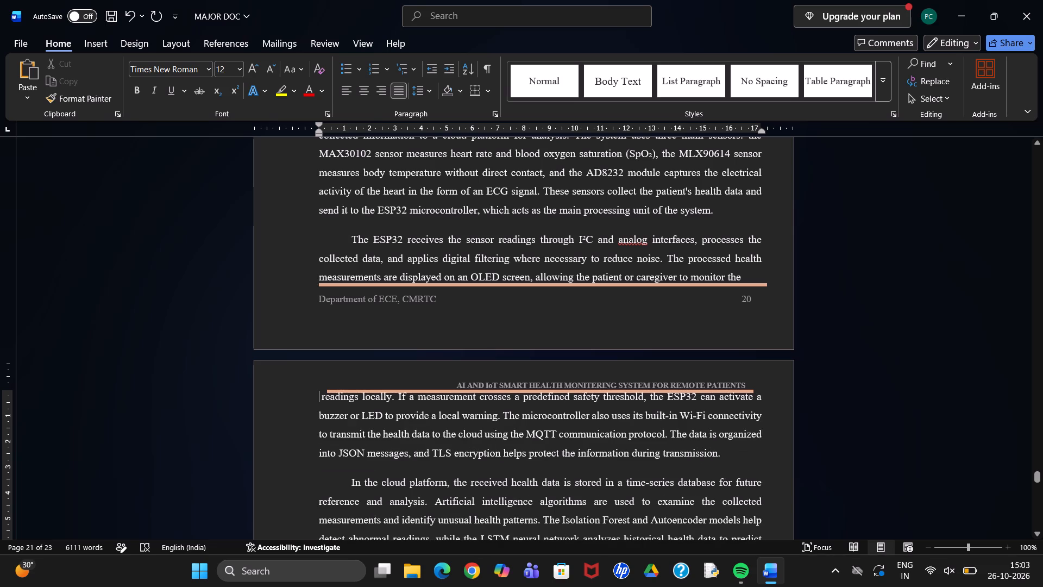
# Insert a paragraph break after "monitor the" at the end of page 20 to push the continuing text below page 21's header line.
pyautogui.click(746, 273)
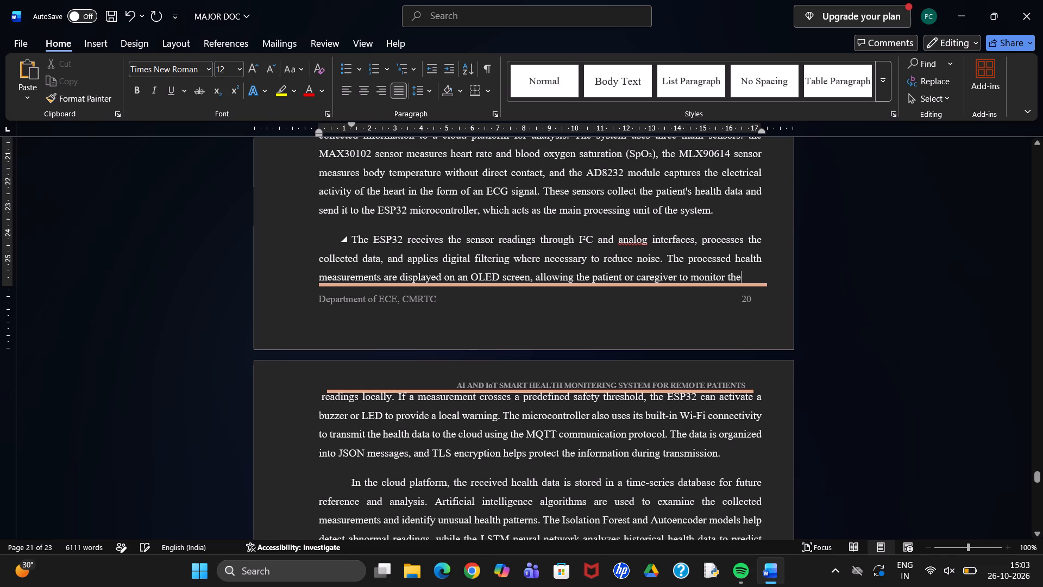
pyautogui.press('Return')
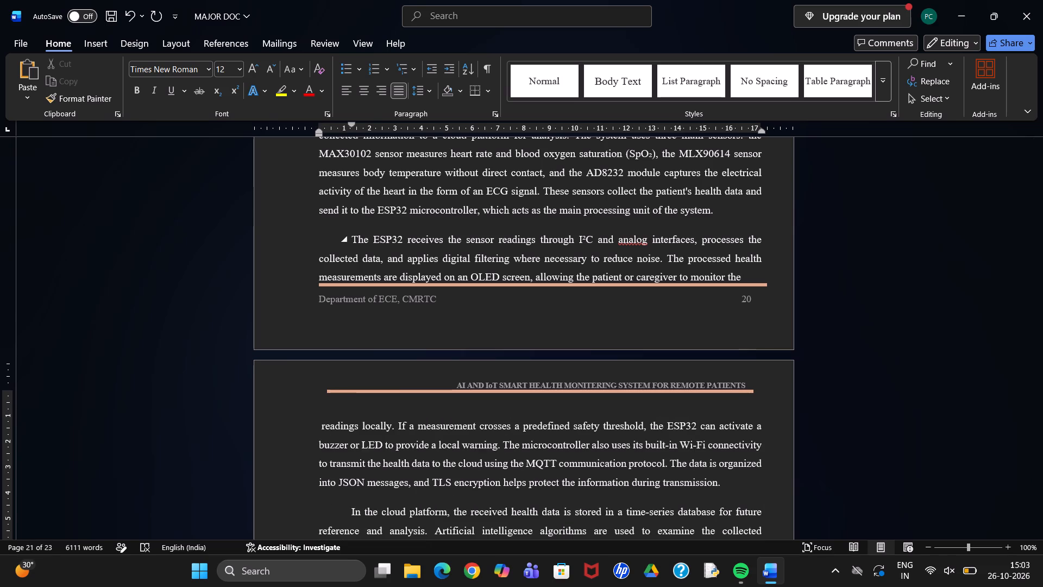
# Insert a paragraph break after "helps doctors" at the end of page 21, leaving a blank line above the continuing text on page 22.
pyautogui.scroll(-2, 746, 273)
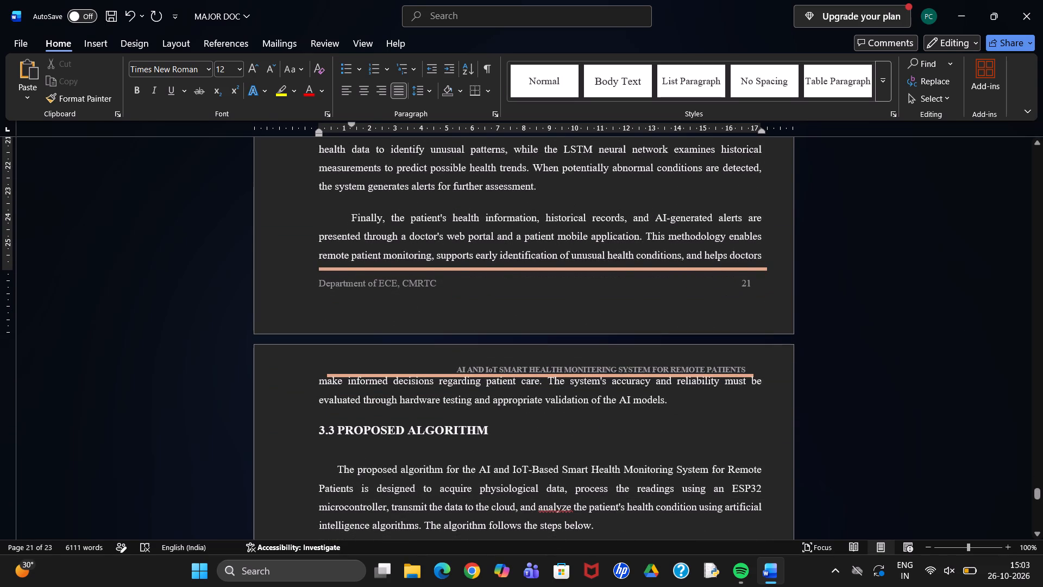
pyautogui.click(763, 255)
pyautogui.press('Return')
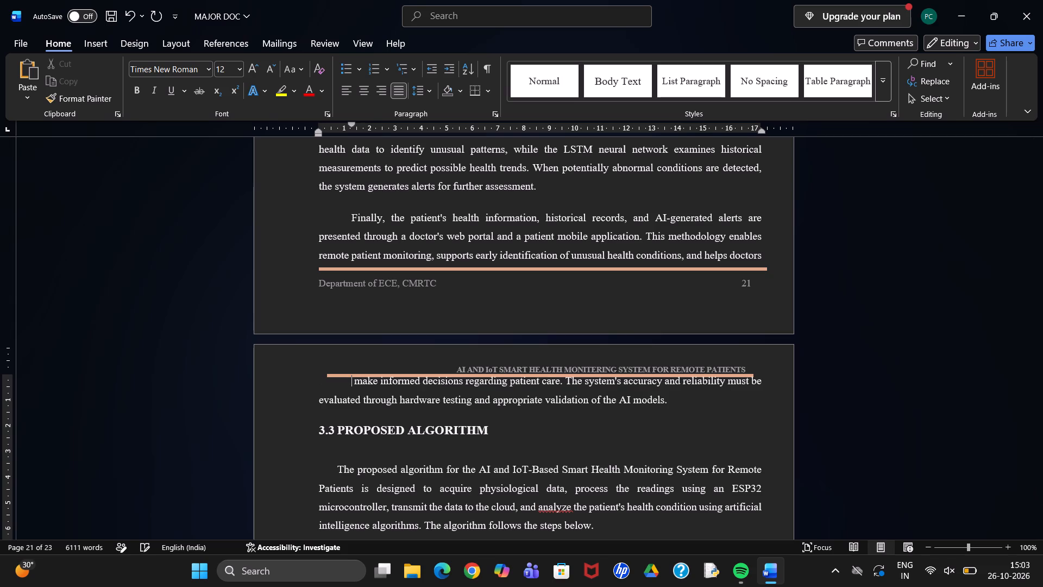
pyautogui.press('BackSpace')
pyautogui.press('Return')
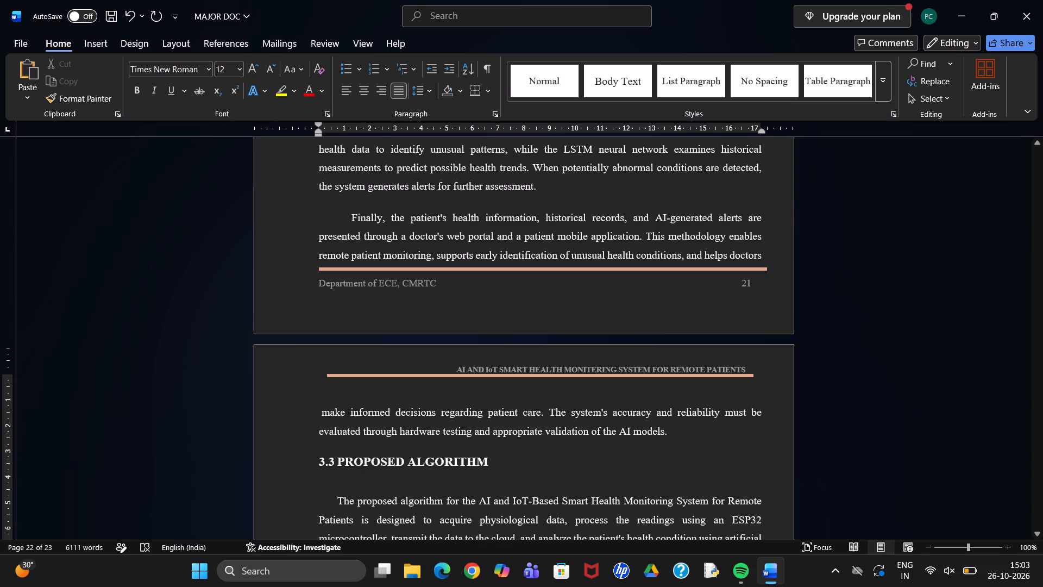
# Extend the left end of page 22's orange header line to the left text margin, keeping it just below the report title.
pyautogui.doubleClick(343, 374)
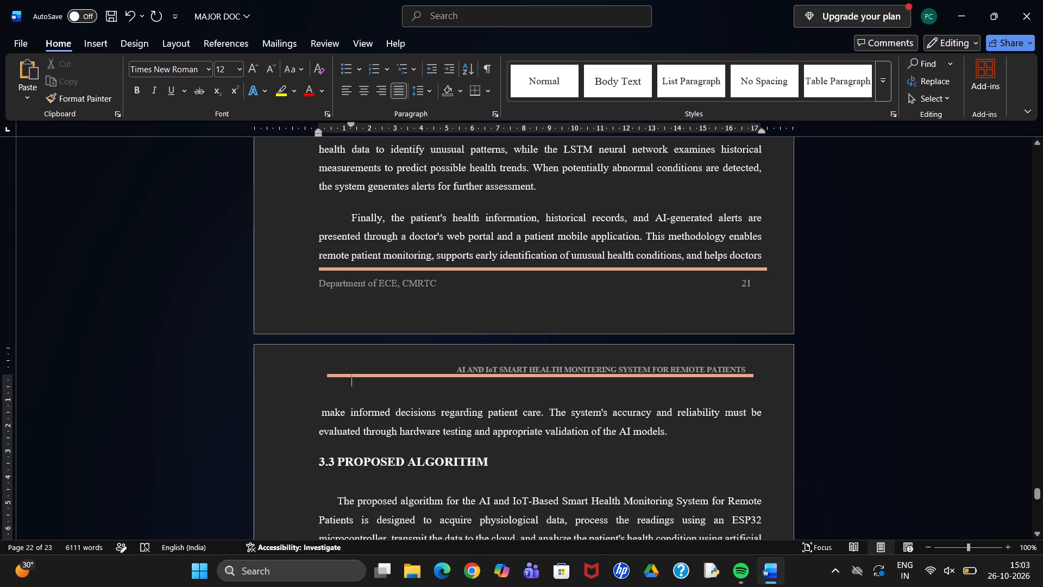
pyautogui.doubleClick(340, 376)
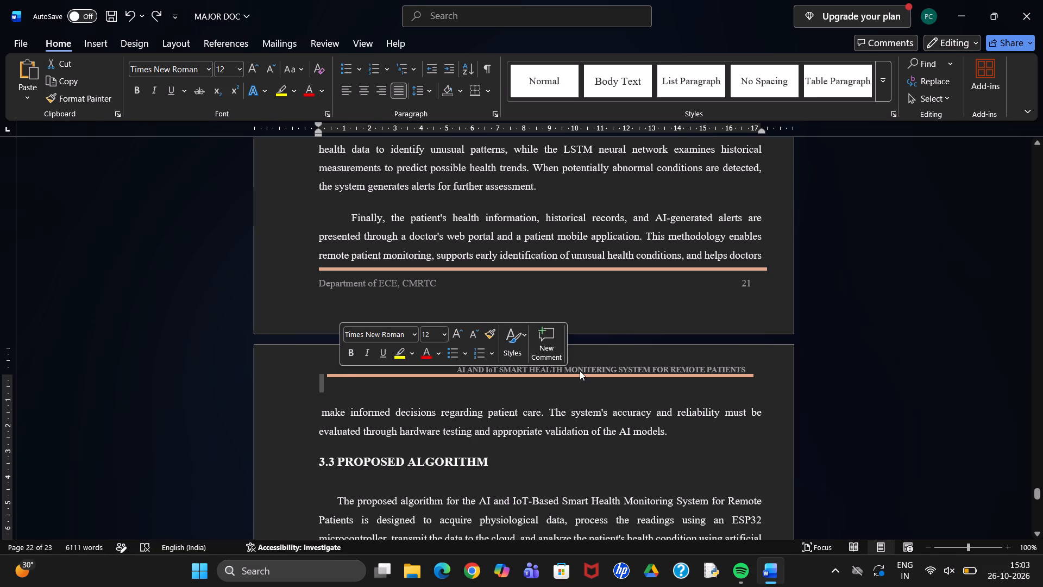
pyautogui.doubleClick(579, 372)
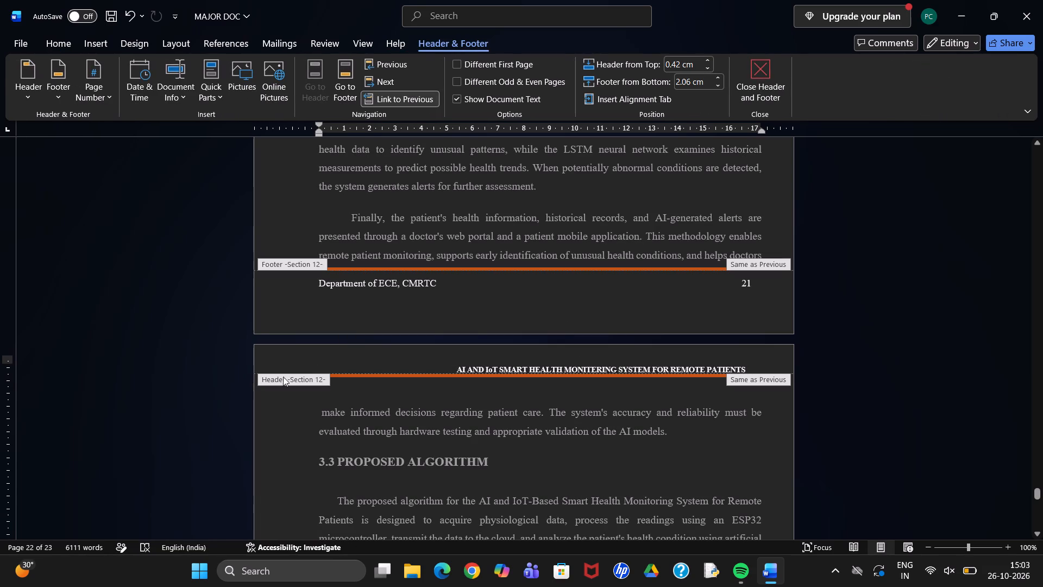
pyautogui.click(340, 375)
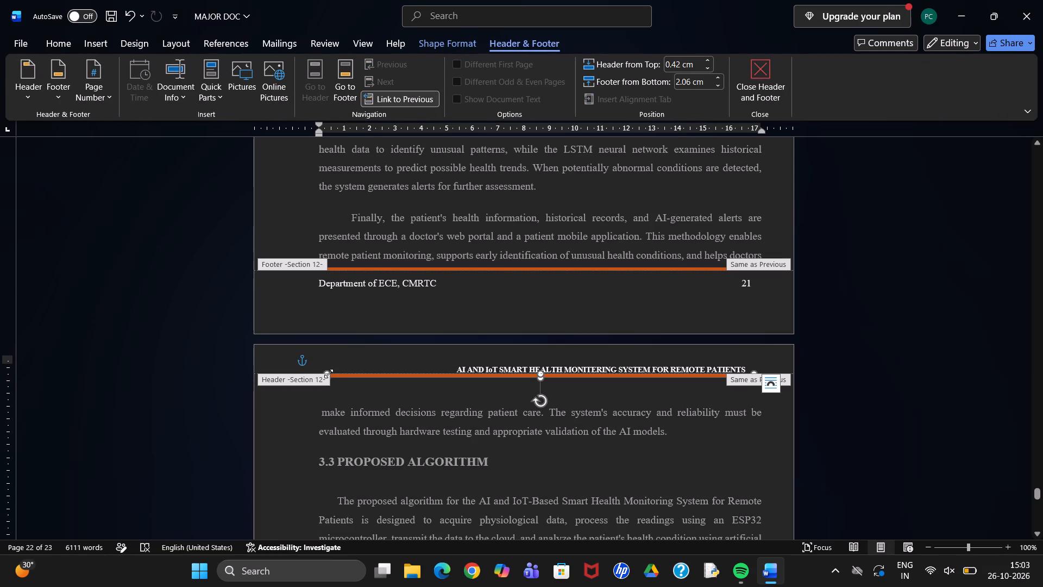
pyautogui.click(327, 372)
pyautogui.moveTo(327, 372); pyautogui.dragTo(321, 374)
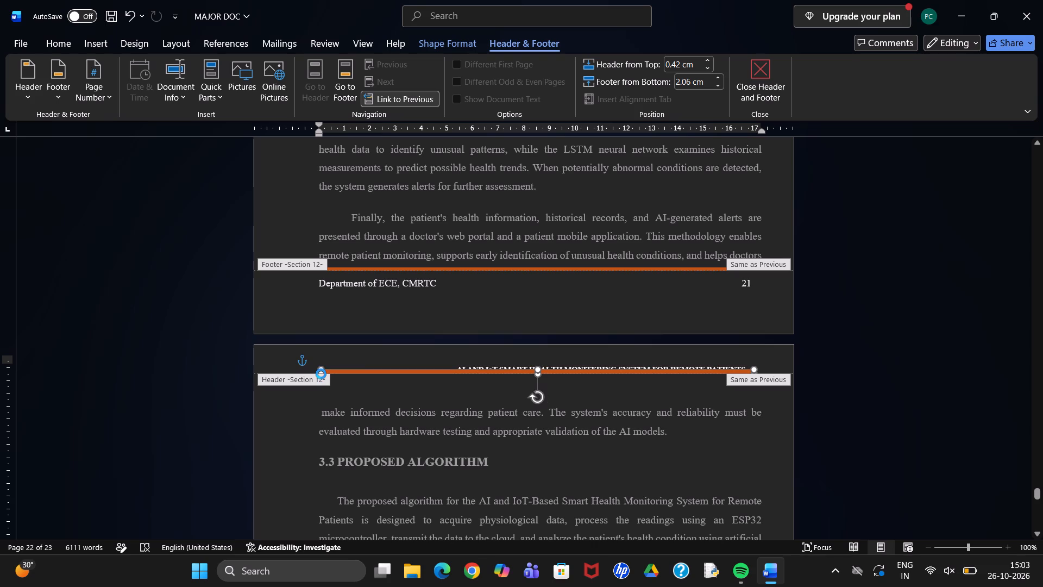
pyautogui.moveTo(321, 374); pyautogui.dragTo(313, 383)
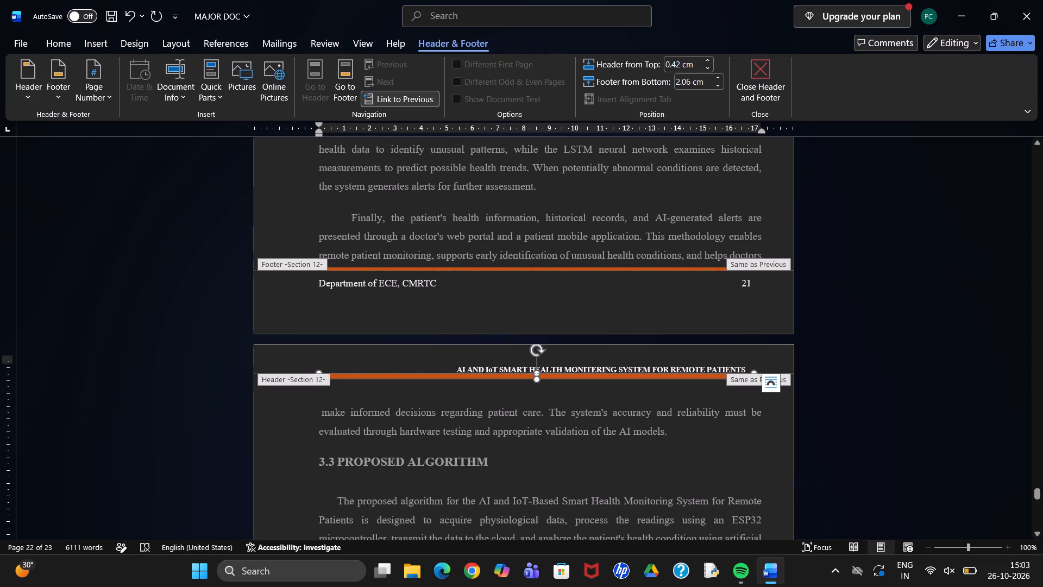
pyautogui.click(330, 365)
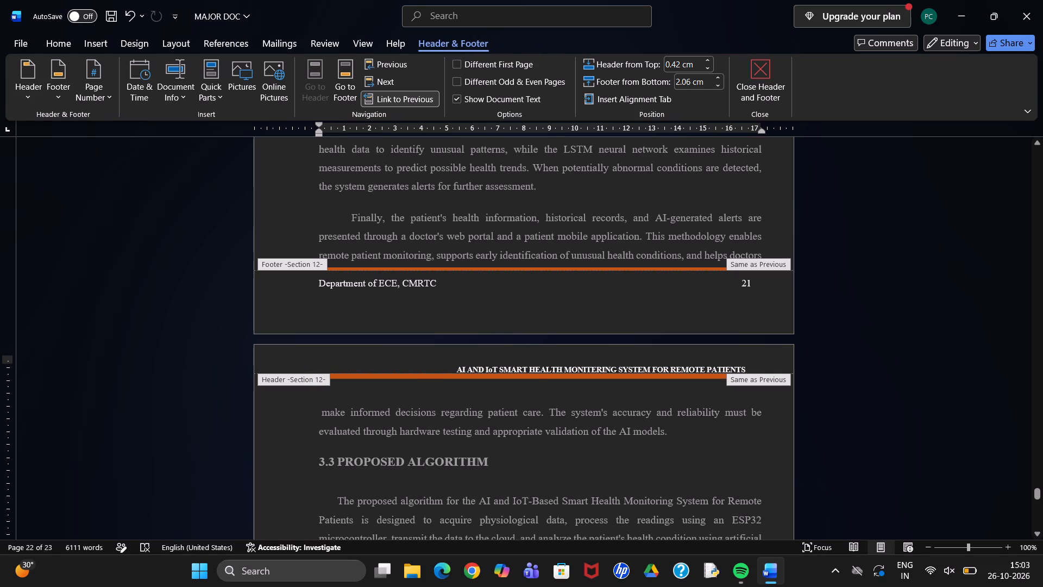
# Make the same orange header line slightly thinner and close header editing.
pyautogui.click(437, 376)
pyautogui.doubleClick(538, 380)
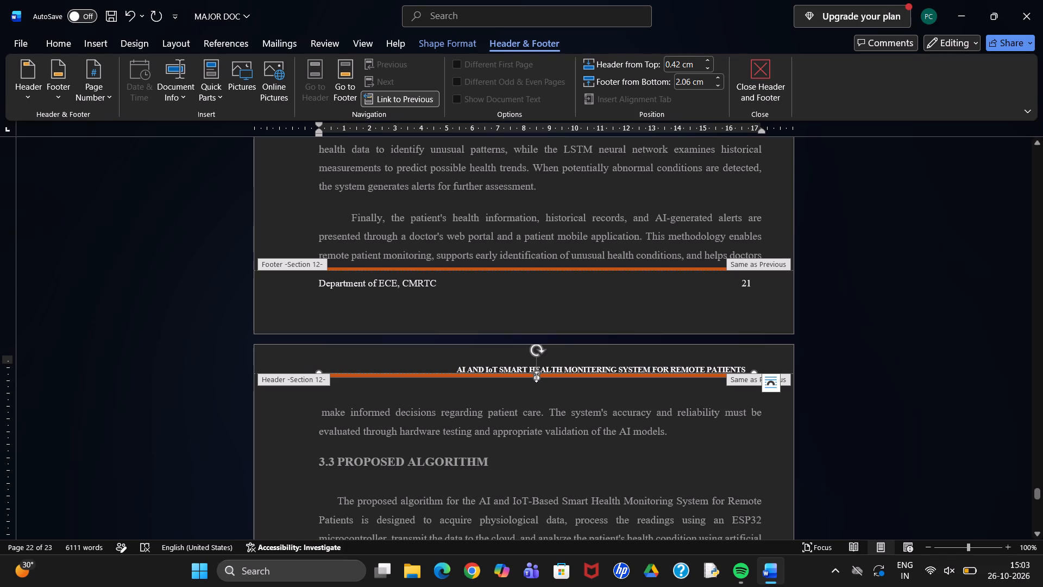
pyautogui.click(536, 377)
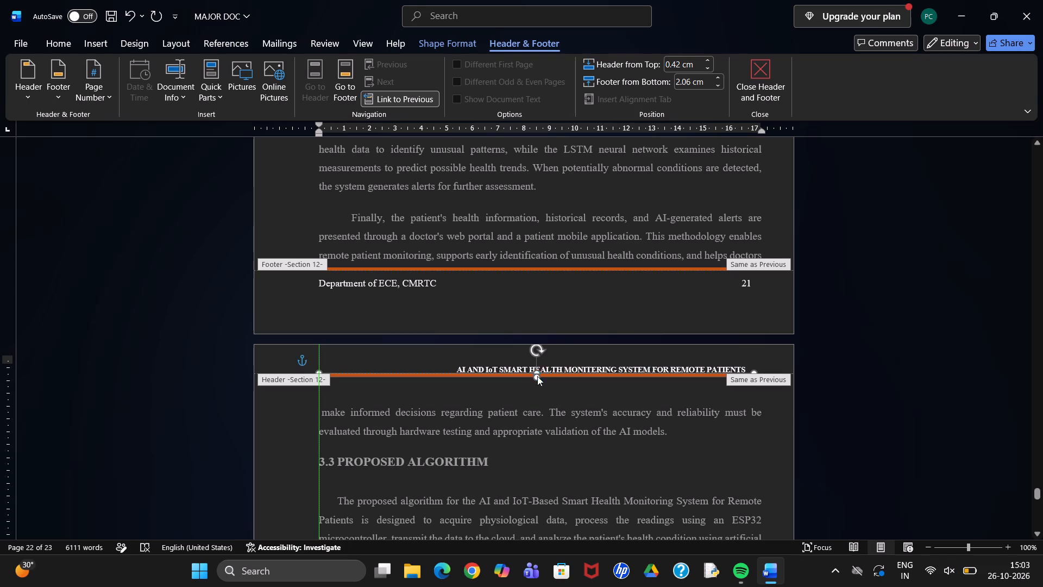
pyautogui.click(431, 346)
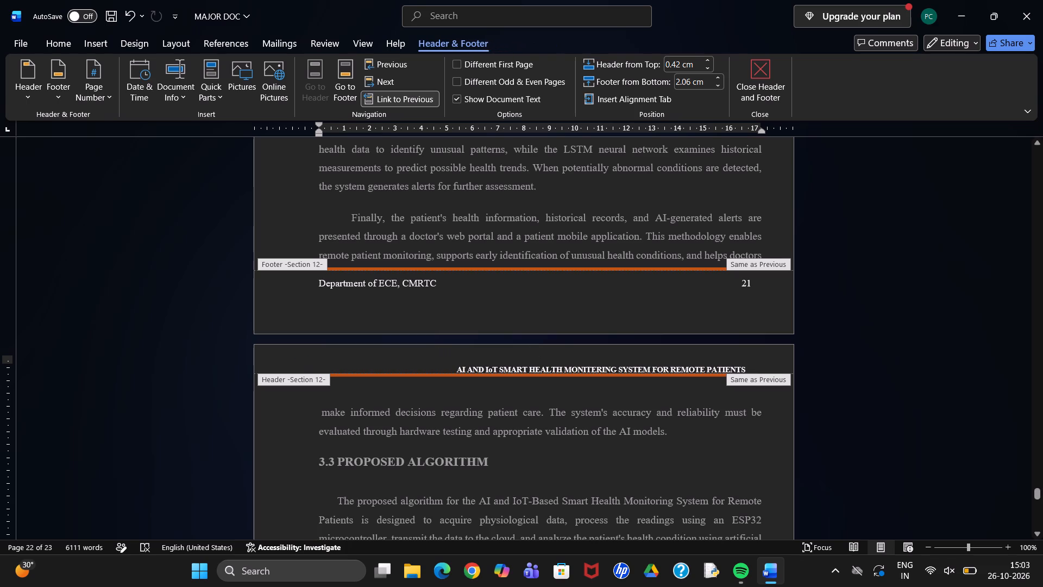
pyautogui.press('Escape')
# Look over the remaining Chapter 3 algorithm pages and return to the report's cover page.
pyautogui.scroll(-1, 417, 397)
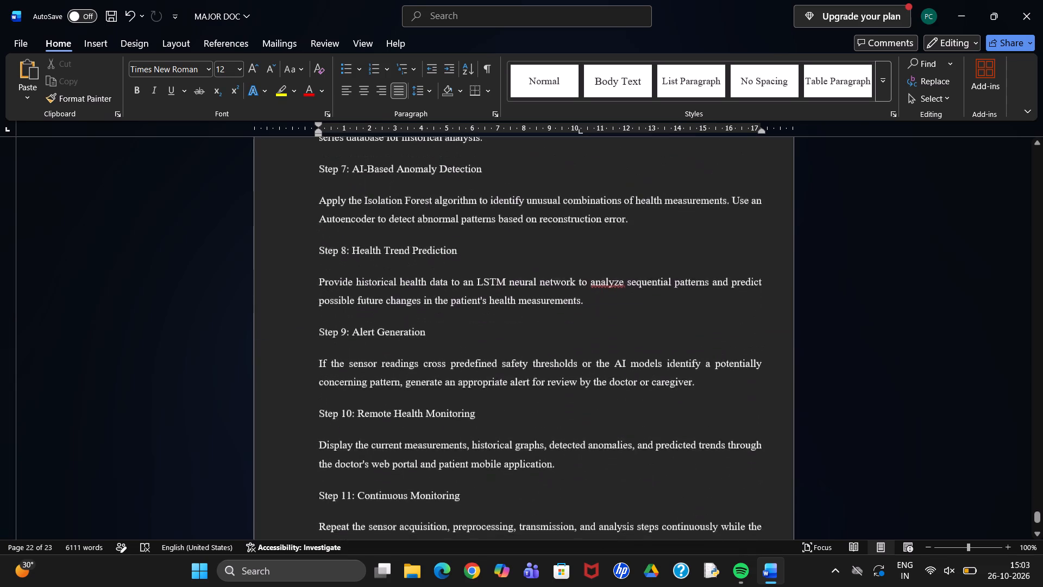
pyautogui.scroll(-3, 417, 397)
pyautogui.scroll(6, 417, 397)
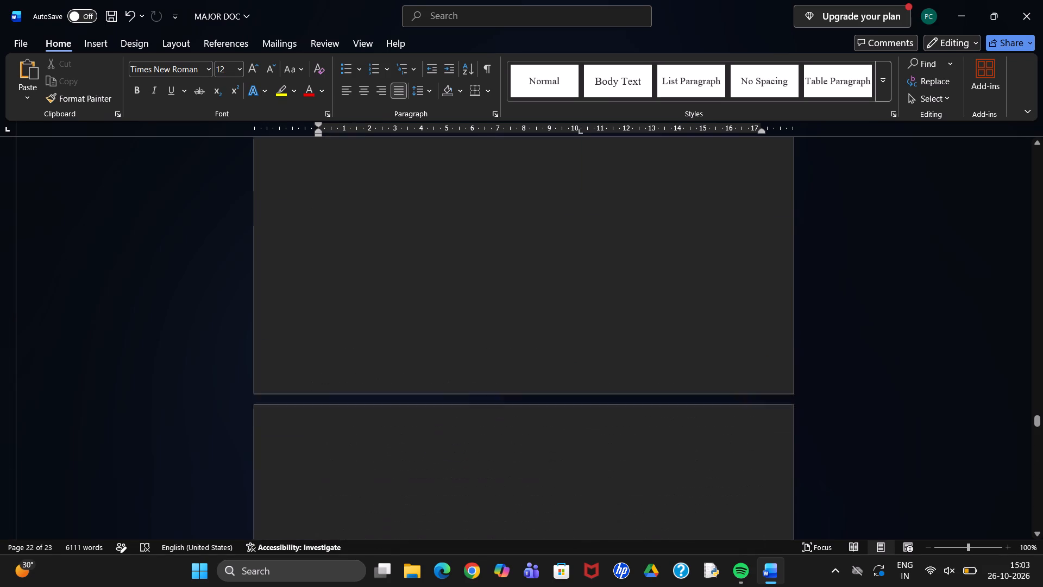
pyautogui.scroll(4, 417, 397)
pyautogui.scroll(-1, 417, 397)
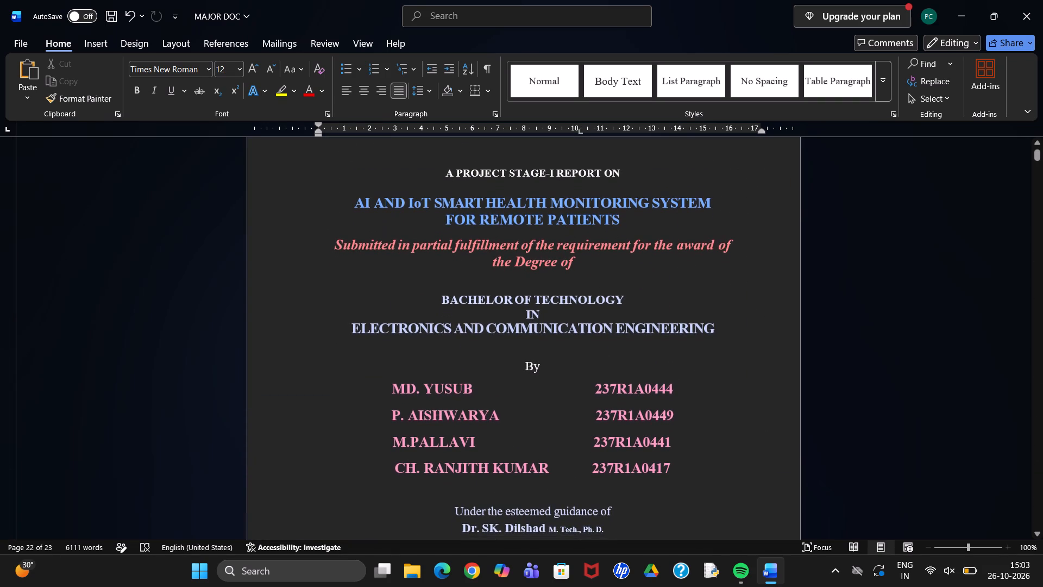
pyautogui.click(417, 421)
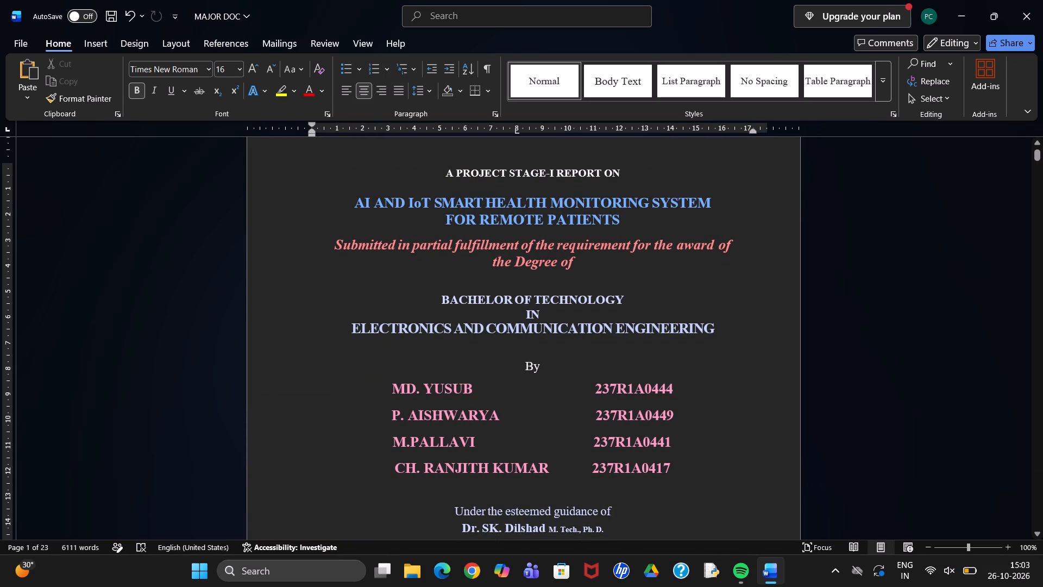
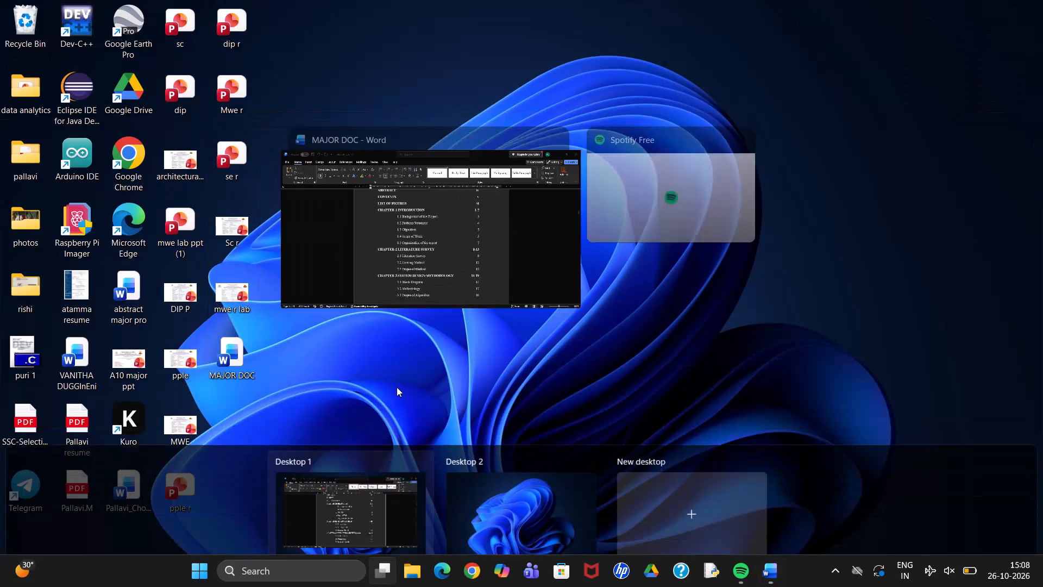
# Bring the MAJOR DOC report back to the front and look through its pages from the end up to the cover page.
pyautogui.click(392, 251)
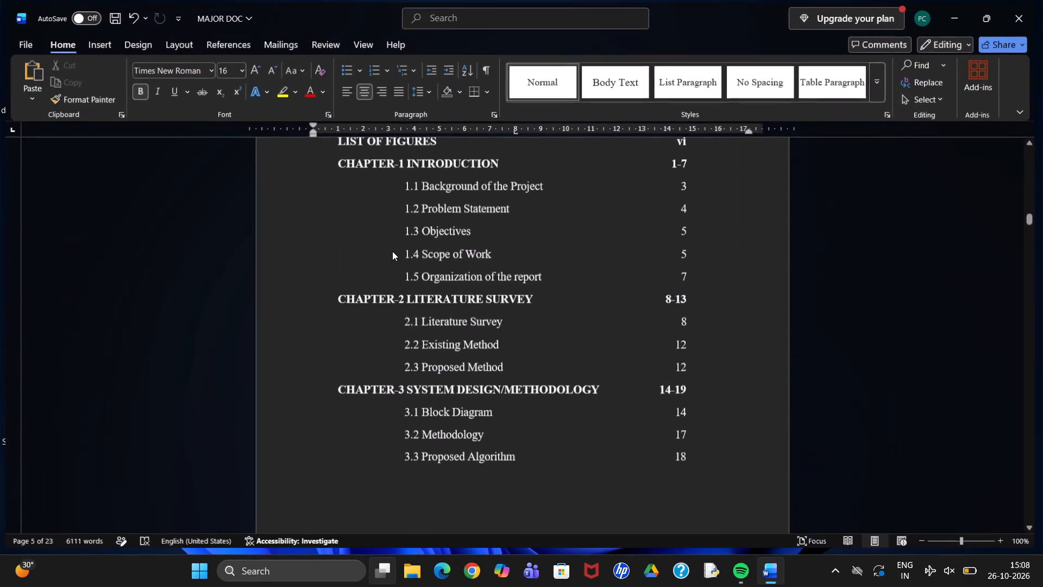
pyautogui.scroll(-6, 392, 251)
pyautogui.scroll(-19, 392, 251)
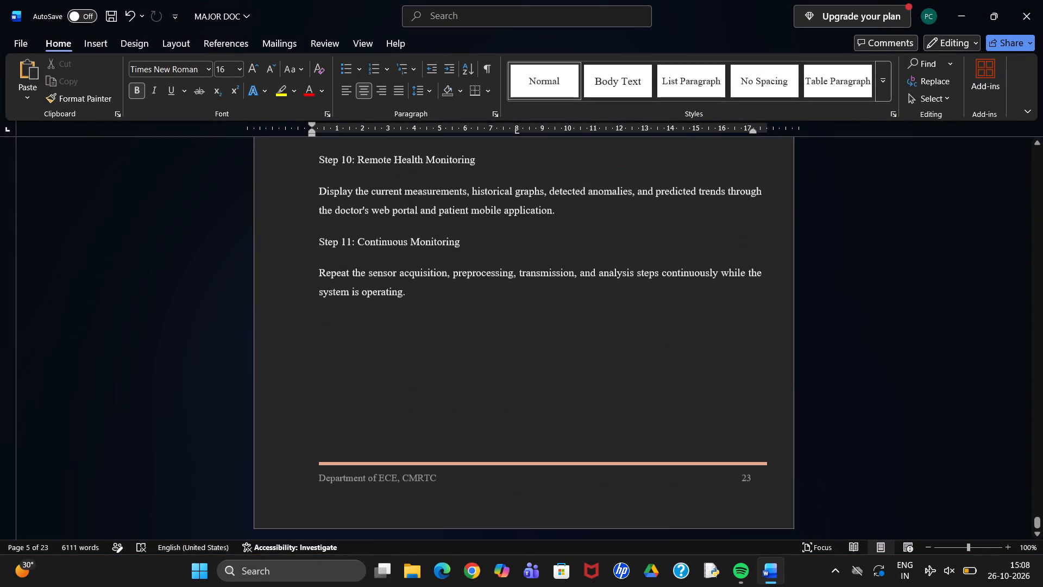
pyautogui.scroll(2, 392, 251)
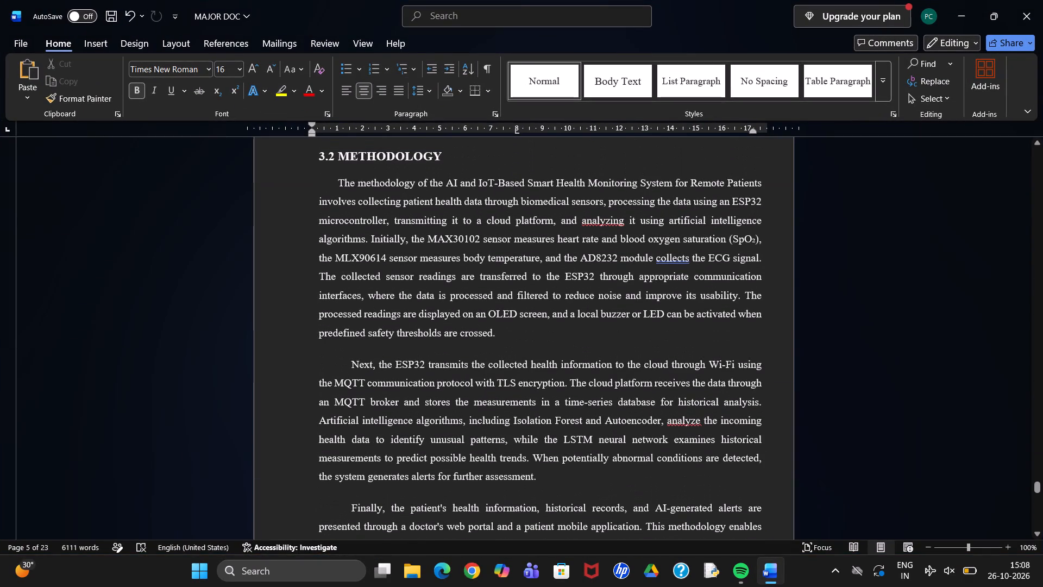
pyautogui.scroll(13, 392, 251)
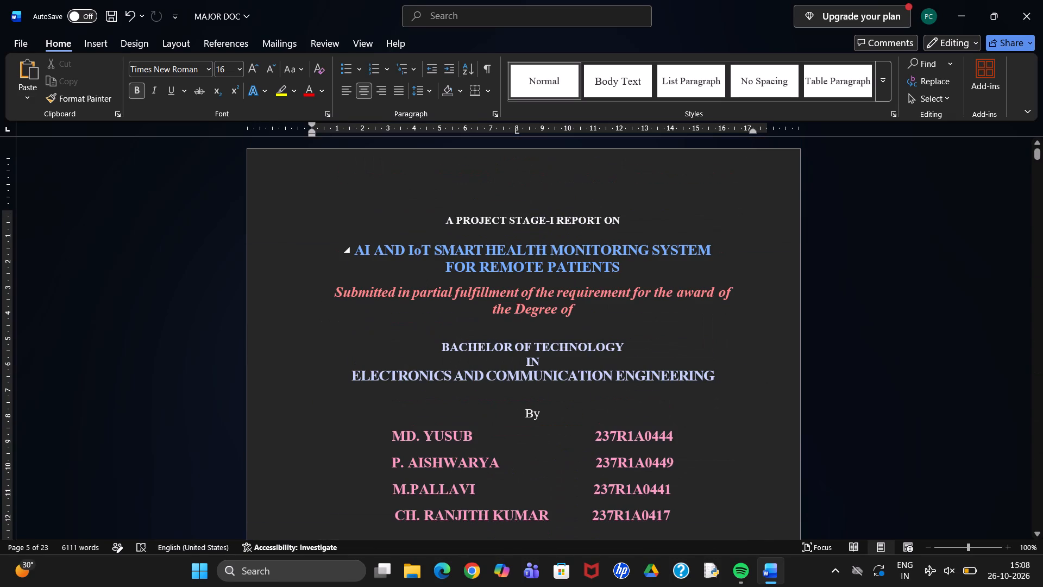
pyautogui.scroll(-1, 392, 251)
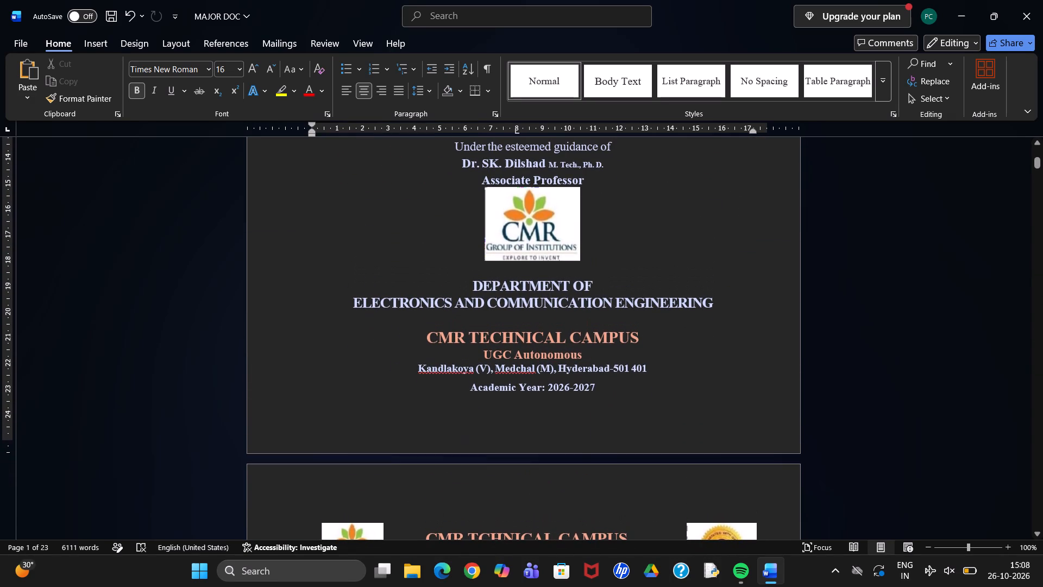
pyautogui.scroll(1, 392, 251)
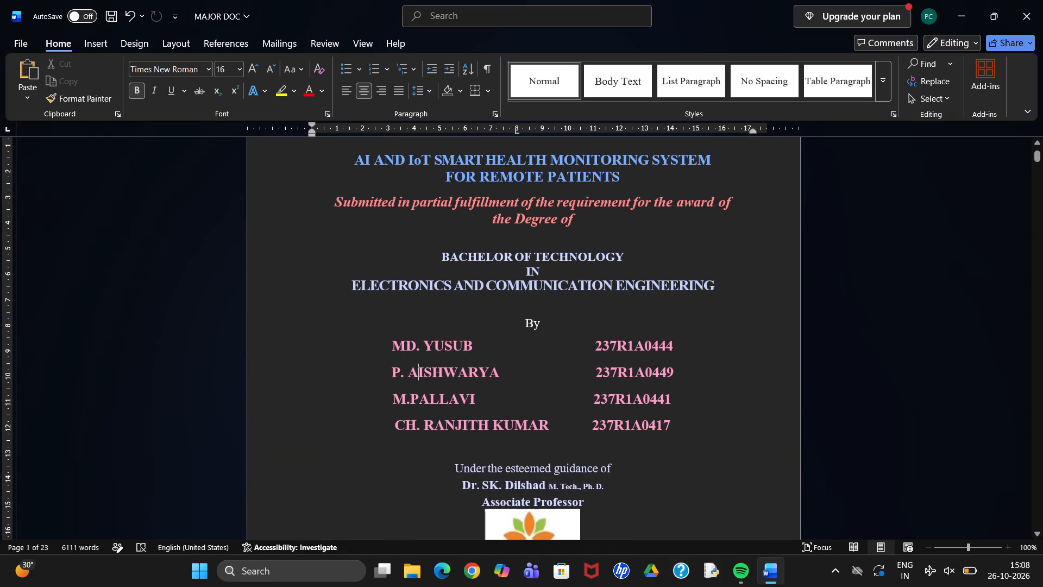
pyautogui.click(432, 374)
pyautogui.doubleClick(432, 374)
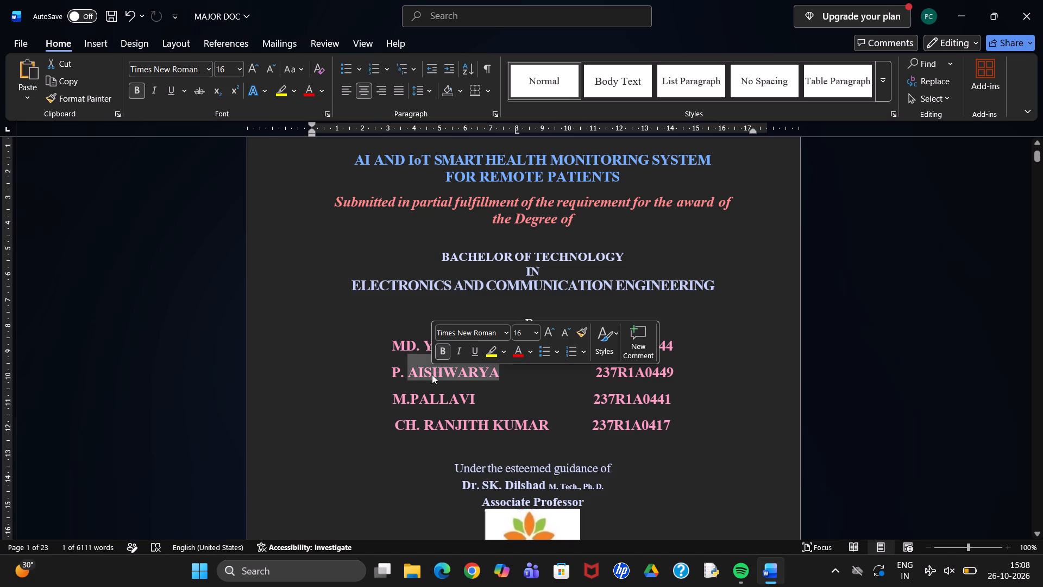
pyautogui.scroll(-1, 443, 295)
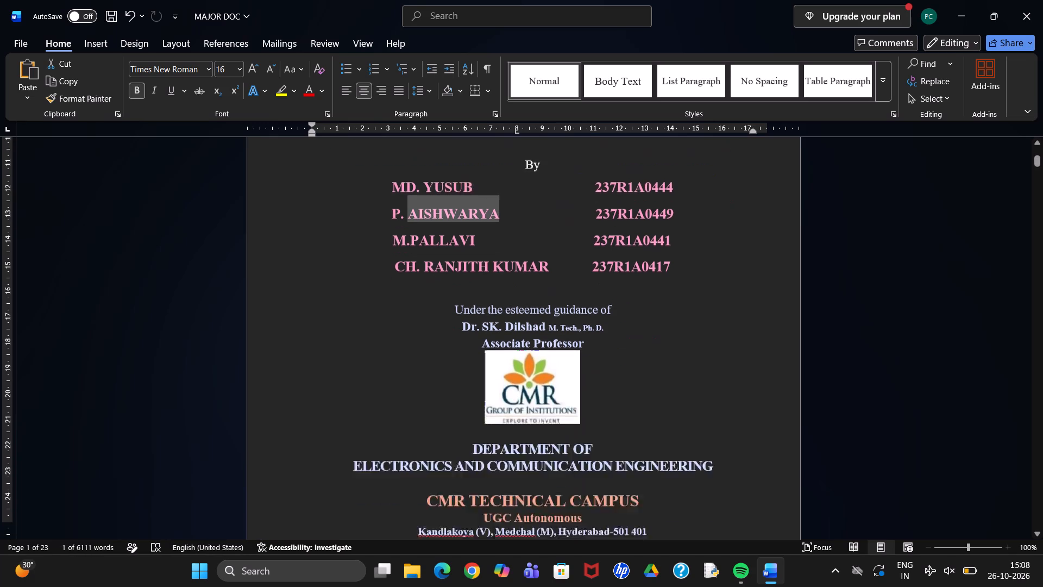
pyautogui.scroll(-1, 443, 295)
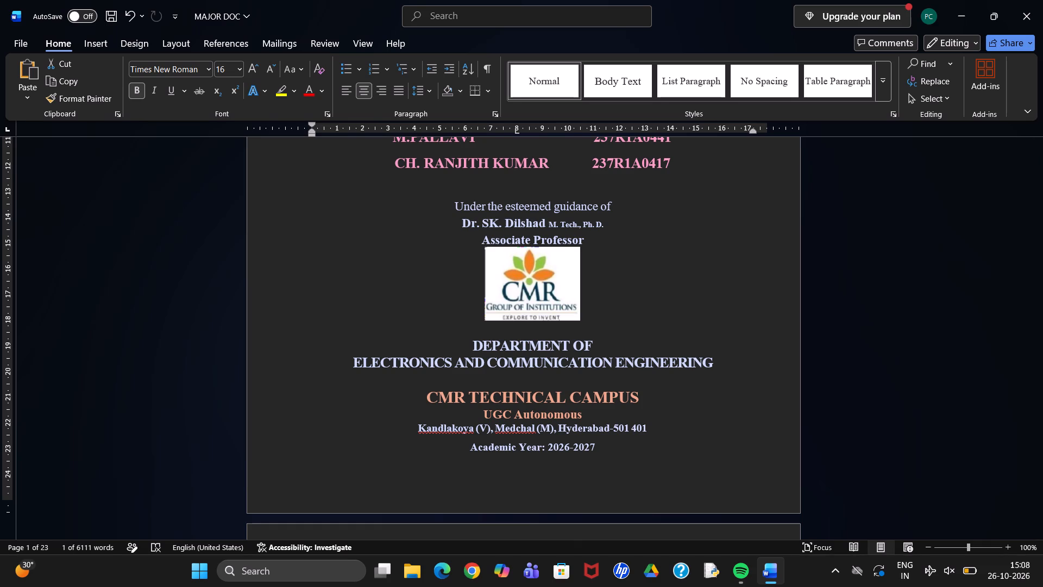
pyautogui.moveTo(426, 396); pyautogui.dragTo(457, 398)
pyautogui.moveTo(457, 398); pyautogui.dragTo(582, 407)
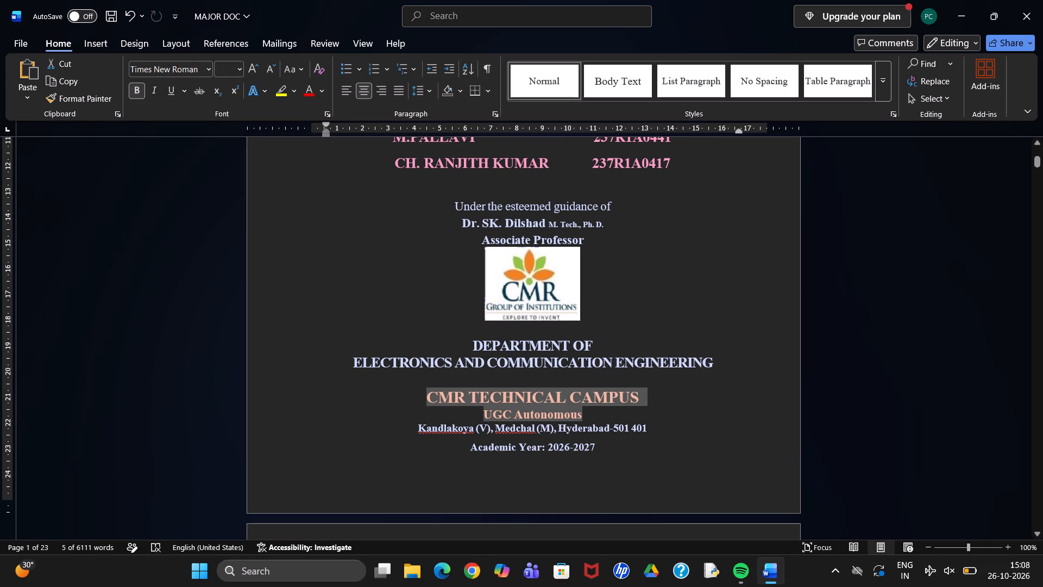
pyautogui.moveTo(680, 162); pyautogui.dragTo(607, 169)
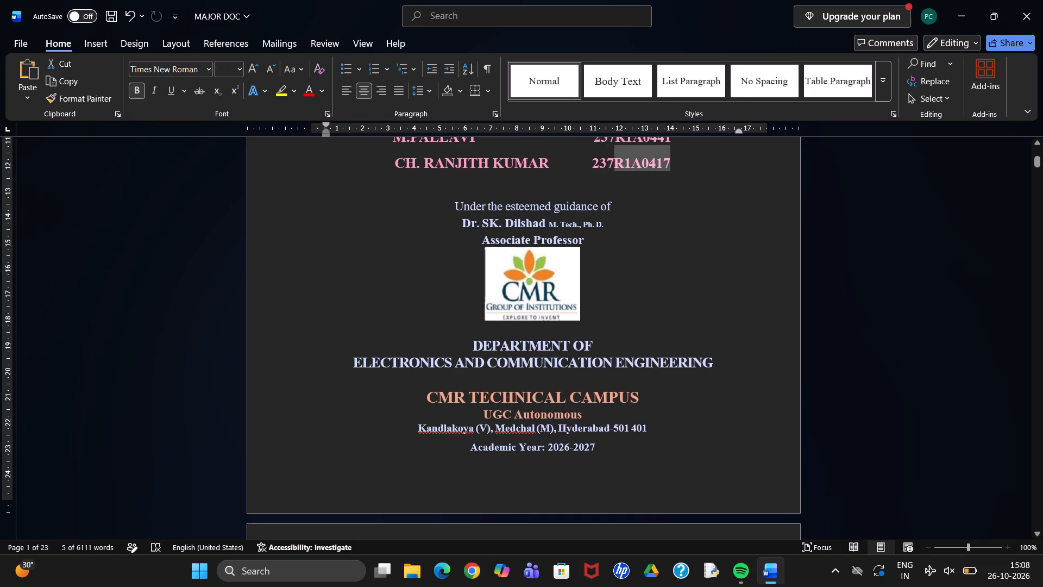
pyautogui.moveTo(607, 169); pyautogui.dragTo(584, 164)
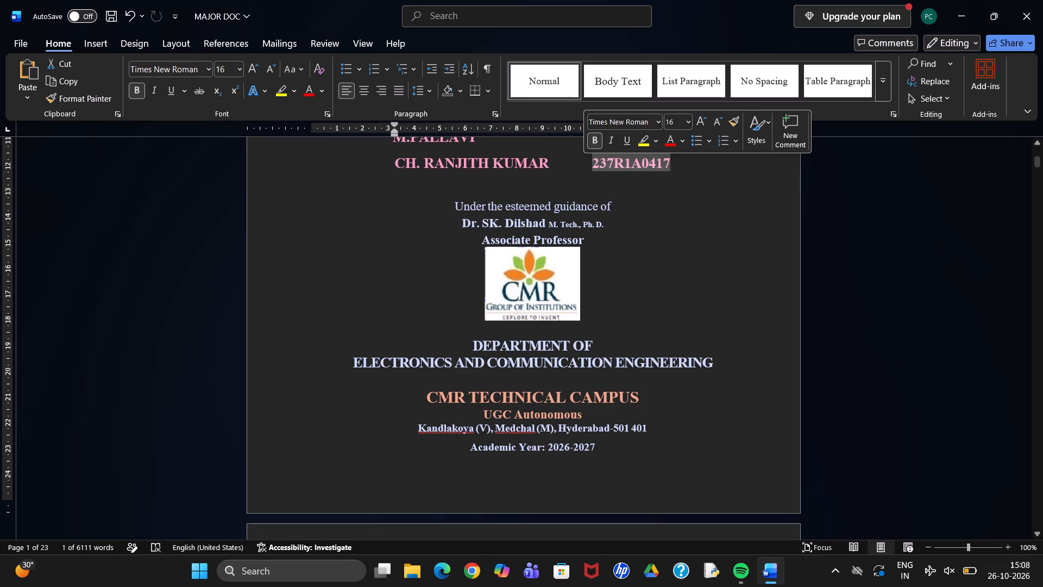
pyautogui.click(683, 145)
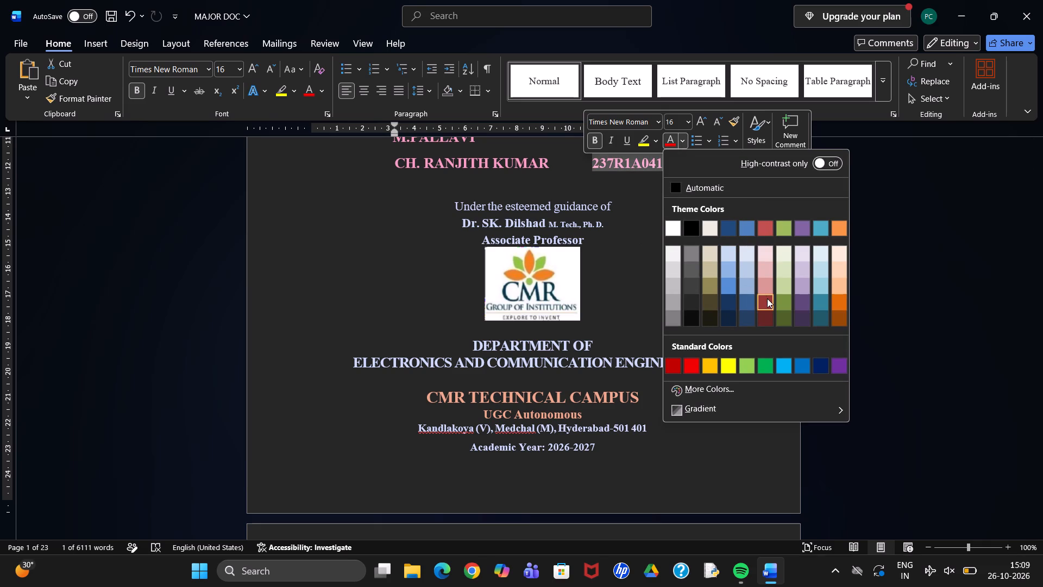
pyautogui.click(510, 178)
# Recolour the four student names and roll numbers on the cover page with the base red theme colour.
pyautogui.scroll(1, 510, 178)
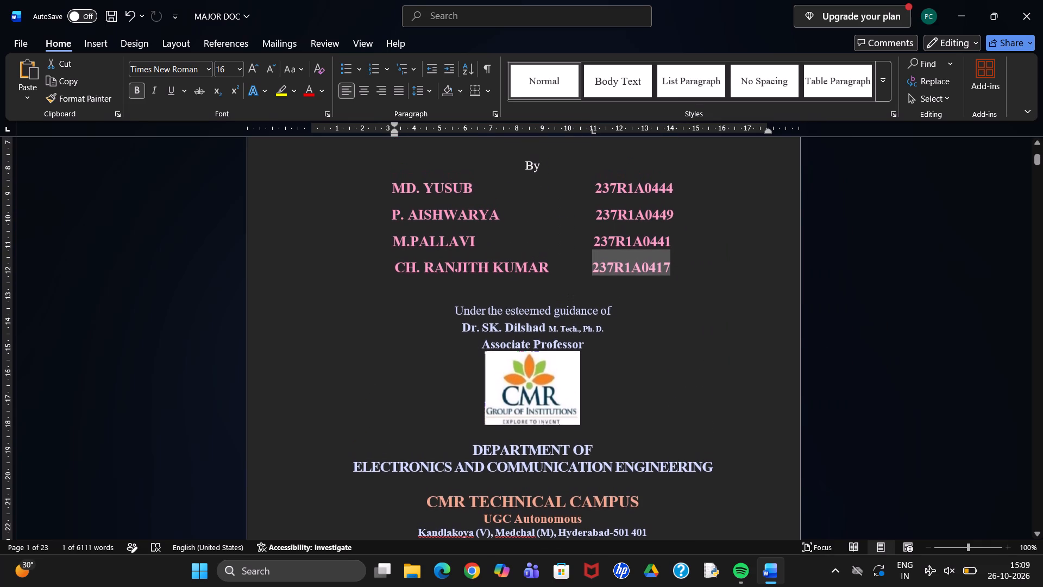
pyautogui.moveTo(389, 184); pyautogui.dragTo(594, 241)
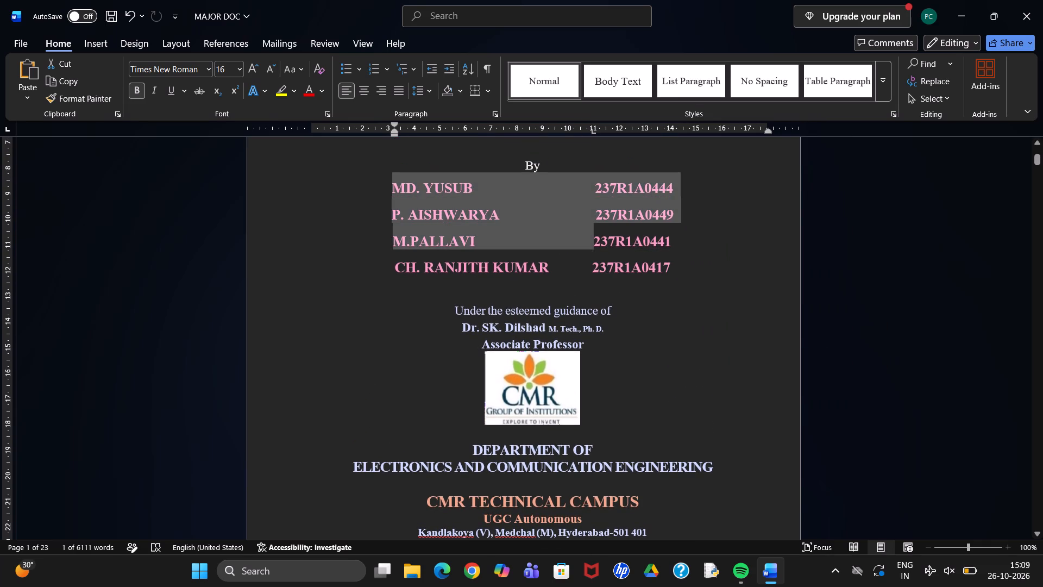
pyautogui.moveTo(594, 241); pyautogui.dragTo(649, 260)
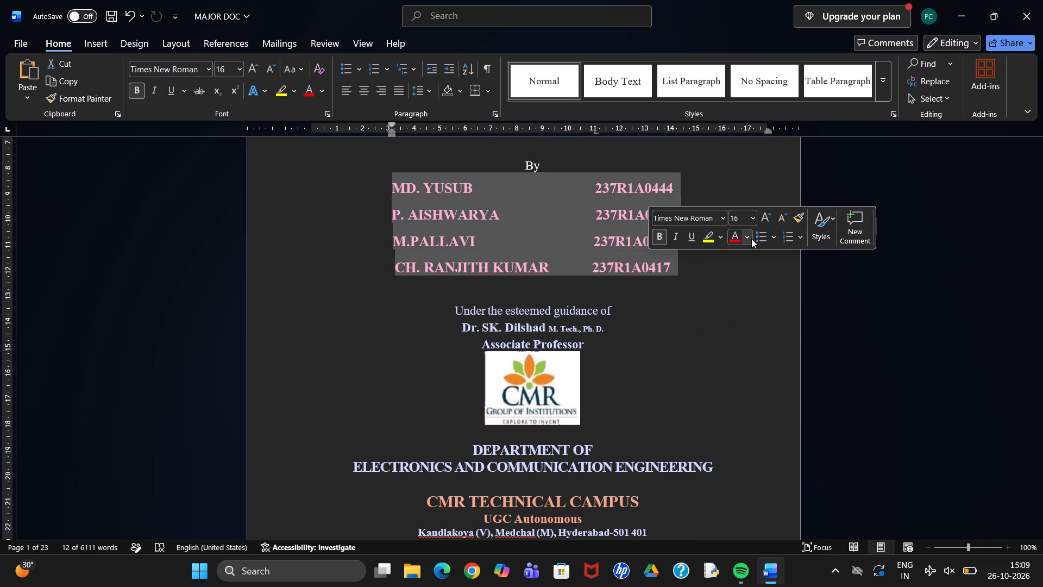
pyautogui.click(749, 237)
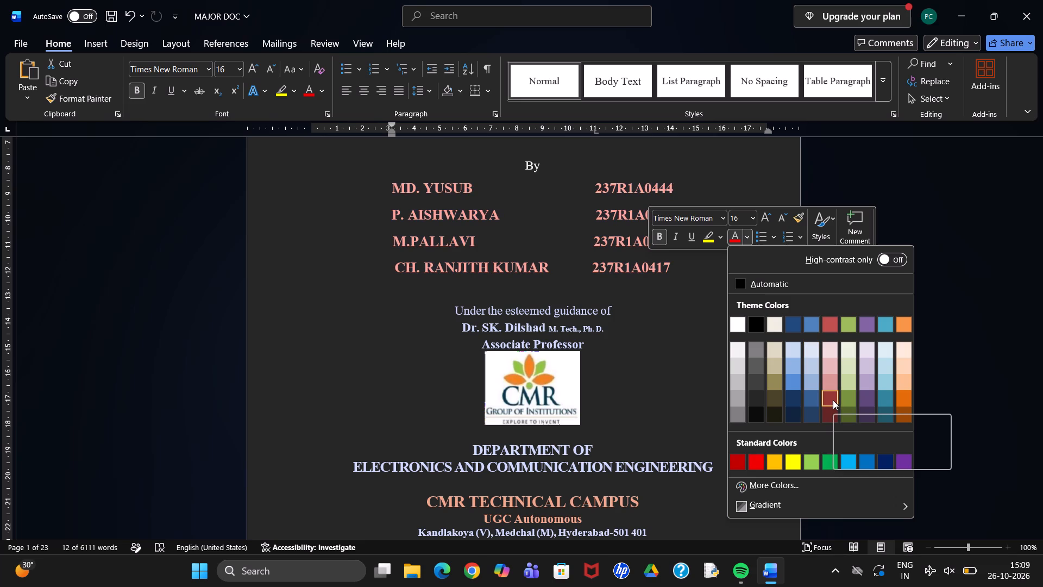
pyautogui.click(833, 330)
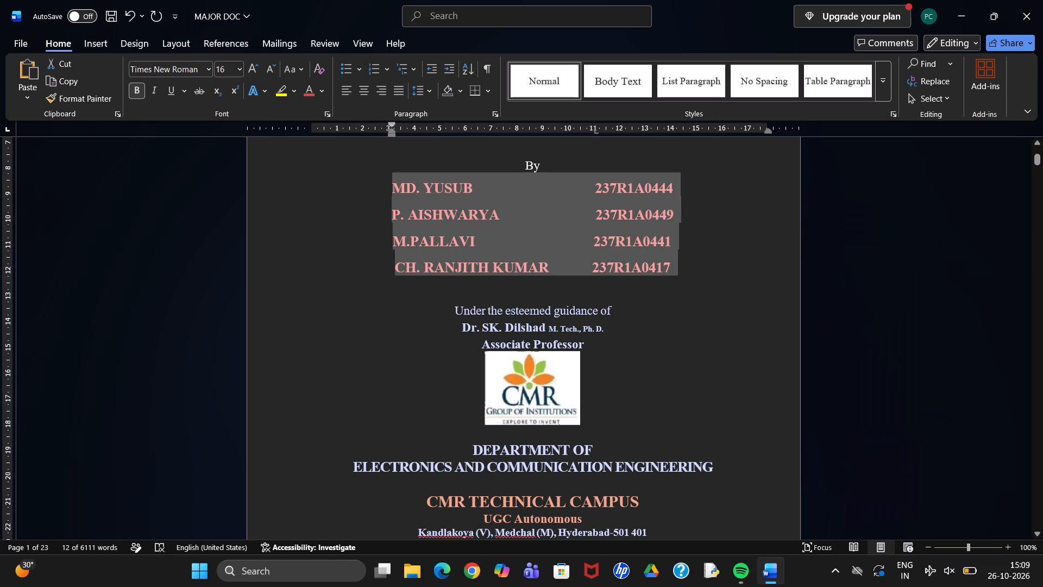
pyautogui.click(718, 349)
# Recolour "CMR TECHNICAL CAMPUS" and "UGC Autonomous" on the cover page with the same base red theme colour.
pyautogui.scroll(-1, 718, 349)
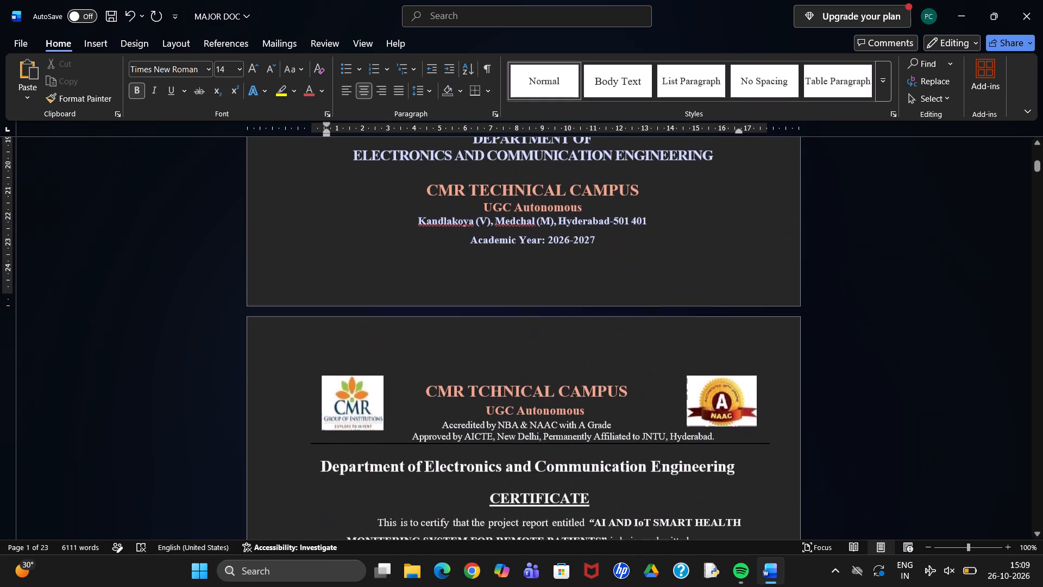
pyautogui.moveTo(423, 185); pyautogui.dragTo(576, 207)
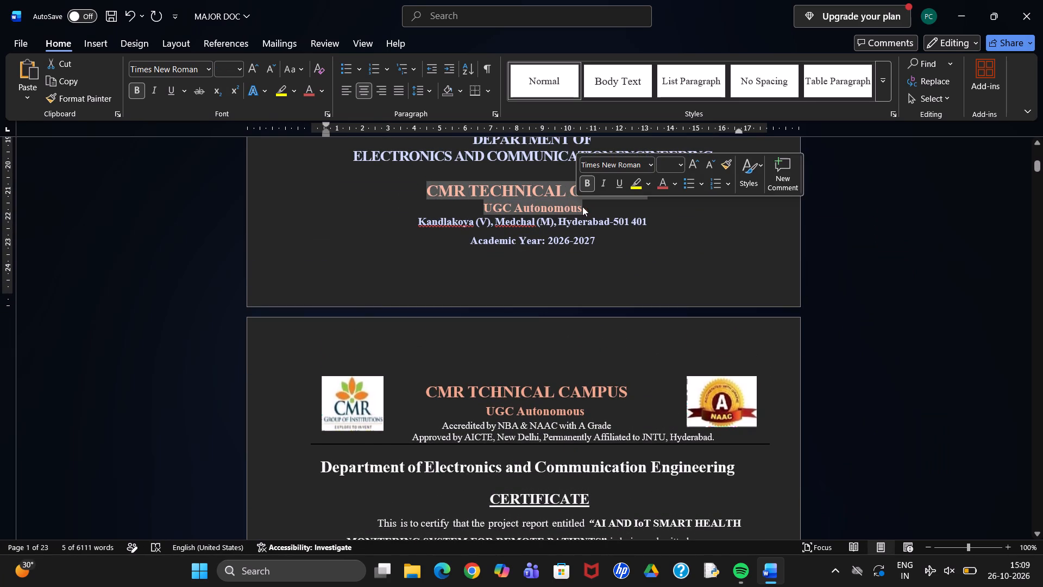
pyautogui.click(676, 182)
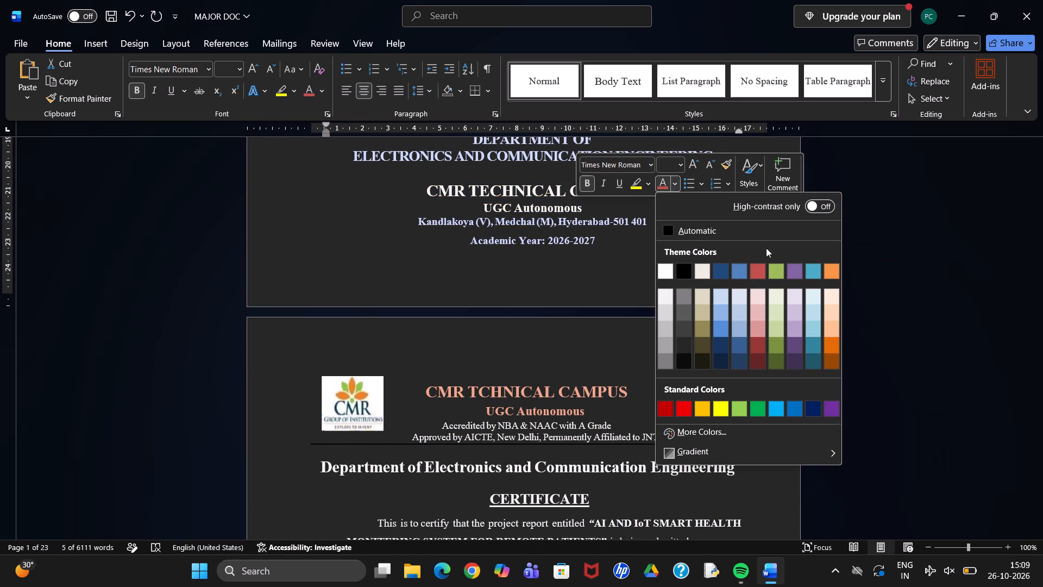
pyautogui.click(761, 273)
pyautogui.click(761, 273)
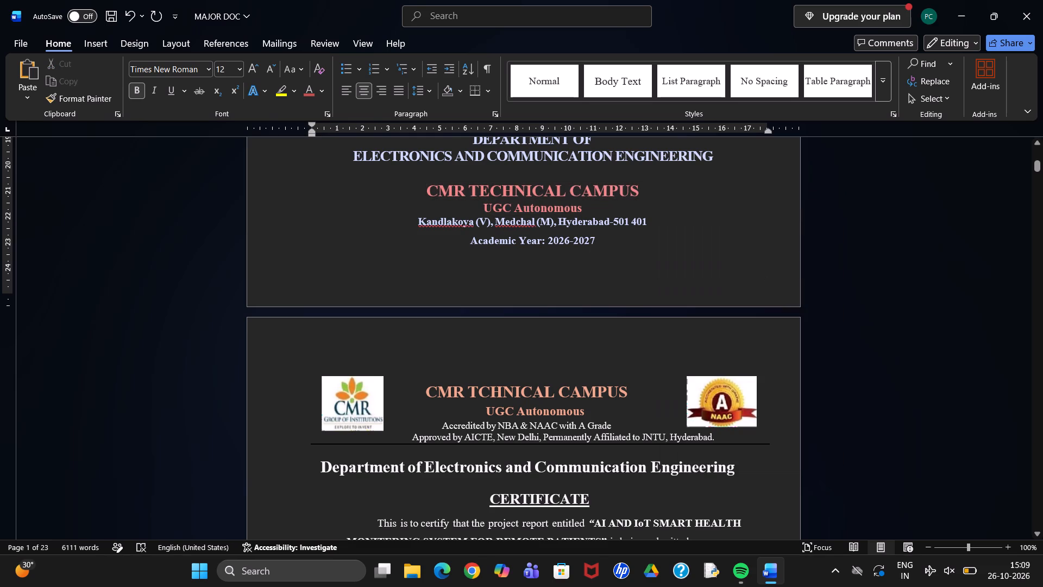
# Apply the base red theme colour to the college name and "UGC Autonomous" lines heading the certificate page.
pyautogui.scroll(-1, 761, 273)
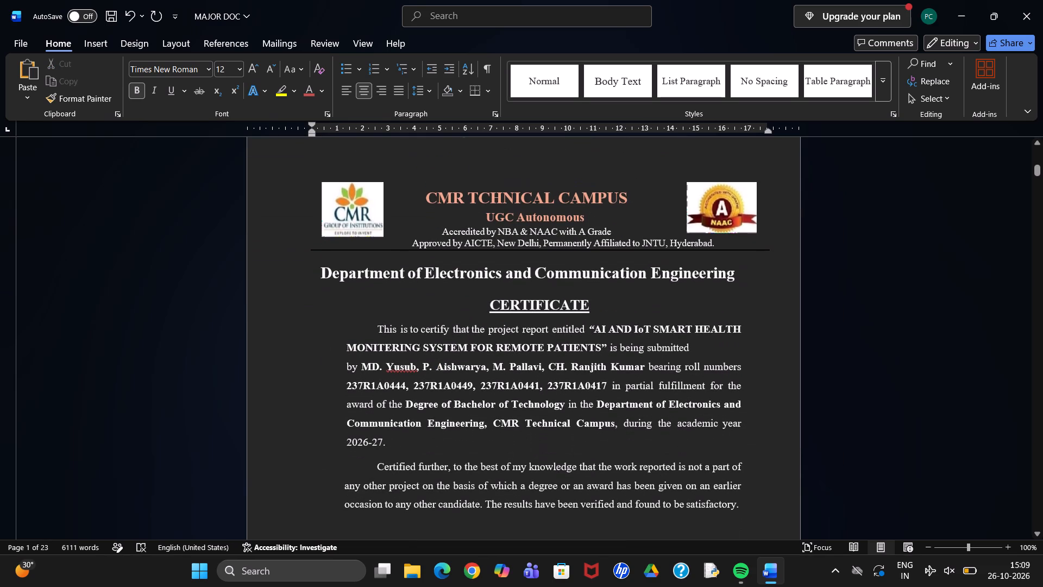
pyautogui.moveTo(426, 191); pyautogui.dragTo(537, 211)
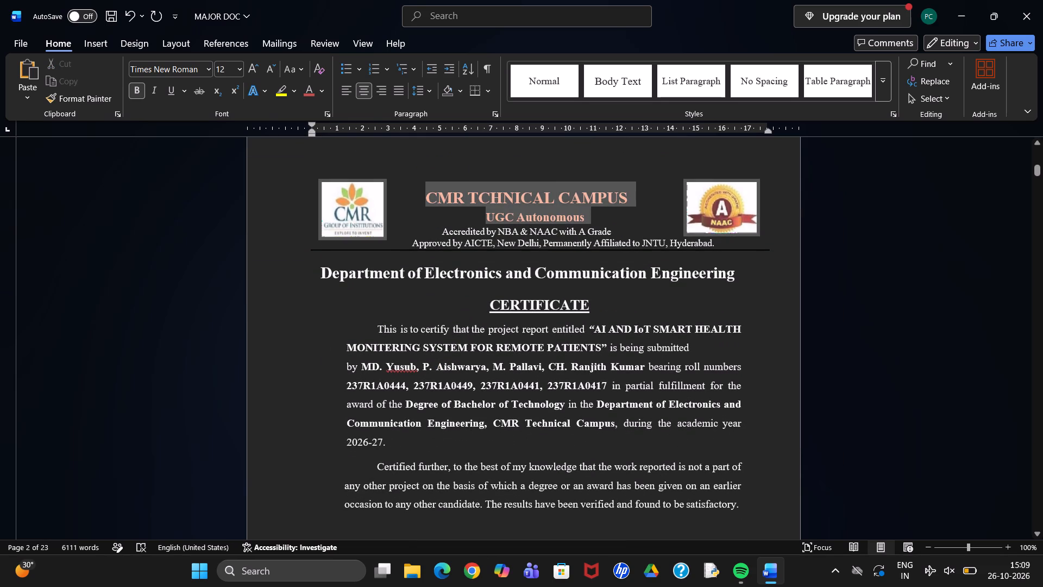
pyautogui.moveTo(537, 211); pyautogui.dragTo(581, 217)
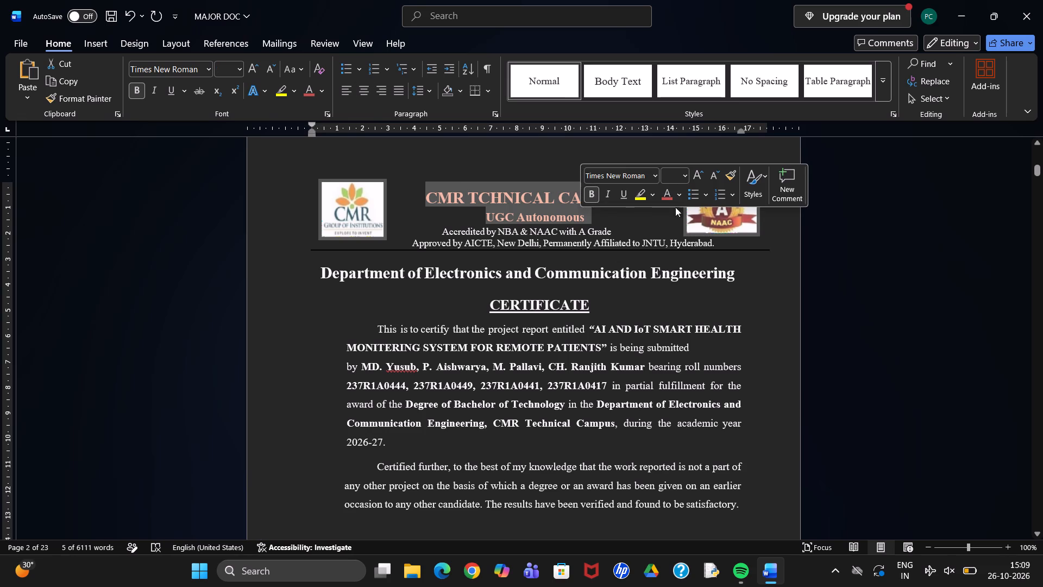
pyautogui.click(682, 198)
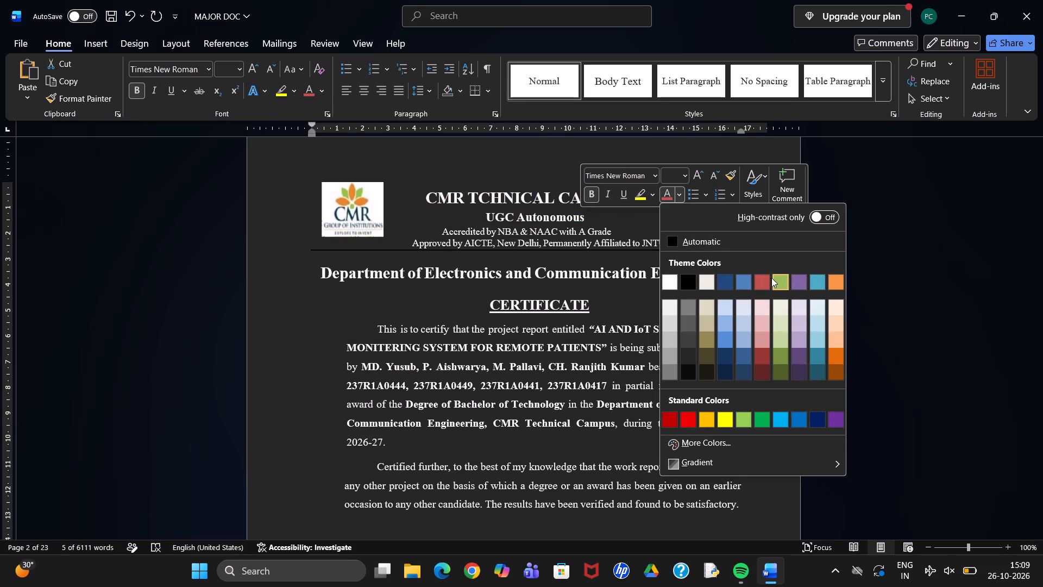
pyautogui.click(764, 282)
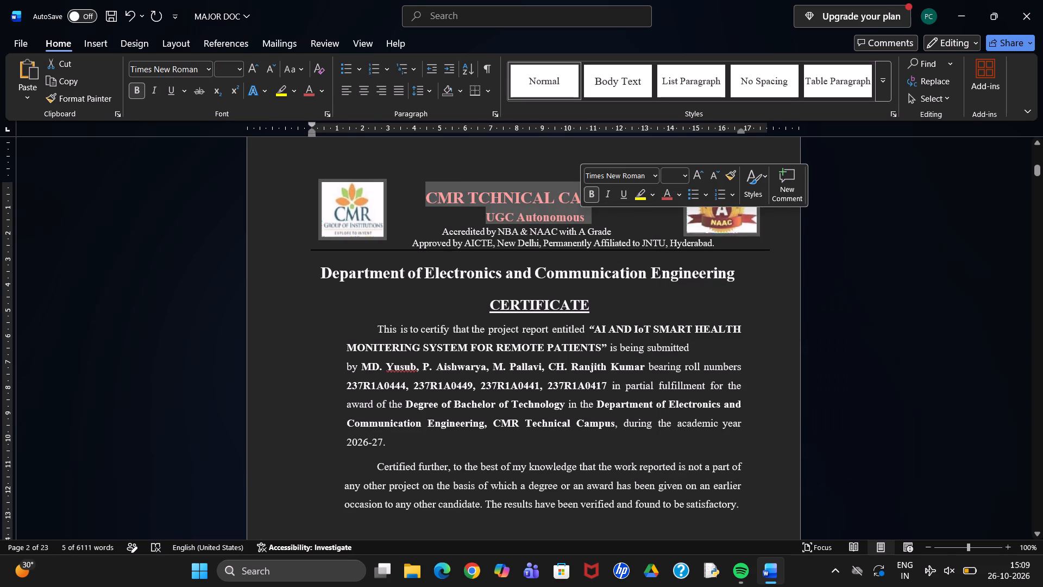
pyautogui.click(780, 276)
# Check the recoloured cover page and look over the certificate and acknowledgement pages down to the Abstract heading.
pyautogui.scroll(1, 780, 276)
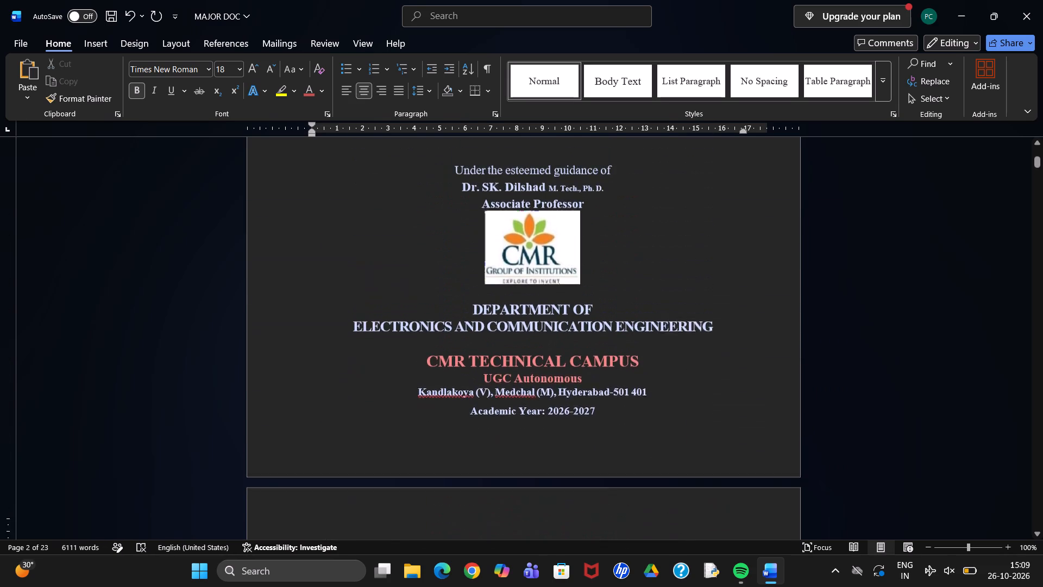
pyautogui.scroll(1, 780, 276)
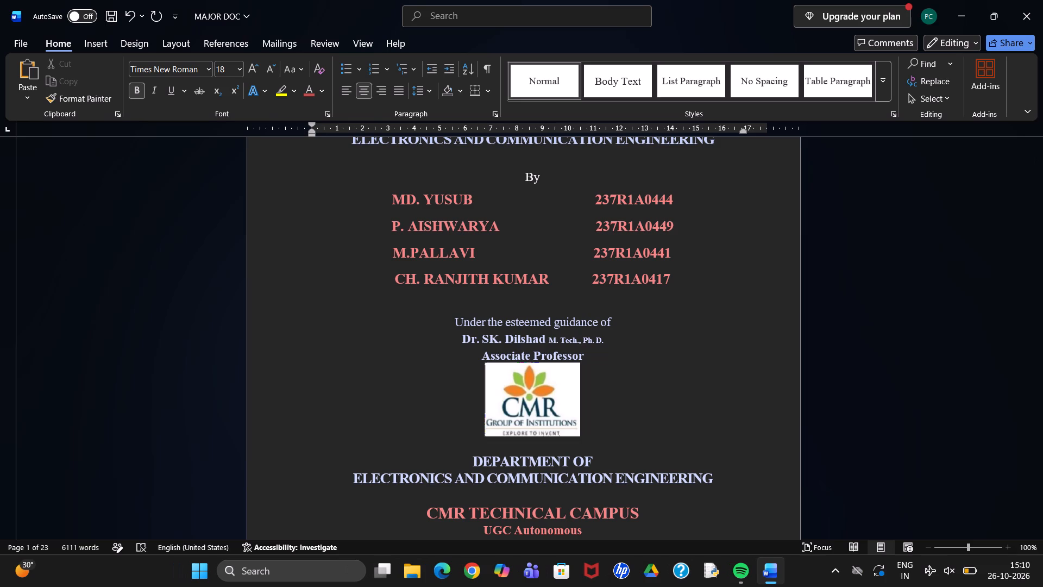
pyautogui.hscroll(1, 780, 276)
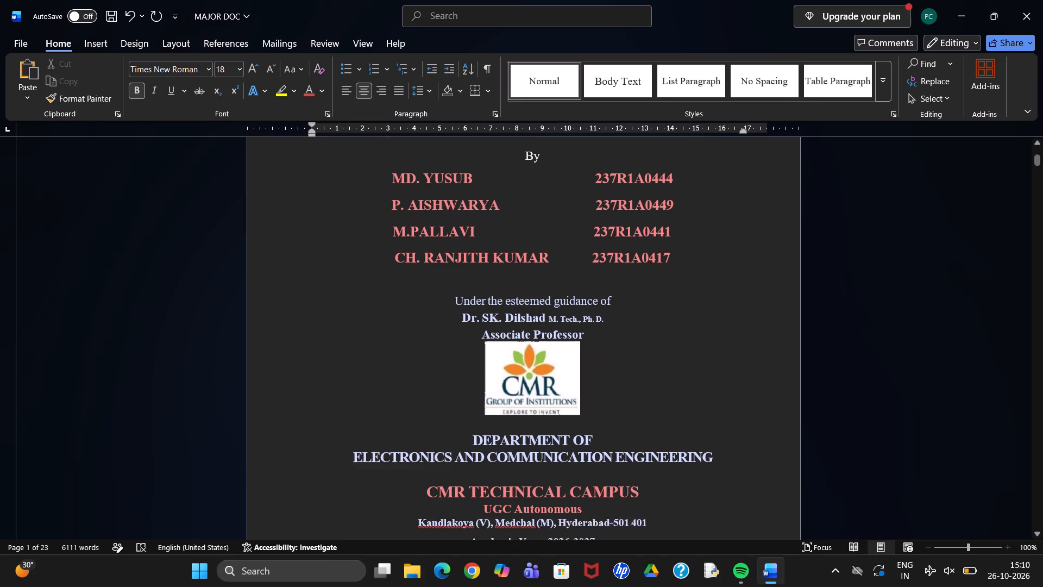
pyautogui.hscroll(1, 780, 276)
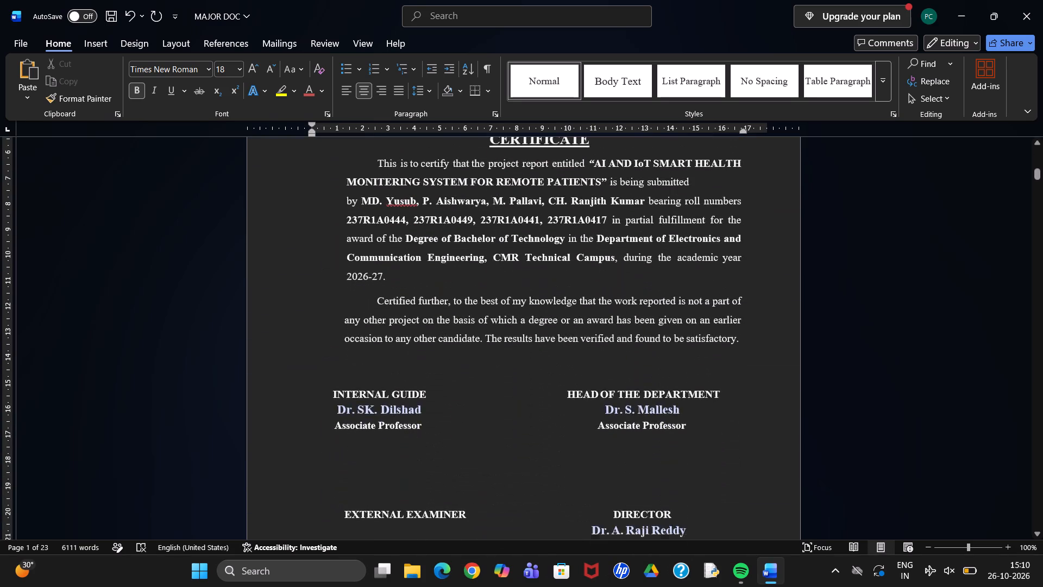
pyautogui.scroll(-4, 780, 276)
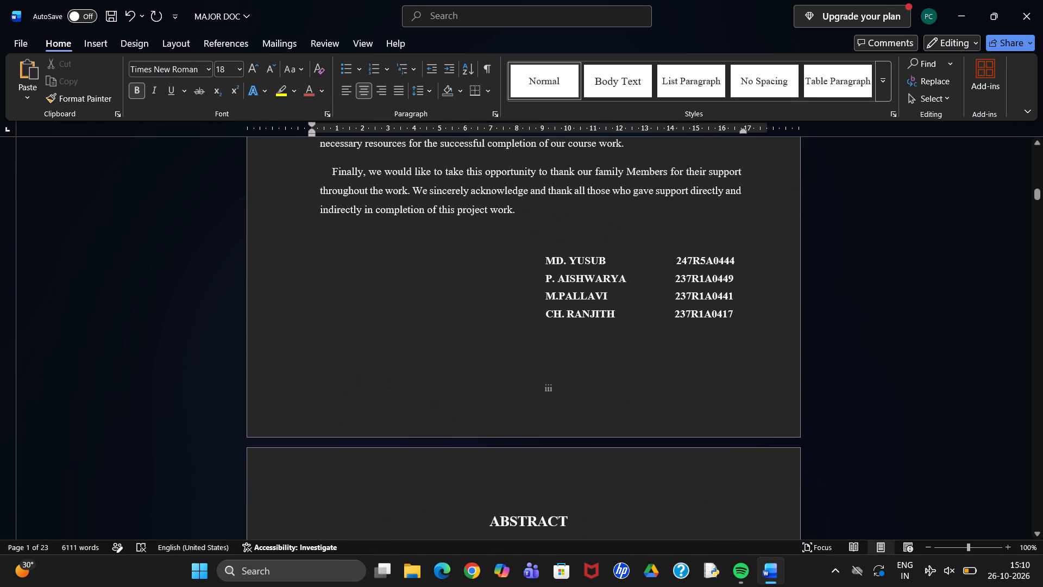
pyautogui.scroll(-1, 780, 276)
# Save the report under its existing name, MAJOR DOC, and save it once more.
pyautogui.click(20, 43)
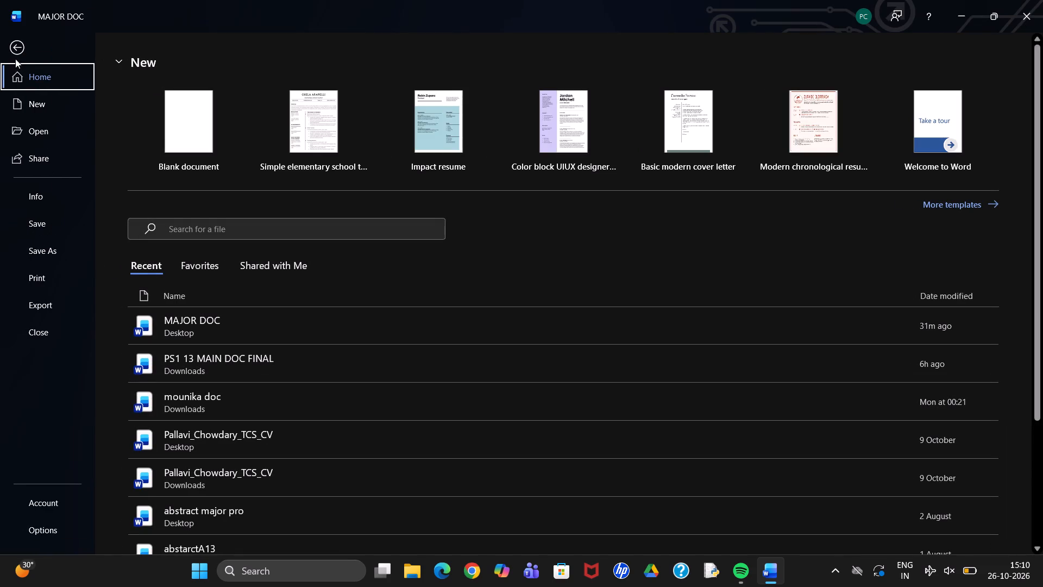
pyautogui.click(61, 225)
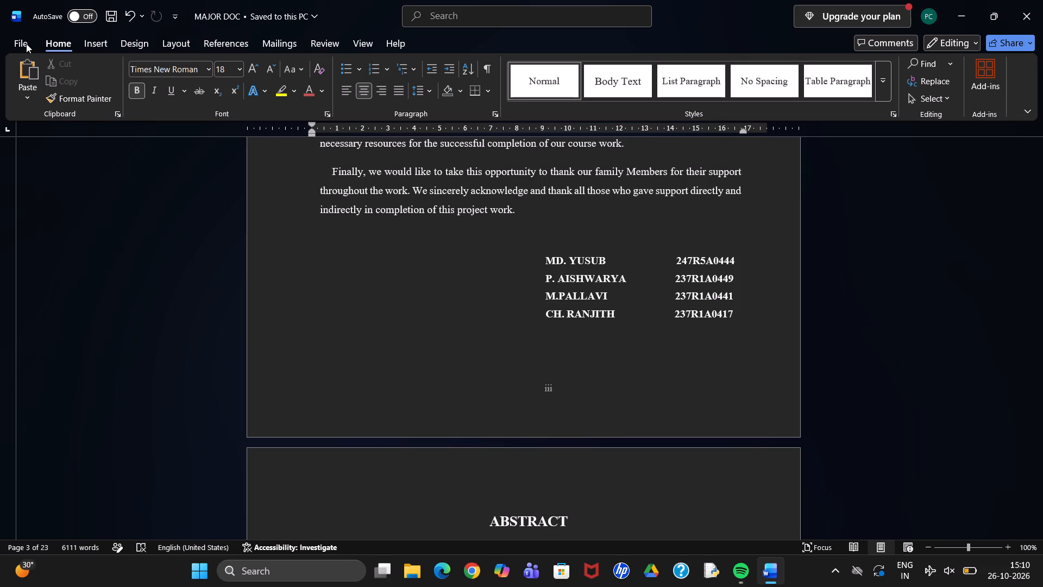
pyautogui.click(26, 43)
pyautogui.click(53, 221)
# Open the Windows Start screen with its pinned apps.
pyautogui.click(198, 574)
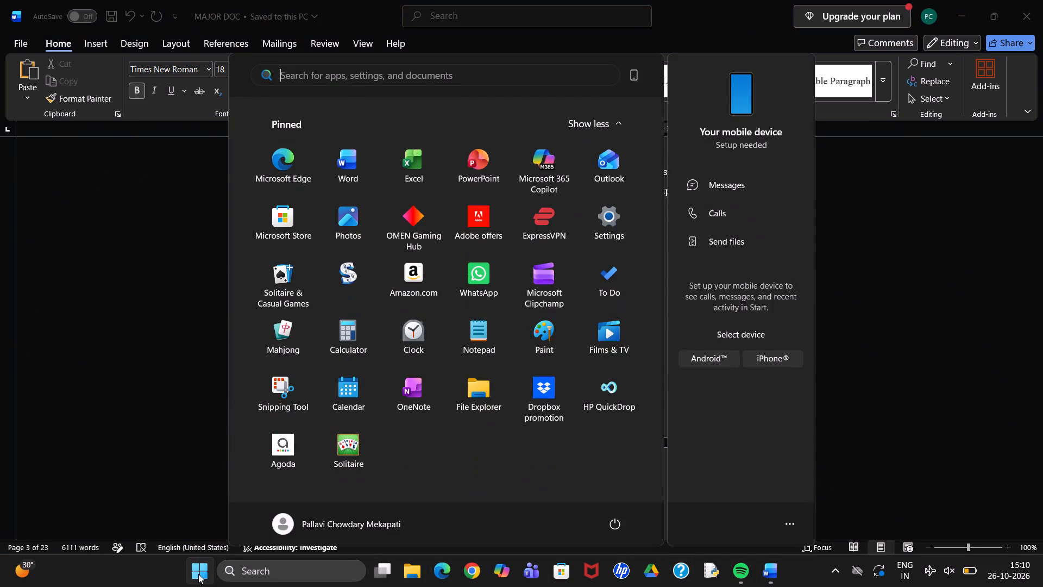